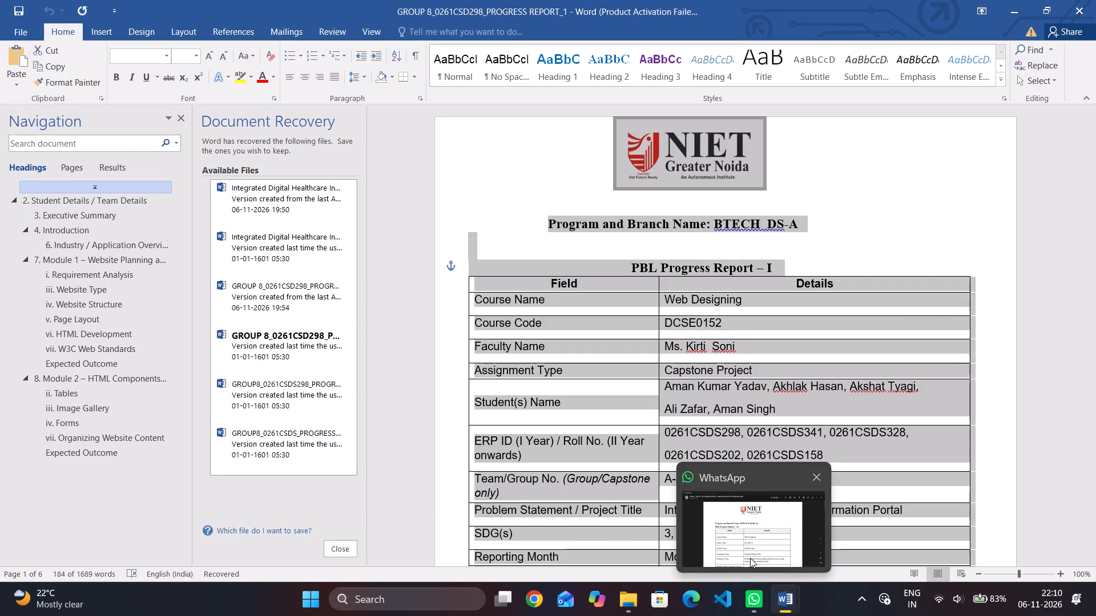
Paste the copied progress report content into the blank document Document1.
{"action": "left_click", "coordinate": [790, 516]}
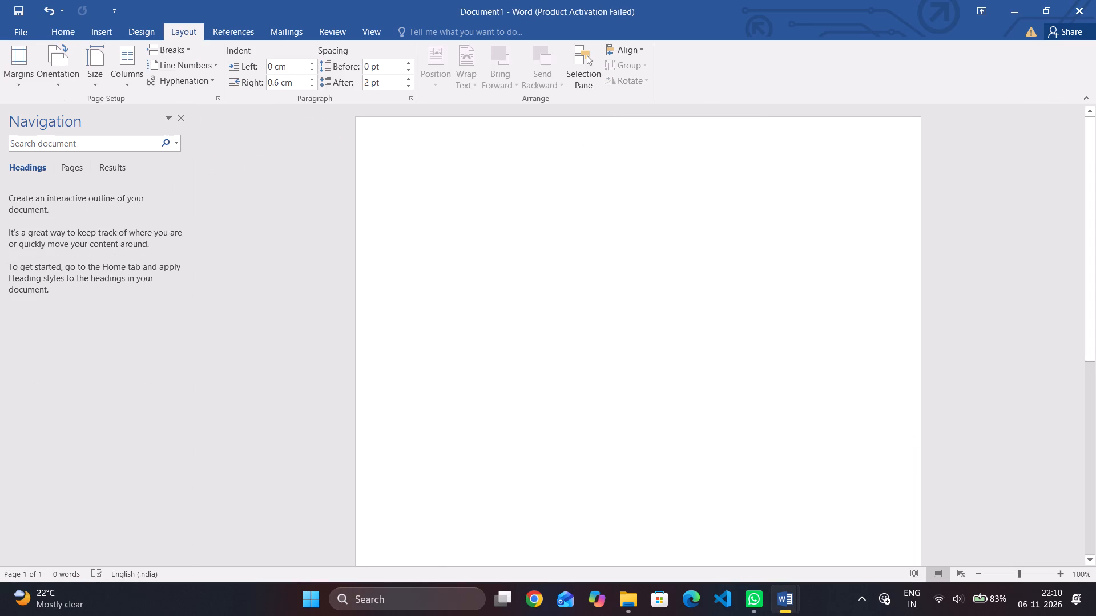
{"action": "key", "text": "ctrl+v"}
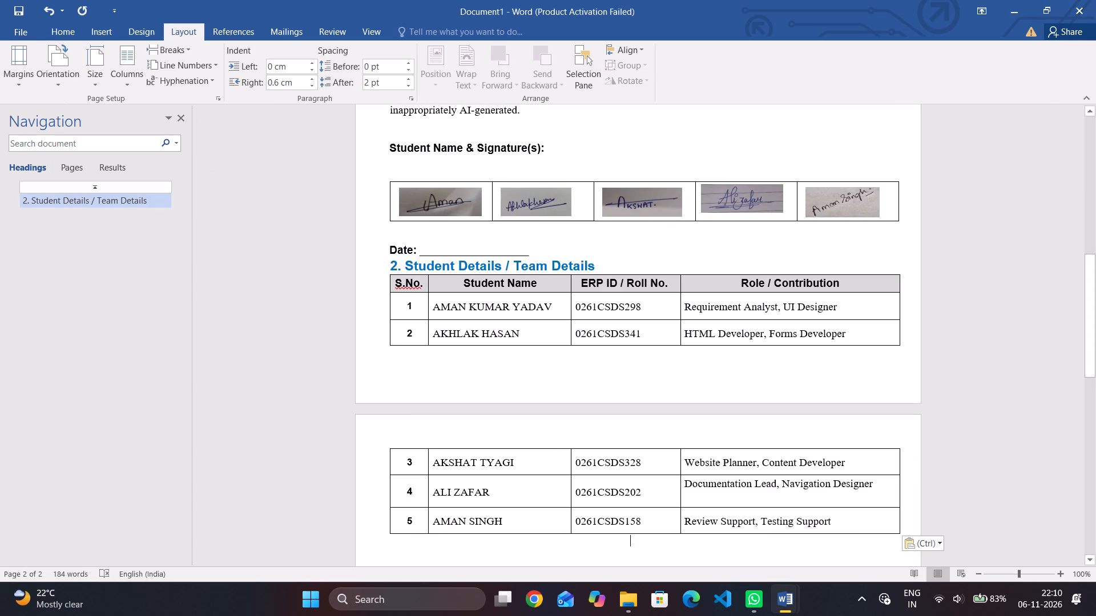
Insert blank lines before the "2. Student Details / Team Details" heading so that it starts at the top of the second page.
{"action": "left_click", "coordinate": [392, 264]}
{"action": "key", "text": "Return"}
{"action": "key", "text": "Return"}
{"action": "key", "text": "Return"}
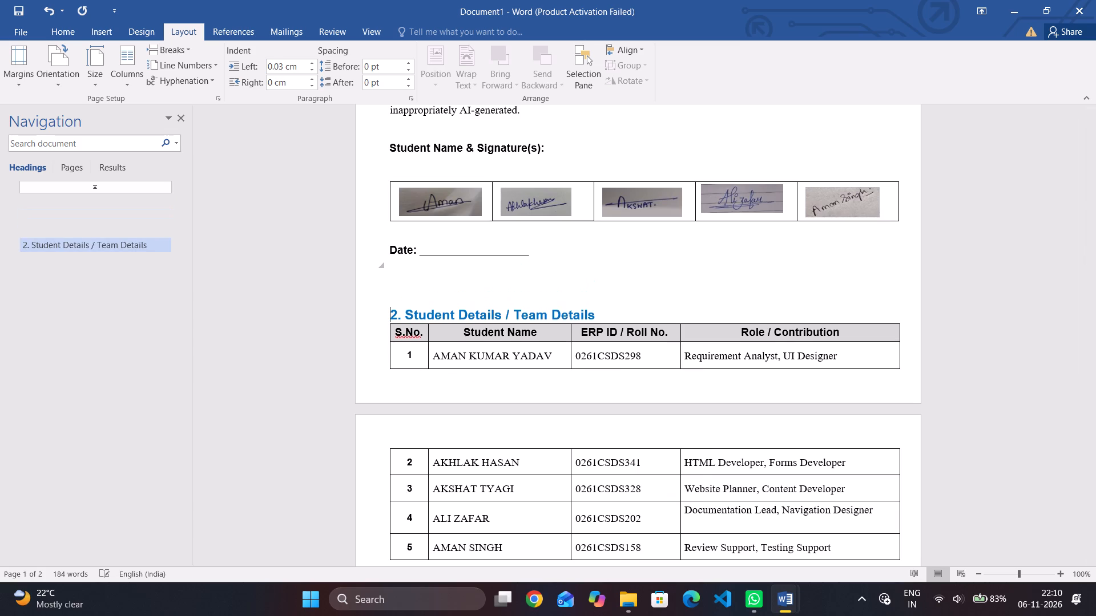
{"action": "key", "text": "Return"}
{"action": "key", "text": "Return"}
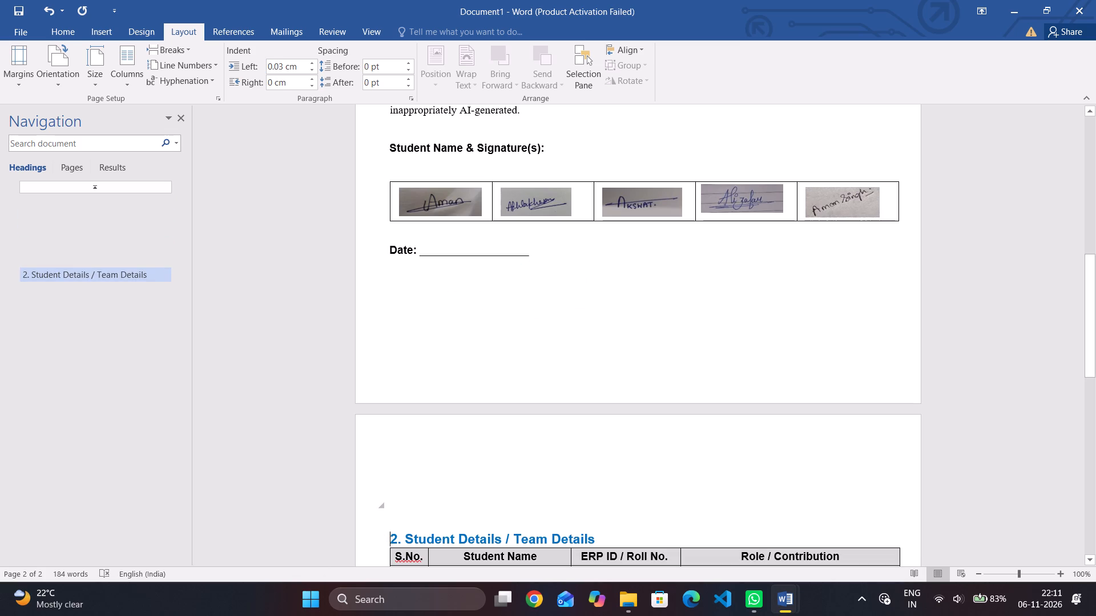
{"action": "left_click", "coordinate": [389, 526]}
{"action": "key", "text": "BackSpace"}
{"action": "key", "text": "BackSpace"}
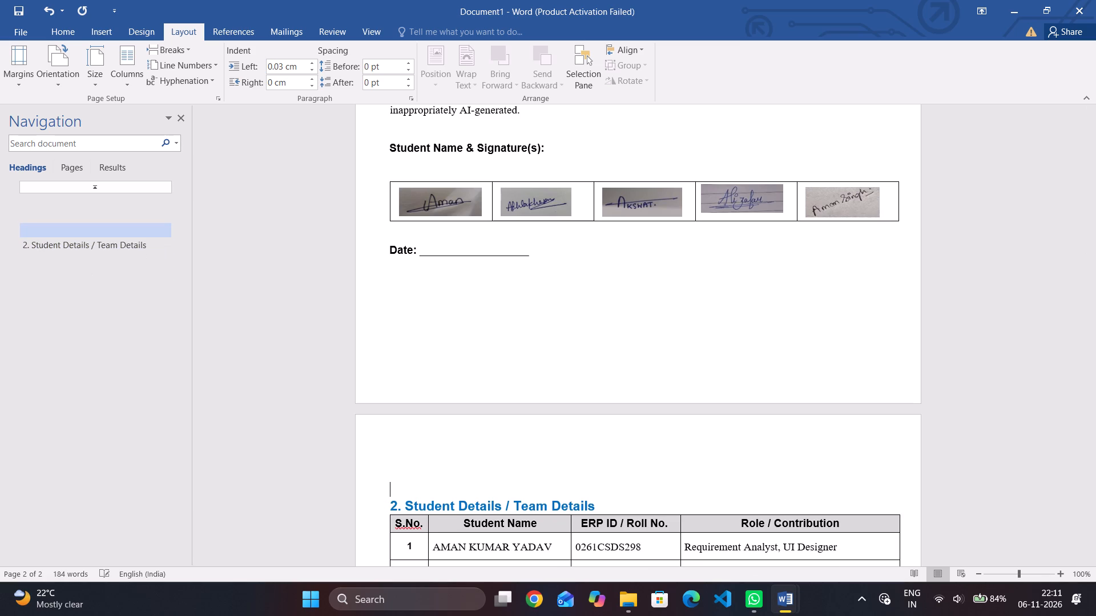
{"action": "key", "text": "BackSpace"}
{"action": "key", "text": "BackSpace"}
{"action": "key", "text": "Return"}
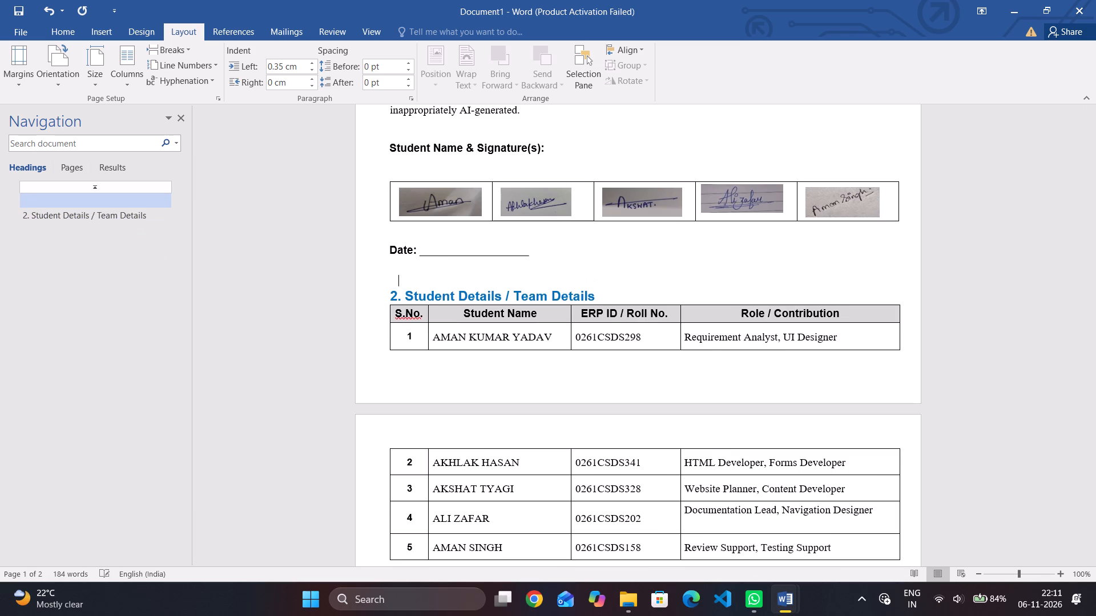
{"action": "key", "text": "Return"}
{"action": "key", "text": "Return"}
{"action": "key", "text": "Return"}
{"action": "key", "text": "Return"}
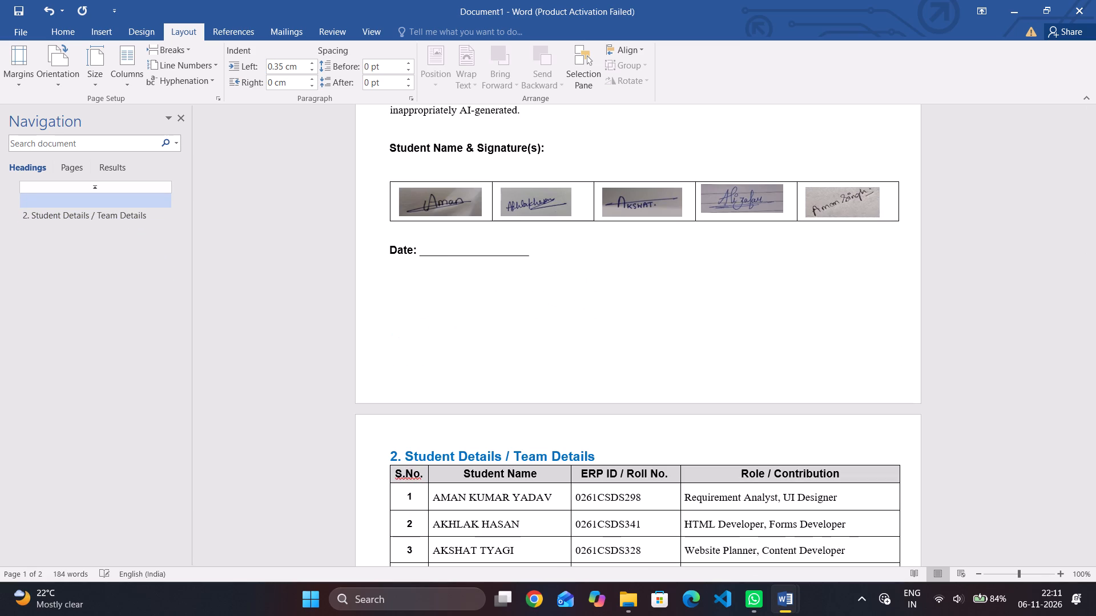
Insert a blank line between the NIET logo and the "Program and Branch Name" line on the first page.
{"action": "left_click_drag", "start_coordinate": [1095, 364], "coordinate": [1095, 252]}
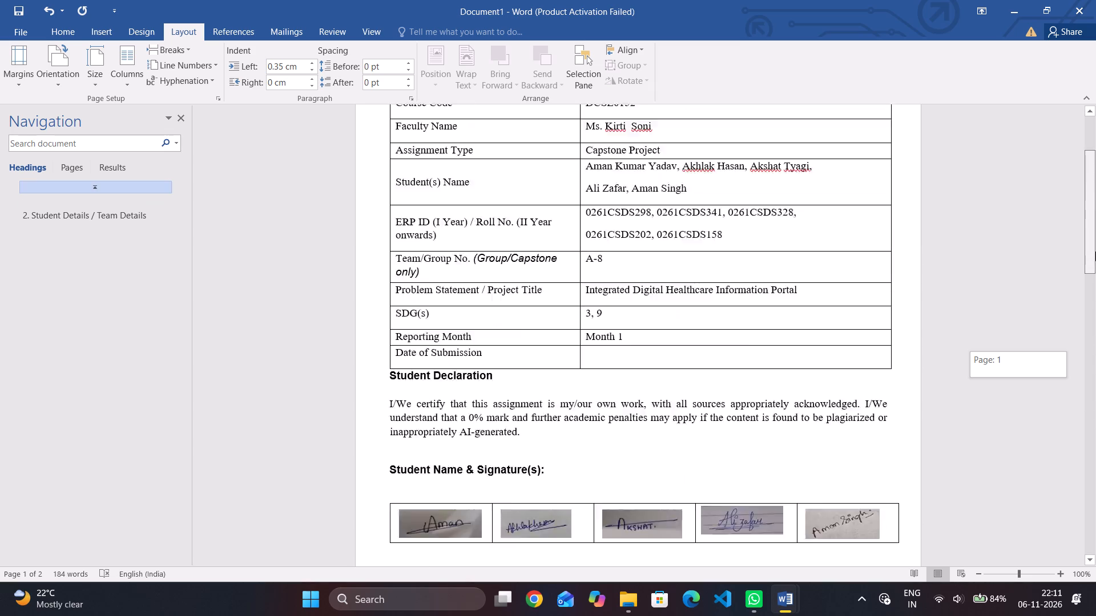
{"action": "left_click_drag", "start_coordinate": [1095, 252], "coordinate": [1095, 217]}
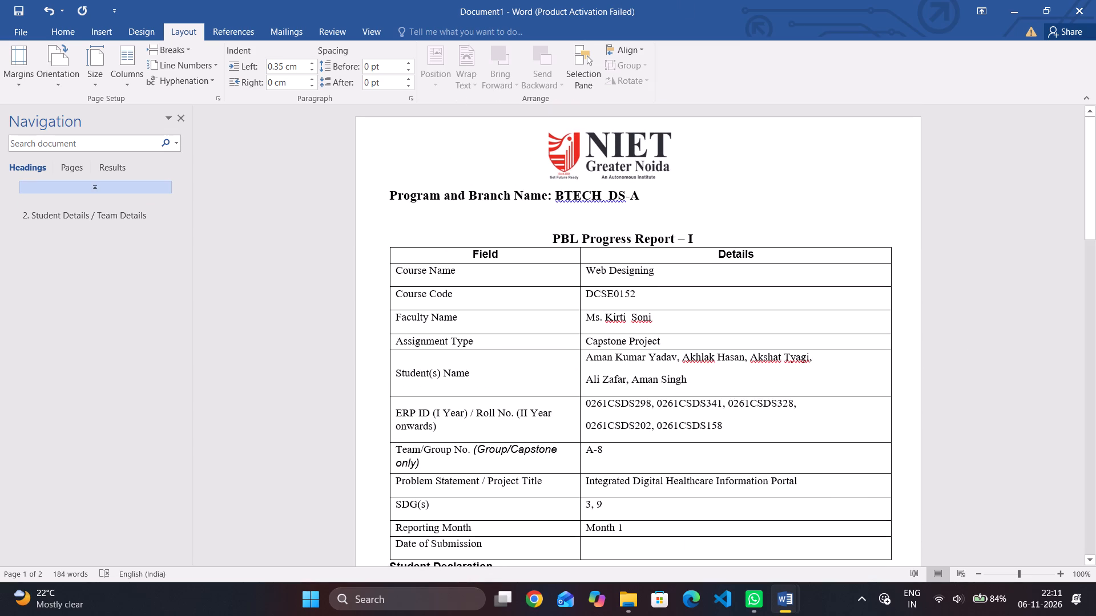
{"action": "left_click", "coordinate": [386, 190]}
{"action": "key", "text": "Return"}
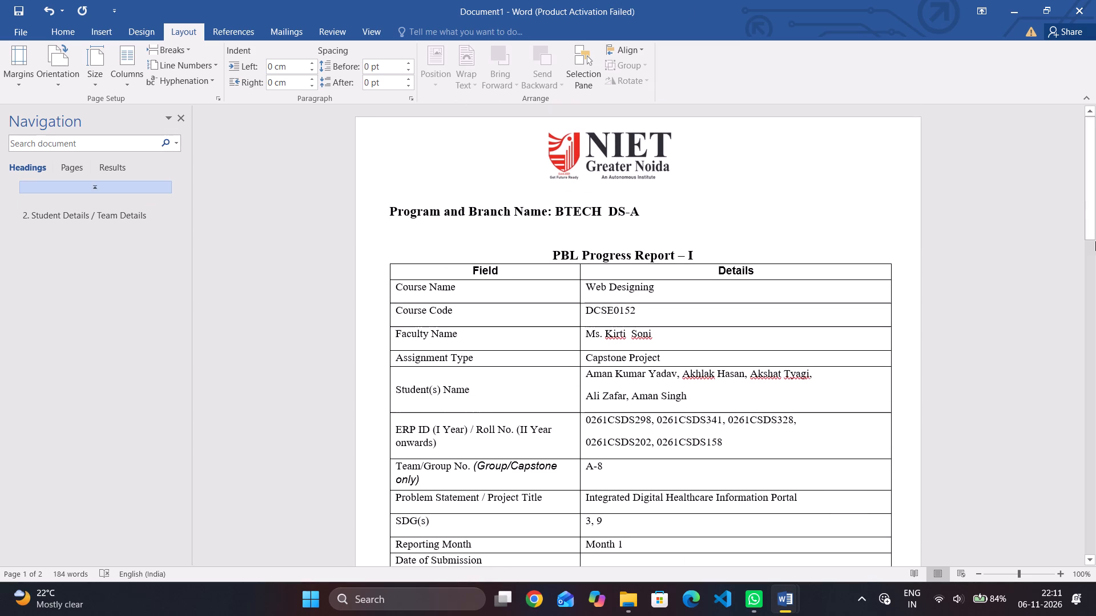
Change the Reporting Month entry in the details table to "Month 2".
{"action": "left_click_drag", "start_coordinate": [1095, 183], "coordinate": [1048, 345]}
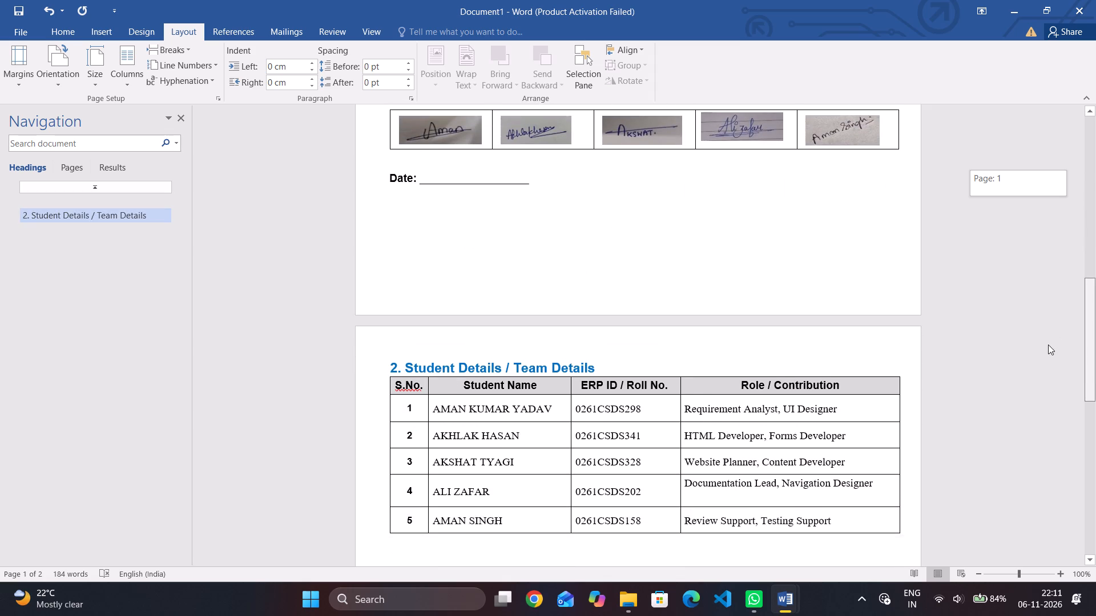
{"action": "left_click_drag", "start_coordinate": [1048, 345], "coordinate": [1095, 156]}
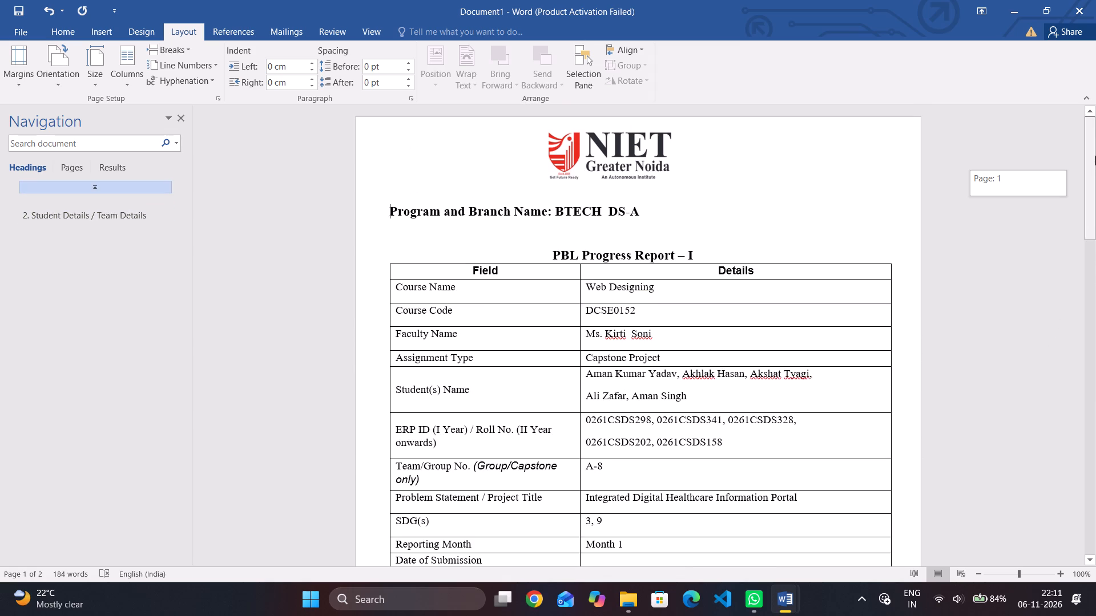
{"action": "left_click_drag", "start_coordinate": [1095, 156], "coordinate": [1082, 226]}
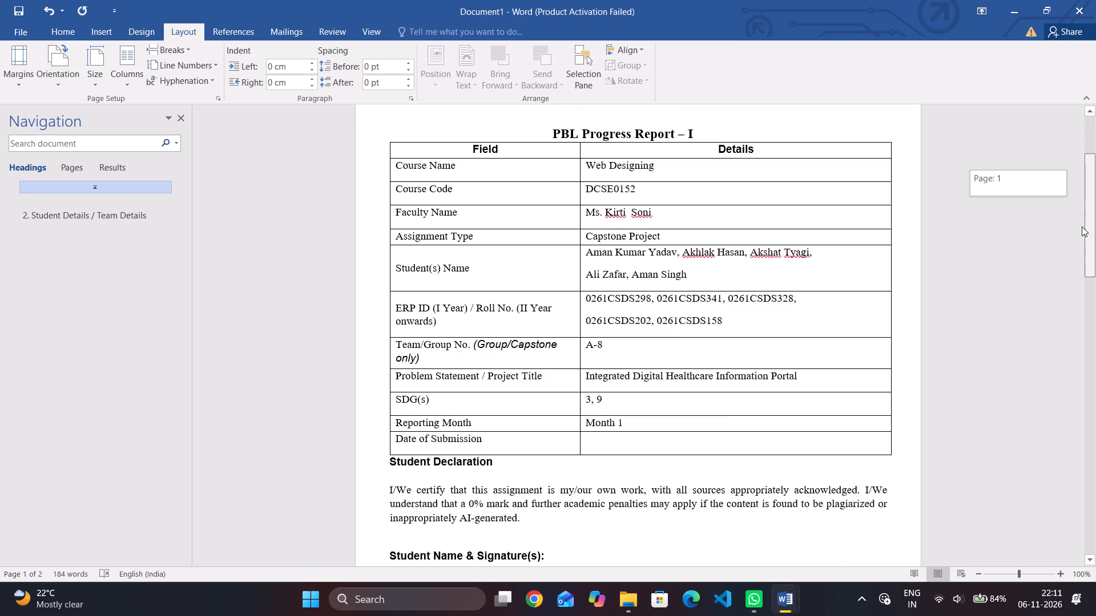
{"action": "left_click_drag", "start_coordinate": [1082, 226], "coordinate": [1082, 230]}
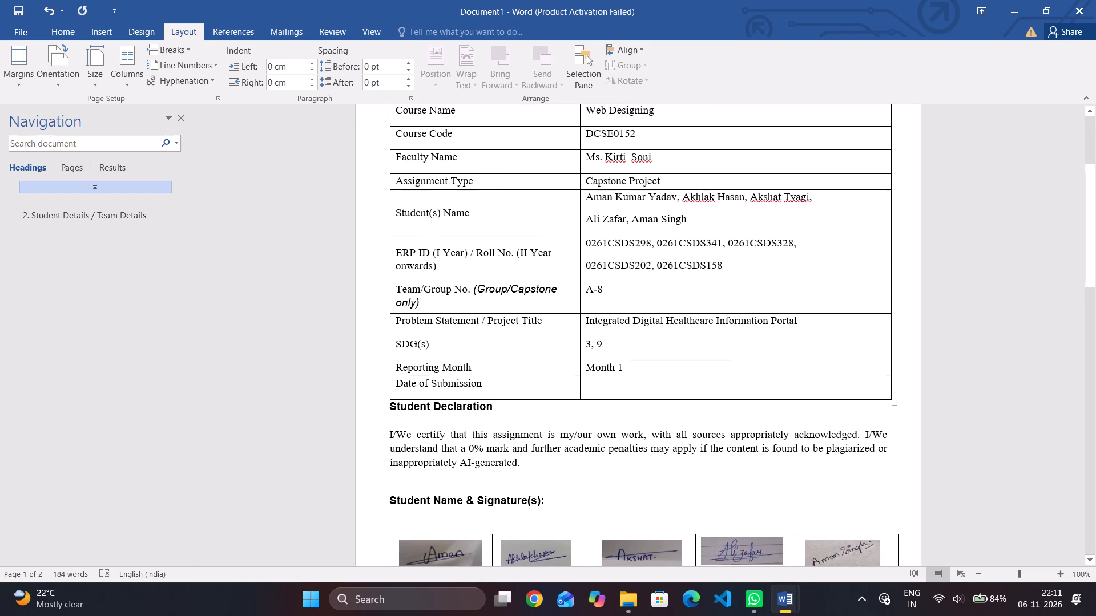
{"action": "left_click", "coordinate": [636, 368]}
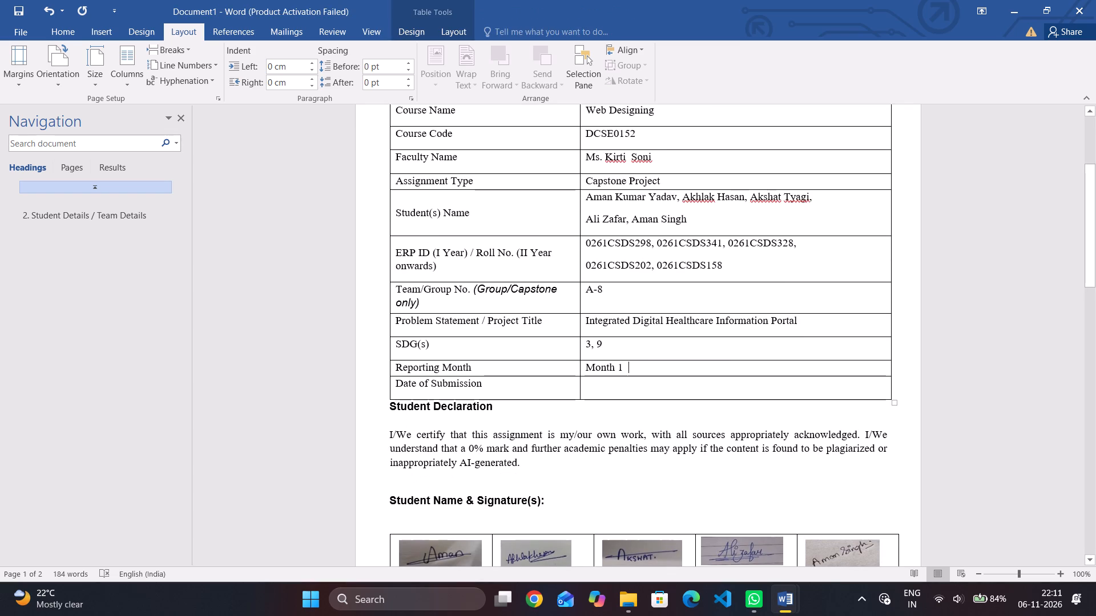
{"action": "key", "text": "BackSpace"}
{"action": "key", "text": "BackSpace"}
{"action": "key", "text": "BackSpace"}
{"action": "key", "text": "2"}
Change the report title above the details table to "PBL Progress Report – II".
{"action": "left_click_drag", "start_coordinate": [1095, 269], "coordinate": [1095, 214]}
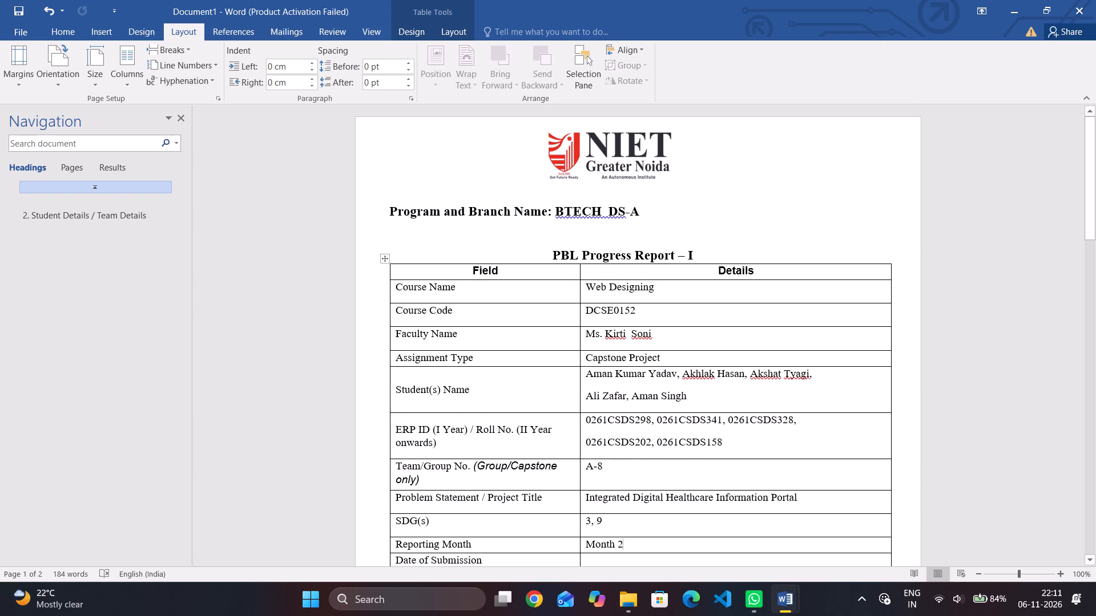
{"action": "left_click", "coordinate": [696, 254]}
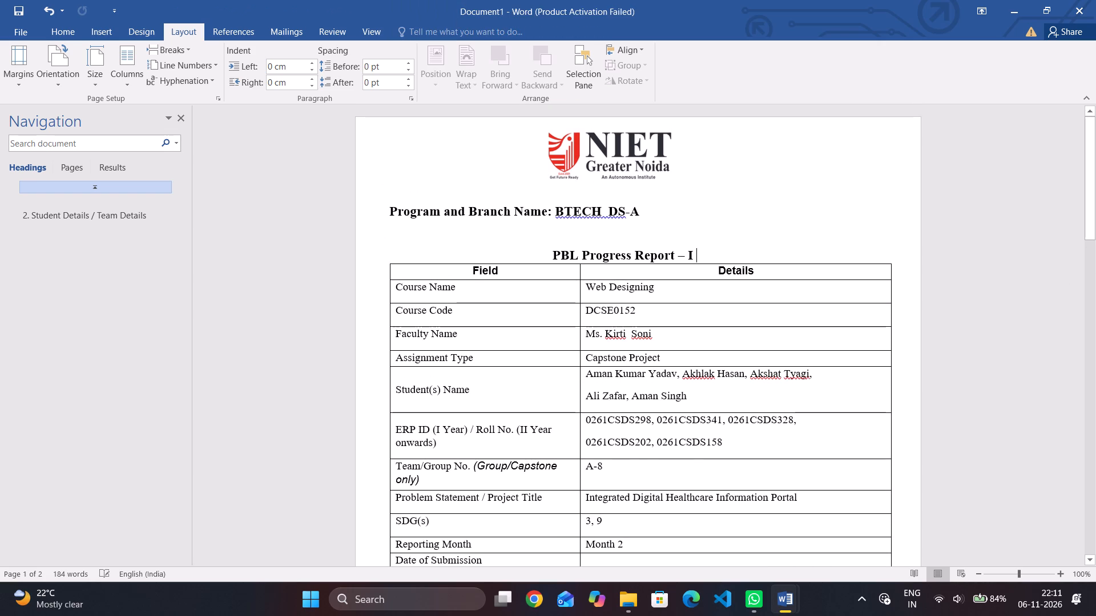
{"action": "key", "text": "BackSpace"}
{"action": "key", "text": "BackSpace"}
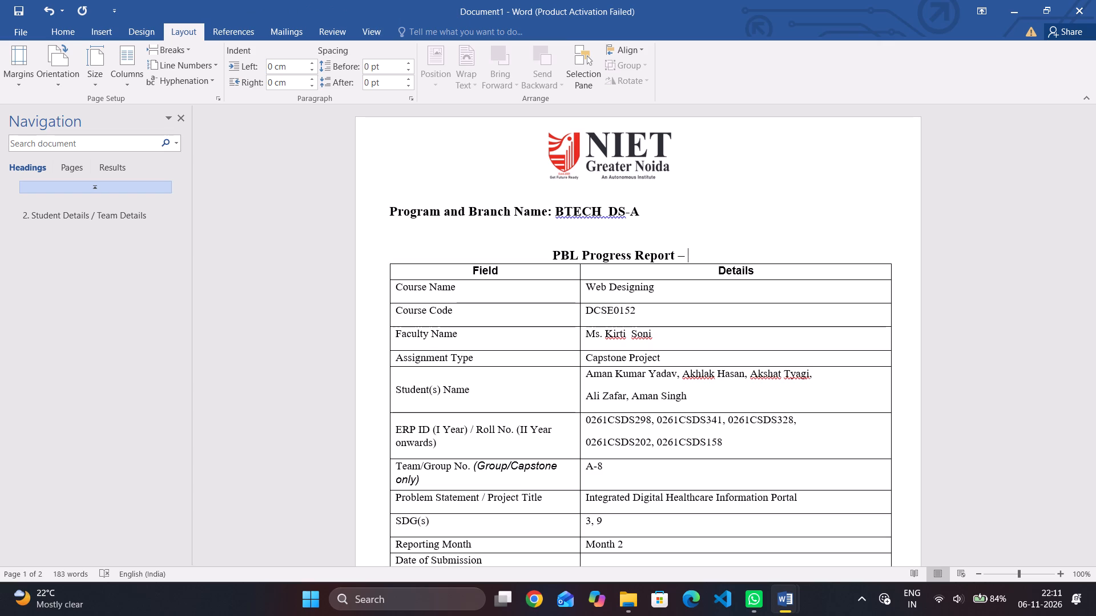
{"action": "type", "text": "II"}
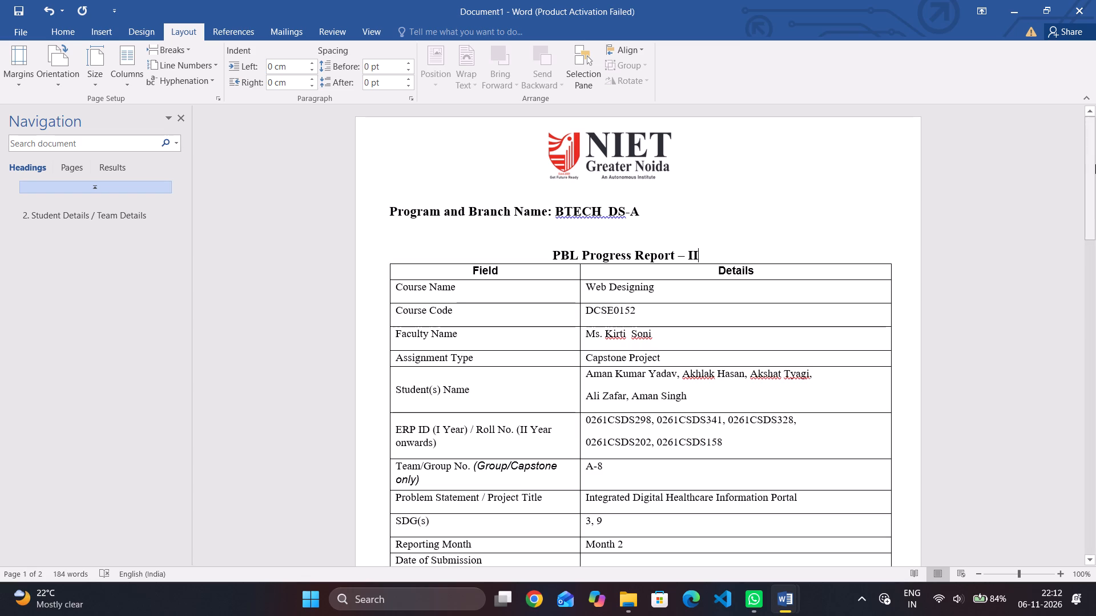
Enter 06/11/2026 as the Date of Submission in the details table.
{"action": "left_click_drag", "start_coordinate": [1095, 206], "coordinate": [1095, 213]}
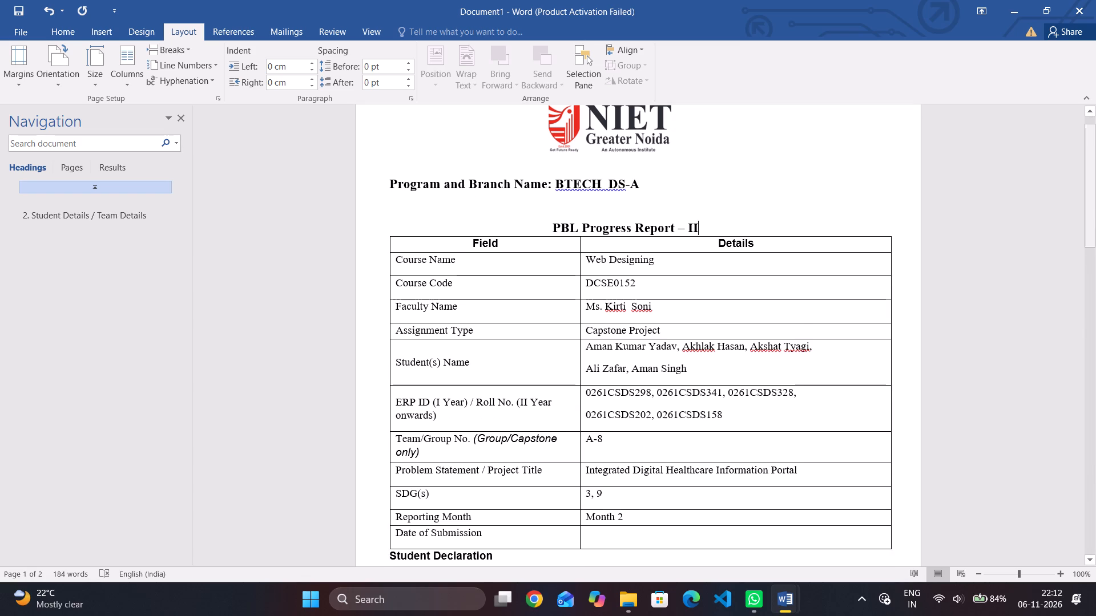
{"action": "left_click", "coordinate": [1092, 228]}
{"action": "left_click_drag", "start_coordinate": [1092, 228], "coordinate": [1078, 289]}
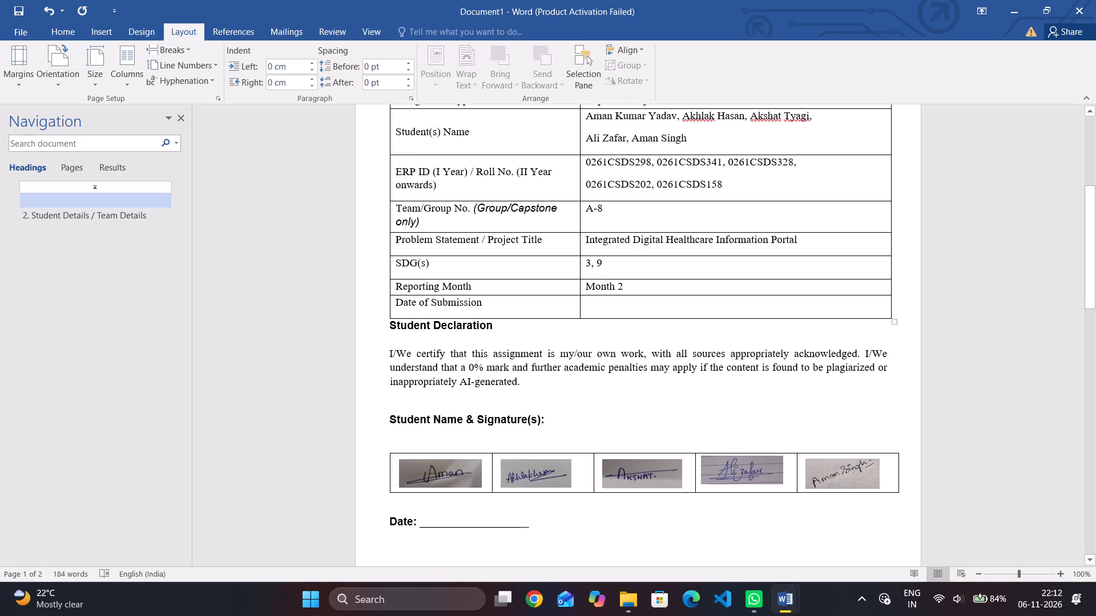
{"action": "left_click", "coordinate": [693, 311]}
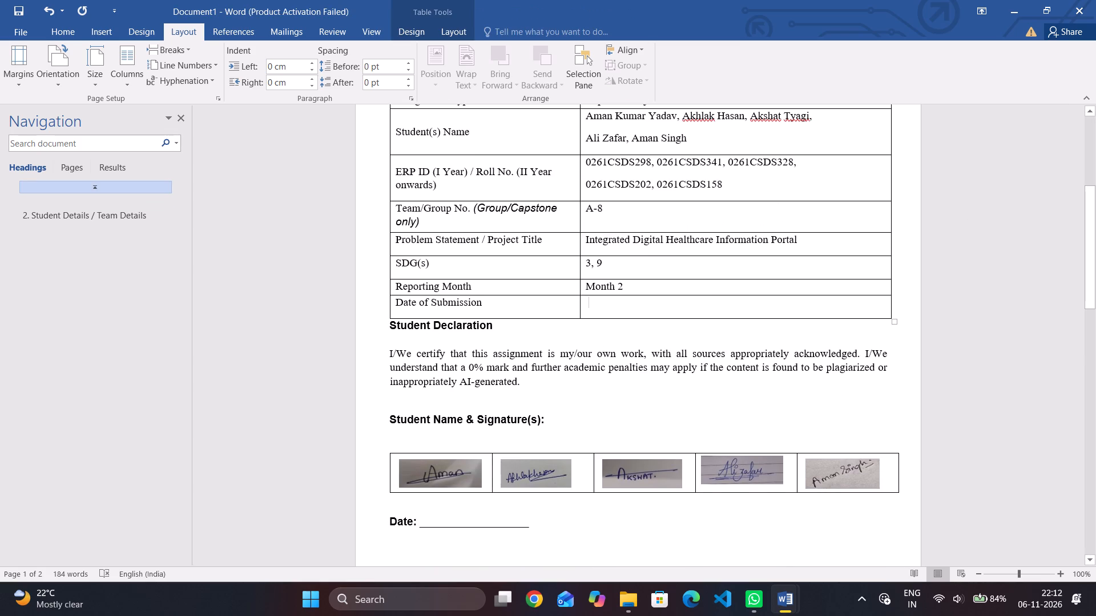
{"action": "type", "text": "07"}
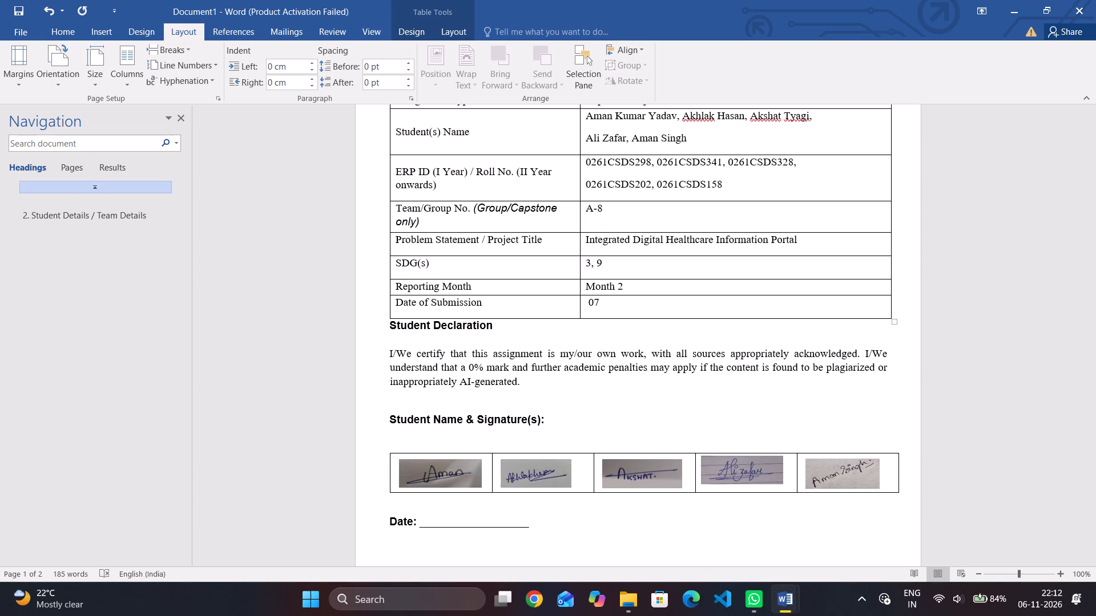
{"action": "key", "text": "BackSpace"}
{"action": "key", "text": "6"}
{"action": "key", "text": "slash"}
{"action": "type", "text": "11"}
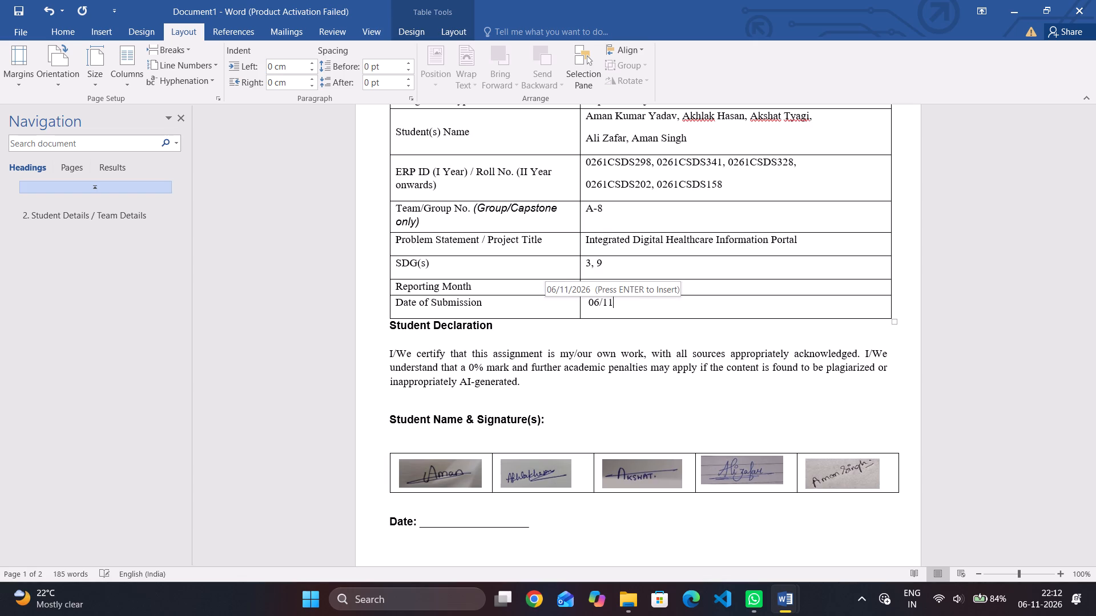
{"action": "type", "text": "/2026"}
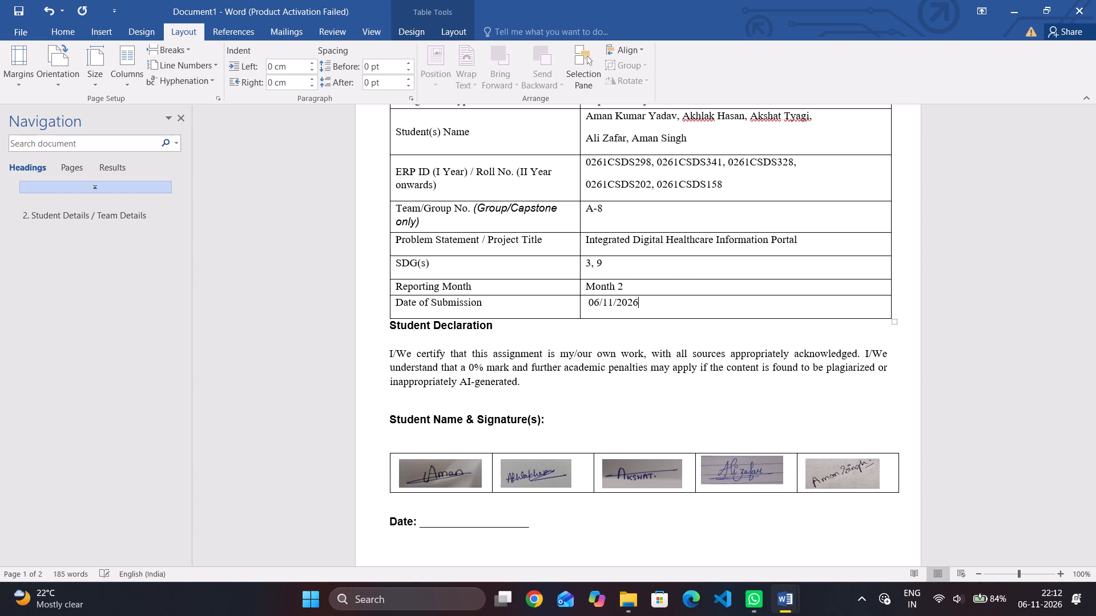
Enter 06/11/2026 within the underscores of the Date line below the signatures.
{"action": "left_click", "coordinate": [454, 520]}
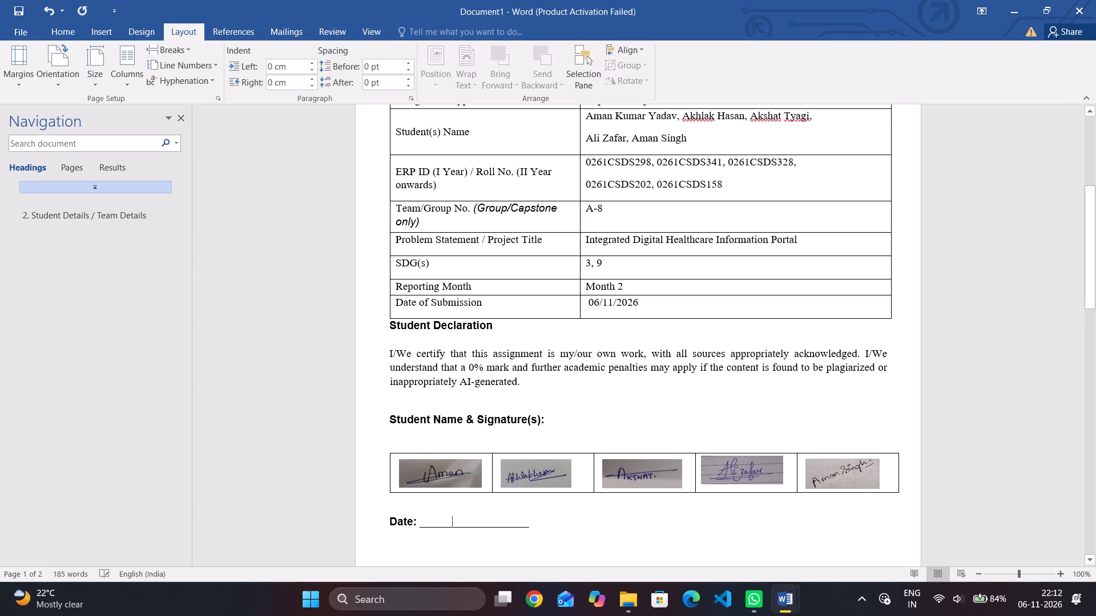
{"action": "type", "text": "07"}
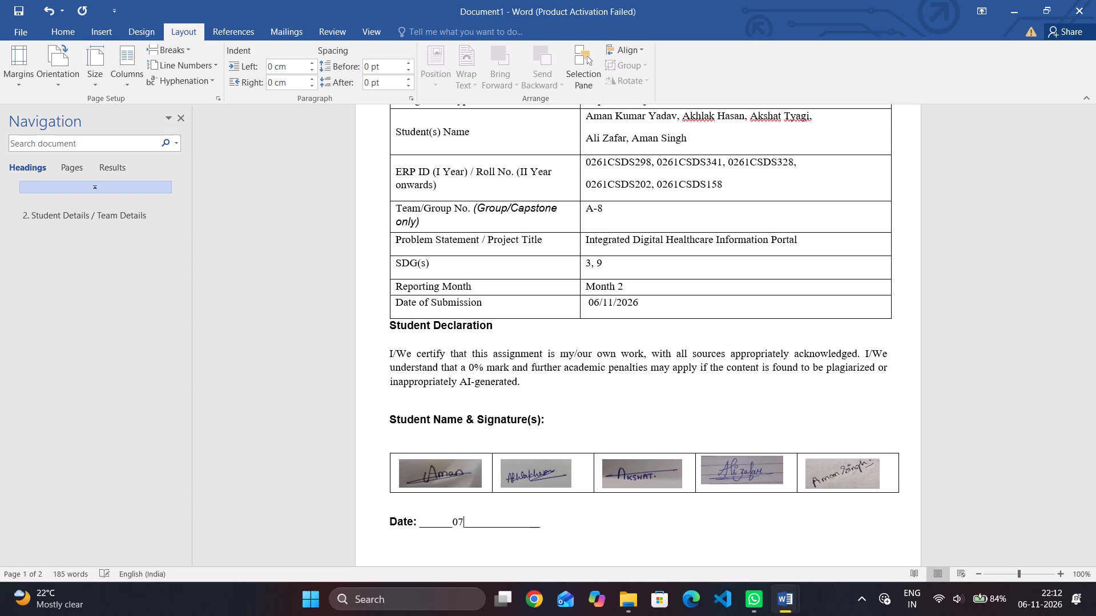
{"action": "key", "text": "BackSpace"}
{"action": "type", "text": "96"}
{"action": "key", "text": "BackSpace"}
{"action": "key", "text": "BackSpace"}
{"action": "type", "text": "6/"}
{"action": "type", "text": "11"}
{"action": "key", "text": "slash"}
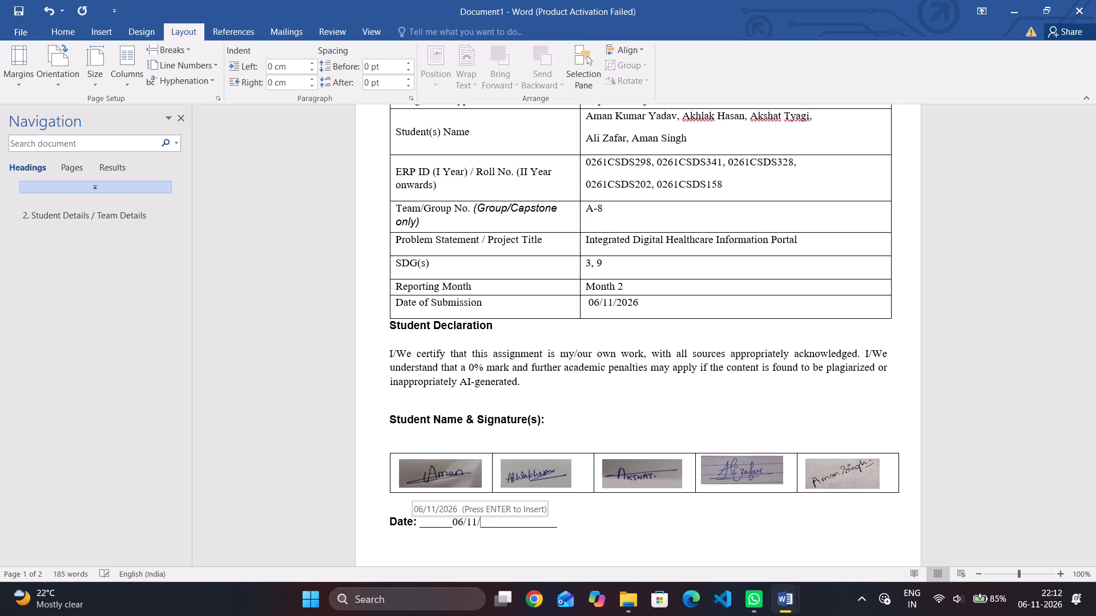
{"action": "type", "text": "2026"}
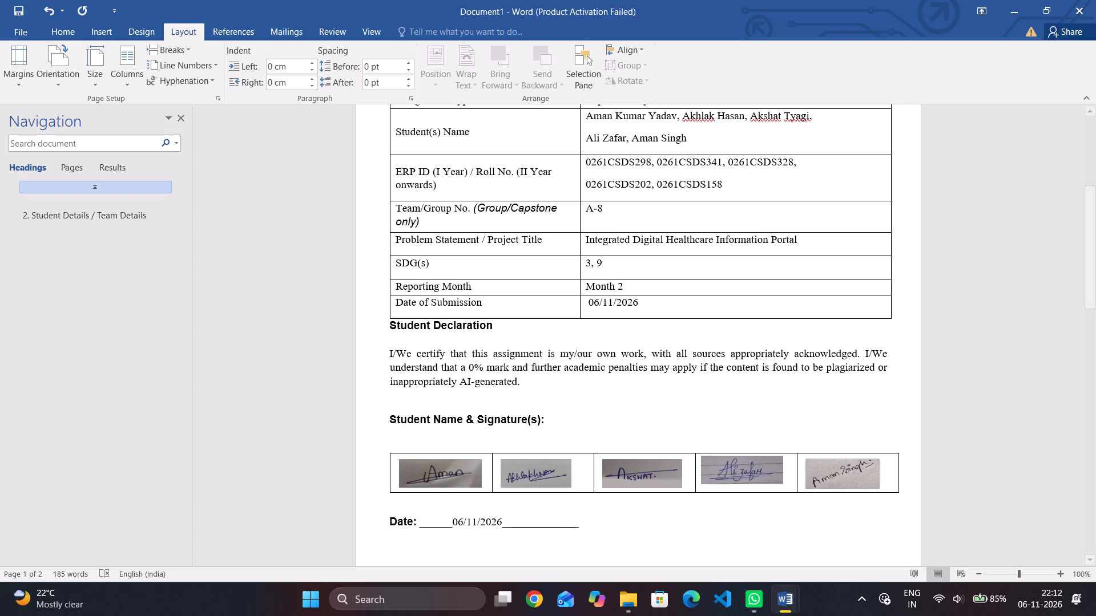
Delete the underscores before and after the date on the Date line below the signatures.
{"action": "left_click_drag", "start_coordinate": [450, 525], "coordinate": [415, 529]}
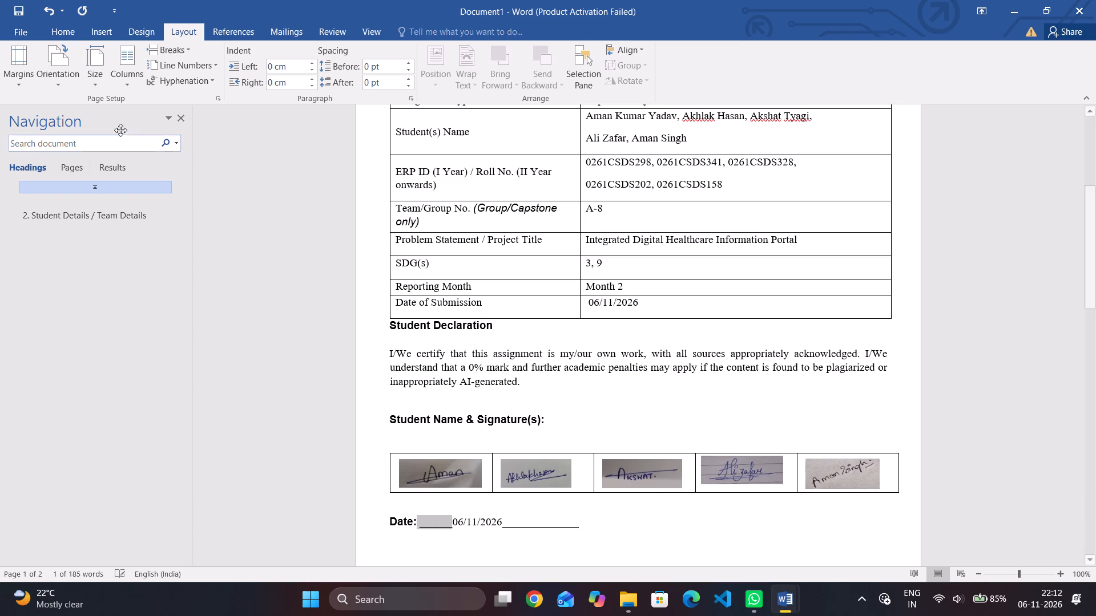
{"action": "left_click", "coordinate": [66, 35]}
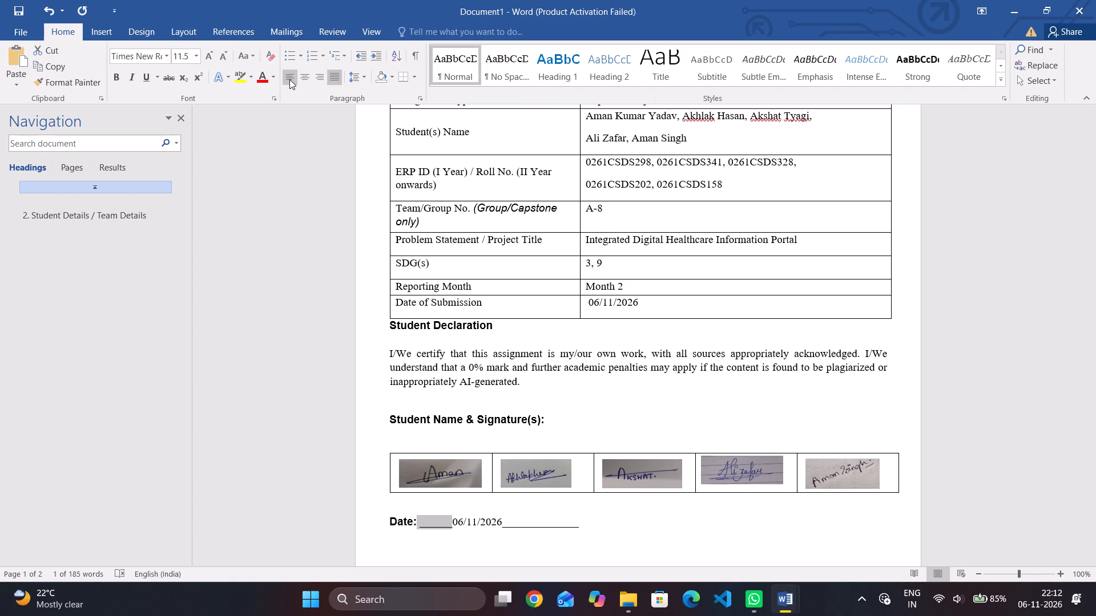
{"action": "key", "text": "BackSpace"}
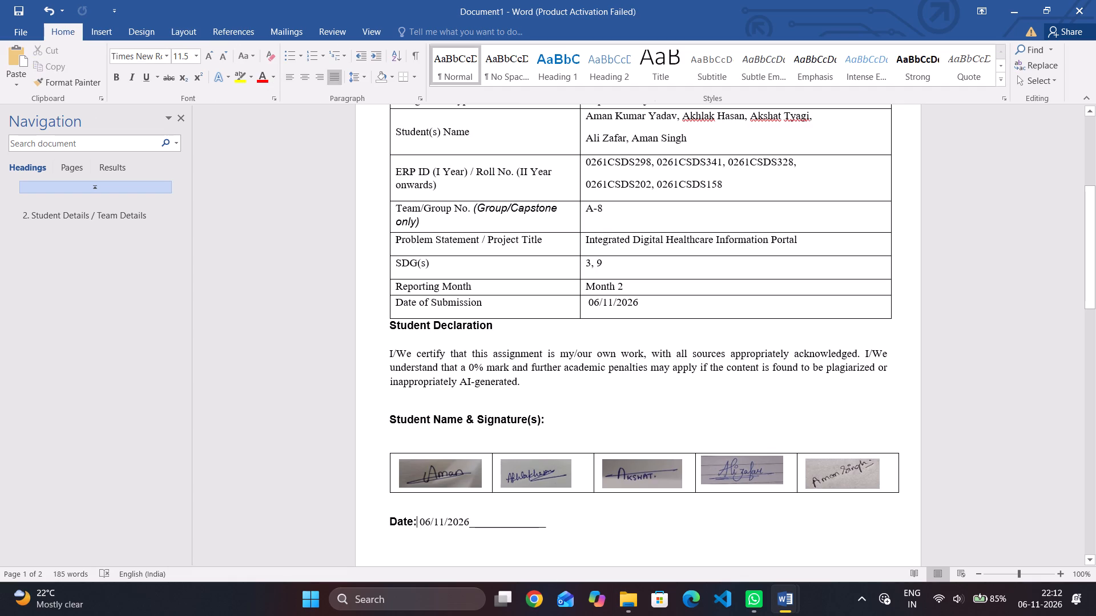
{"action": "left_click_drag", "start_coordinate": [473, 525], "coordinate": [568, 530]}
{"action": "key", "text": "BackSpace"}
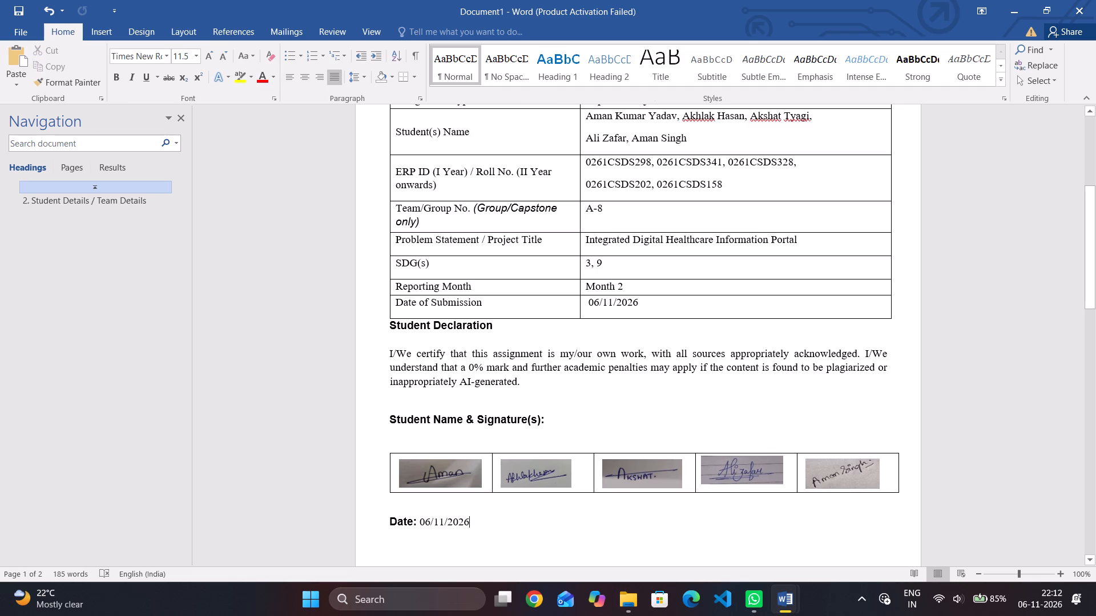
Make the date 06/11/2026 on the Date line below the signatures bold.
{"action": "left_click_drag", "start_coordinate": [473, 525], "coordinate": [416, 517]}
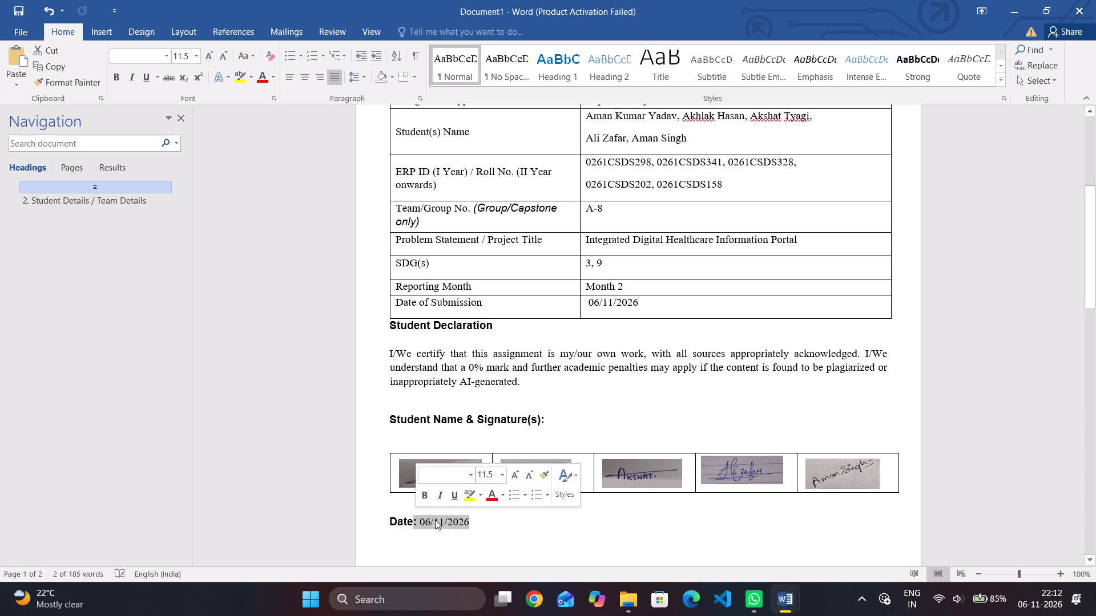
{"action": "left_click_drag", "start_coordinate": [426, 530], "coordinate": [422, 520]}
{"action": "left_click", "coordinate": [422, 520]}
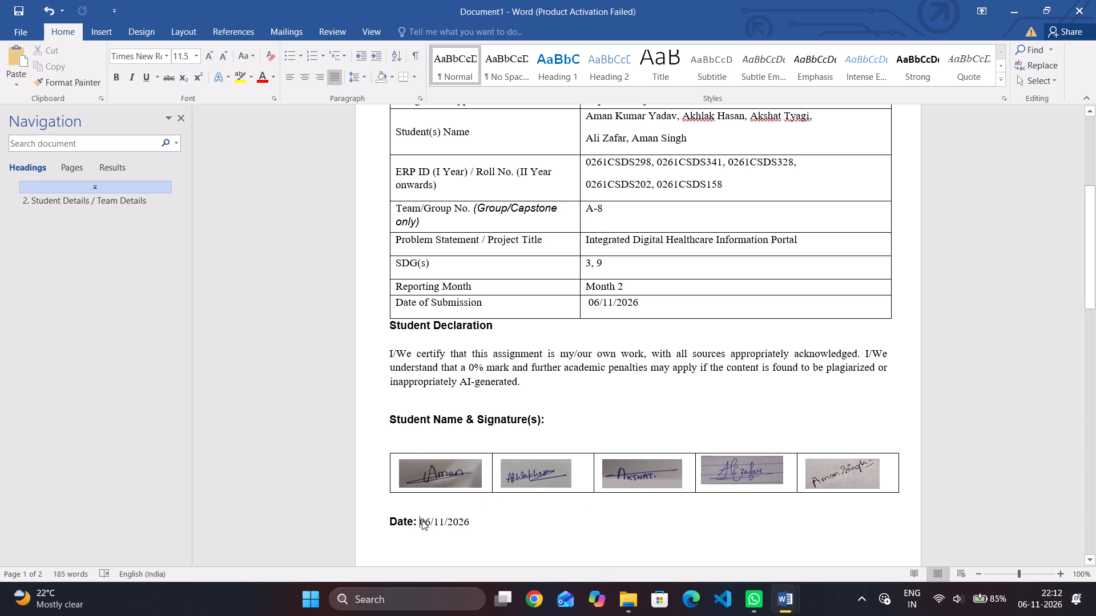
{"action": "left_click_drag", "start_coordinate": [422, 520], "coordinate": [474, 525]}
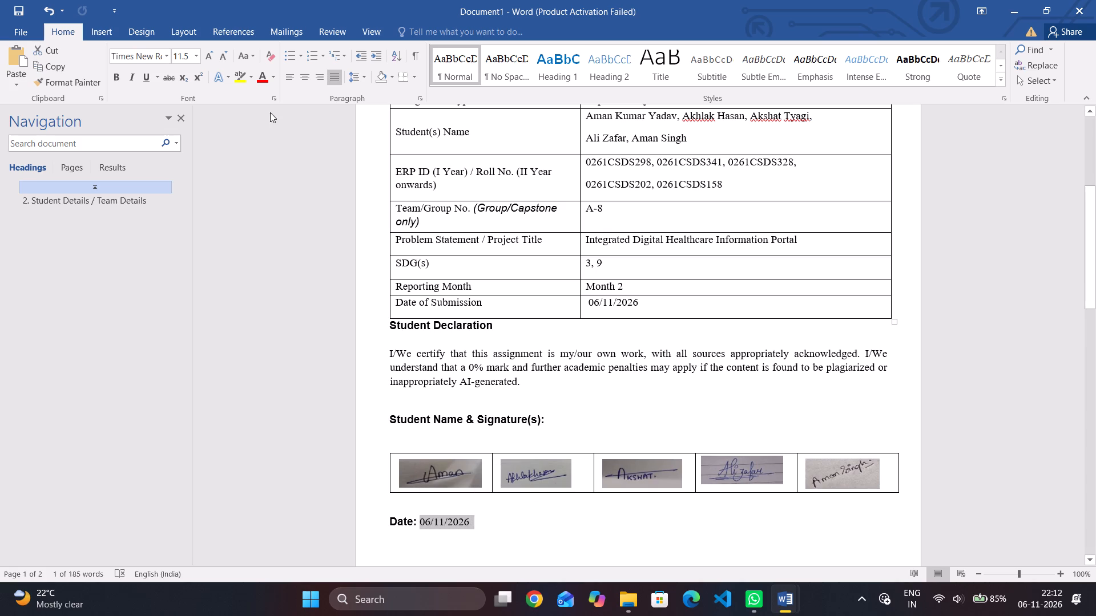
{"action": "left_click", "coordinate": [119, 80]}
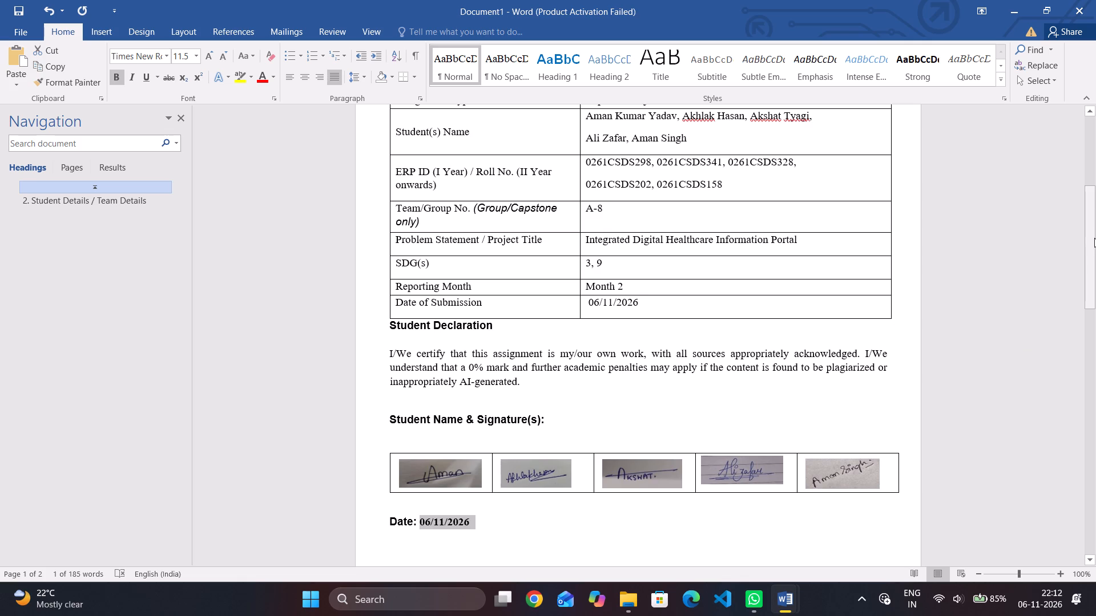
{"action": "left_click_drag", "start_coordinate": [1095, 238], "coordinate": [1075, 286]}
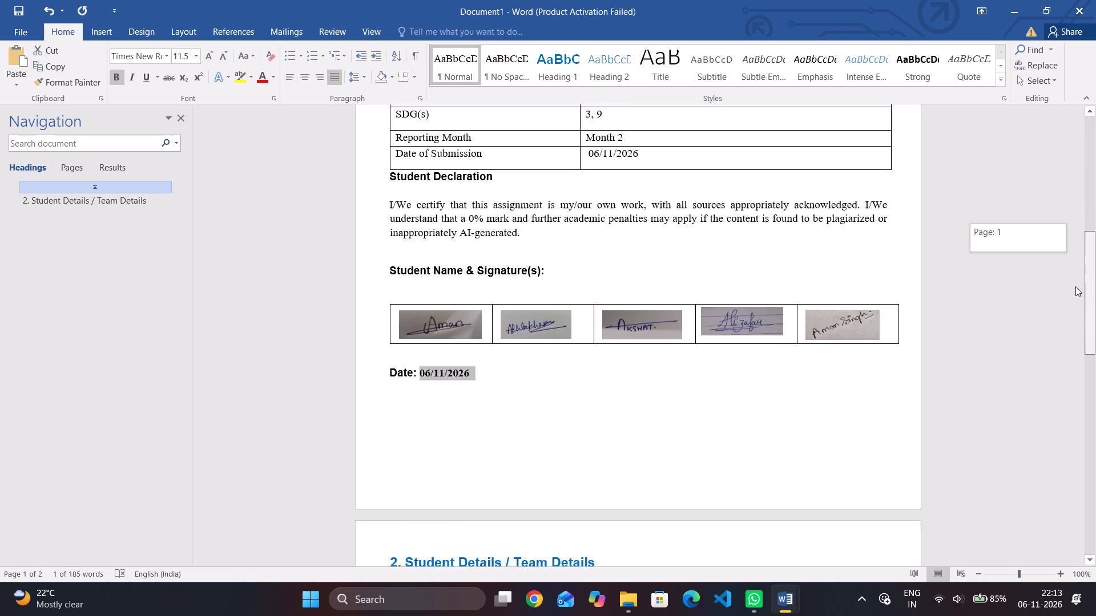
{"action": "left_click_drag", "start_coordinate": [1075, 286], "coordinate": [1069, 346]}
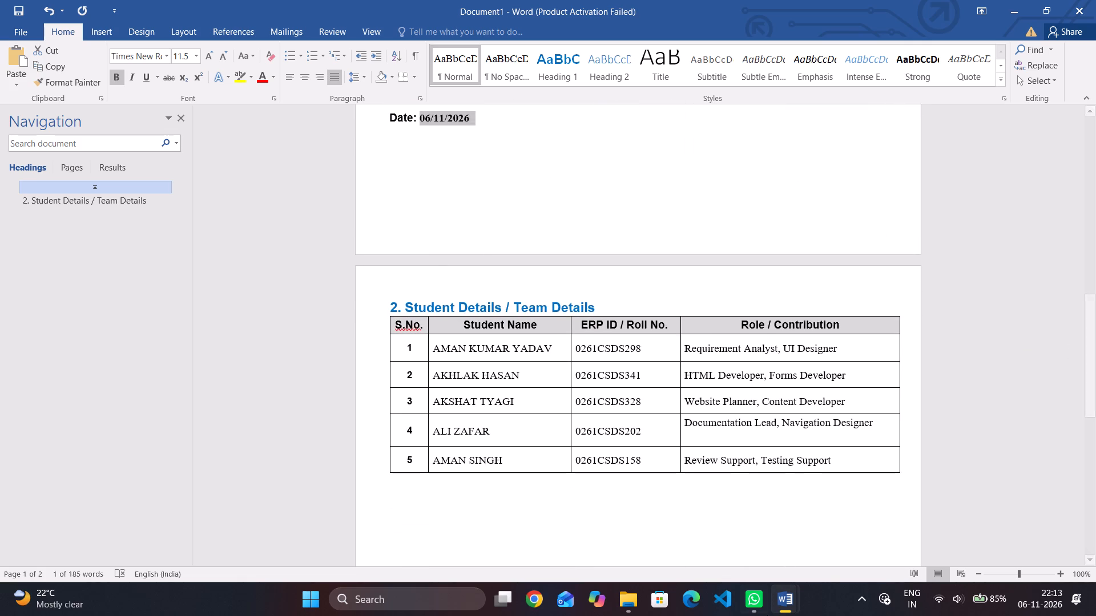
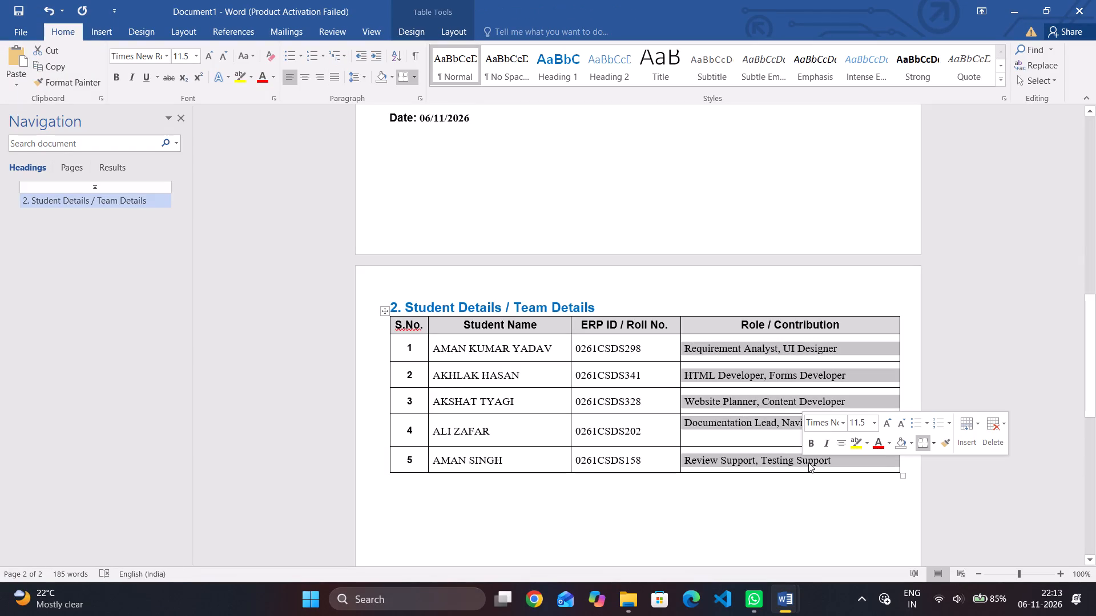
Delete the five students' Role / Contribution cells in the team details table, shifting cells up.
{"action": "key", "text": "BackSpace"}
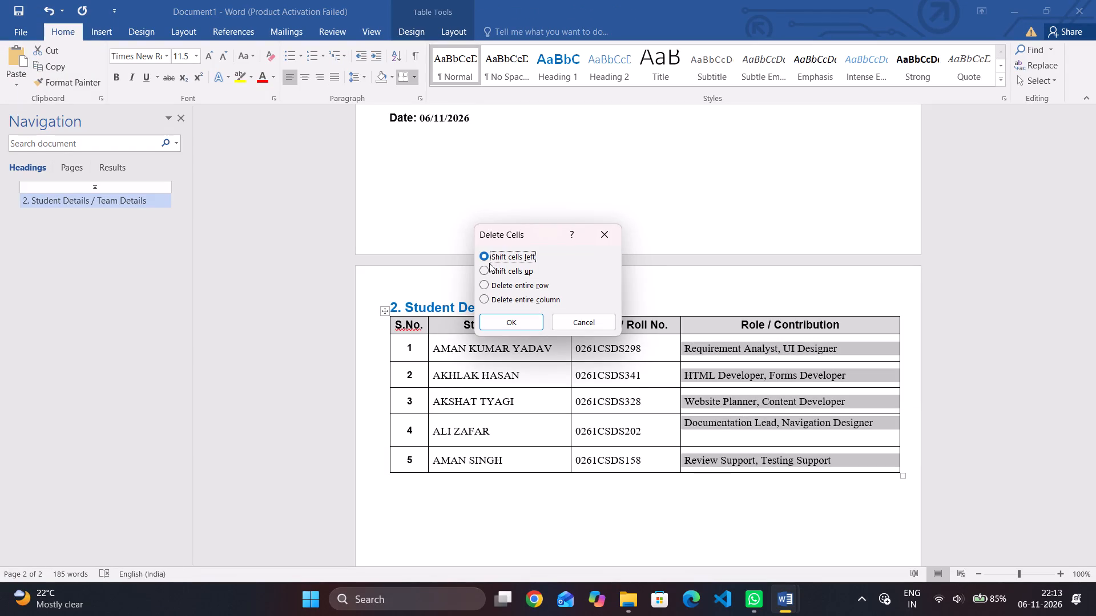
{"action": "left_click", "coordinate": [487, 272]}
{"action": "key", "text": "Return"}
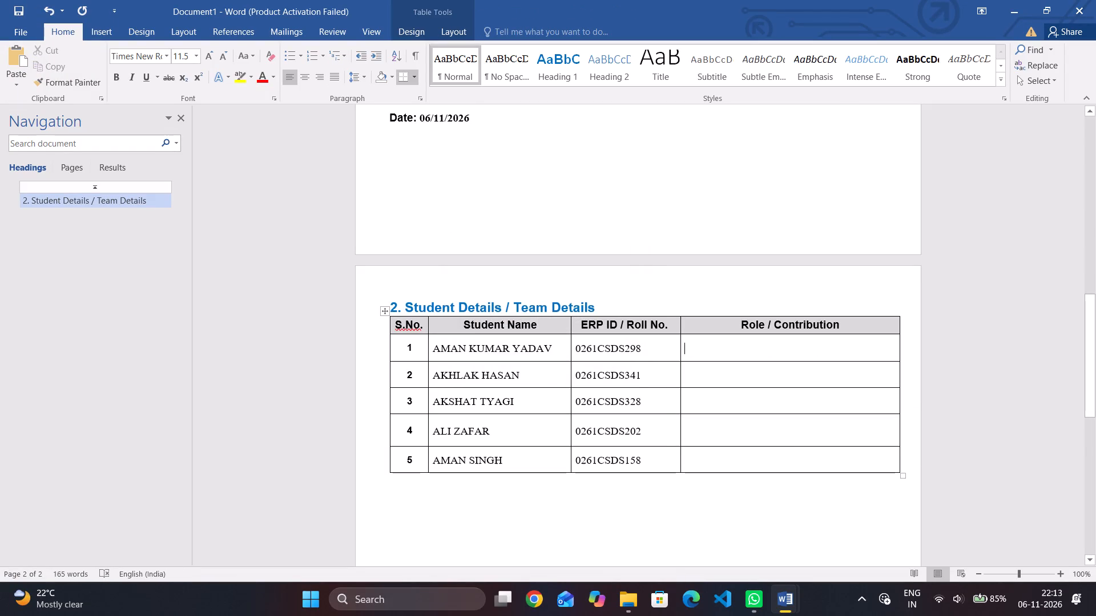
Fill the Role / Contribution cells of the five team rows with Student 1 through Student 5, in row order.
{"action": "key", "text": "s"}
{"action": "type", "text": "tudent 2"}
{"action": "key", "text": "BackSpace"}
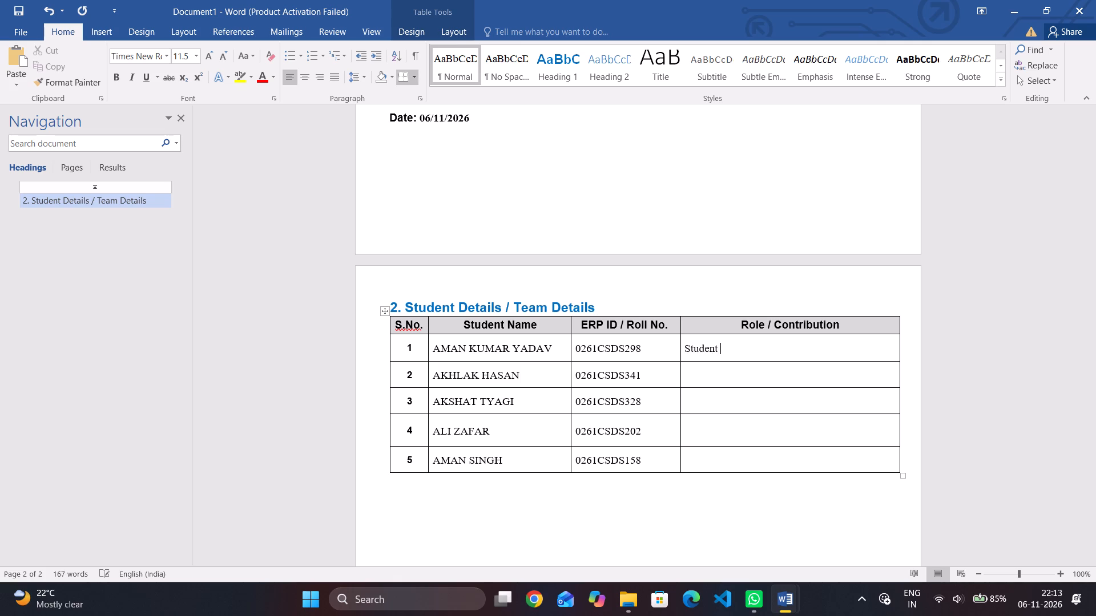
{"action": "key", "text": "1"}
{"action": "key", "text": "Down"}
{"action": "type", "text": "tudent"}
{"action": "key", "text": "space"}
{"action": "key", "text": "2"}
{"action": "key", "text": "Down"}
{"action": "type", "text": "tudent"}
{"action": "key", "text": "space"}
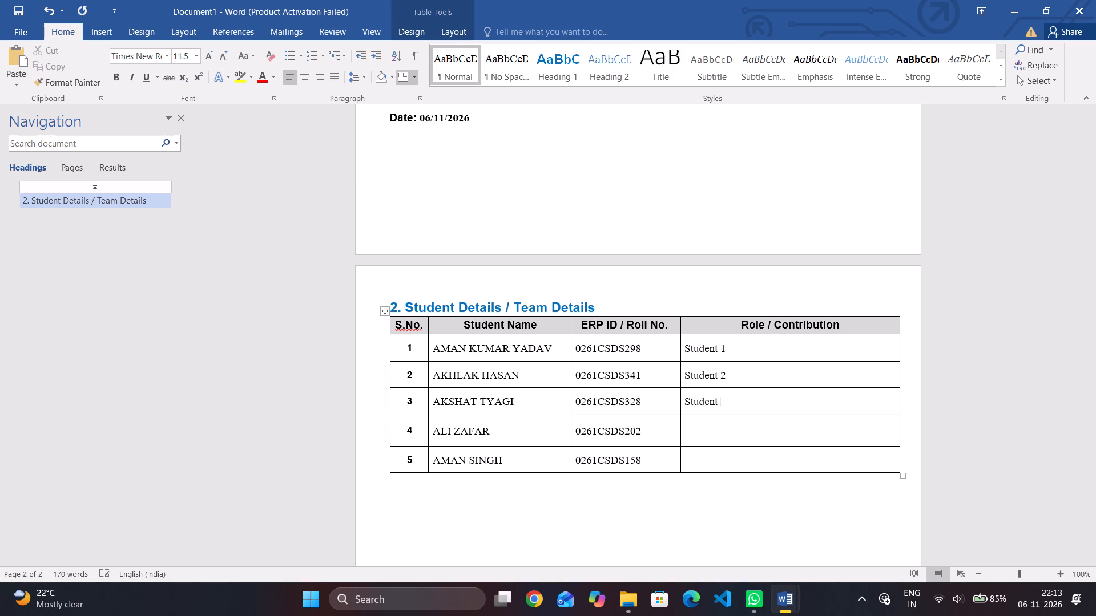
{"action": "key", "text": "3"}
{"action": "key", "text": "Down"}
{"action": "key", "text": "s"}
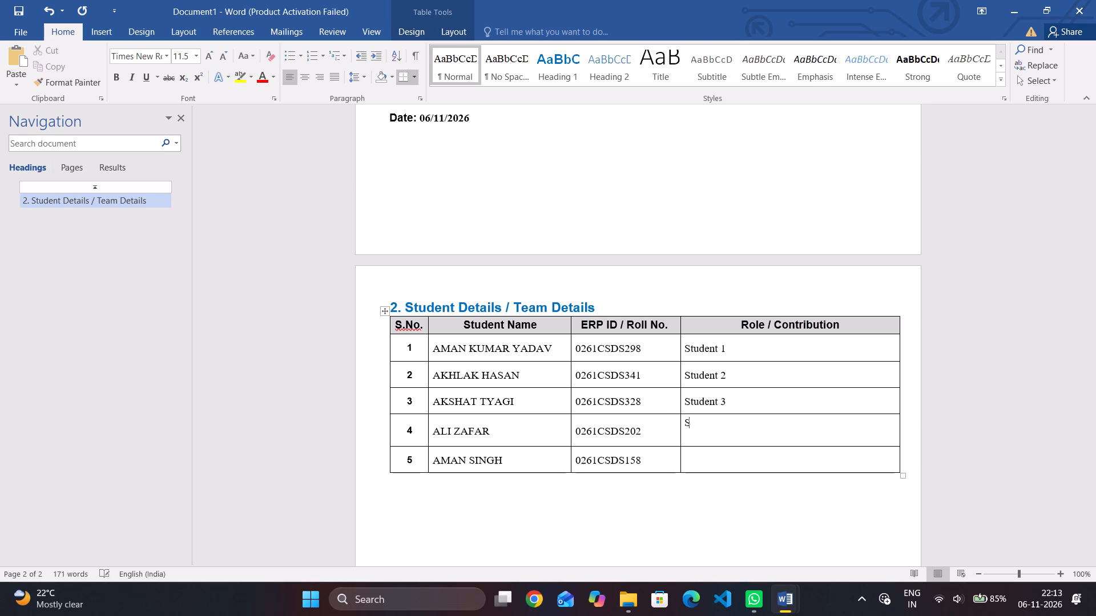
{"action": "type", "text": "tudent"}
{"action": "key", "text": "space"}
{"action": "key", "text": "4"}
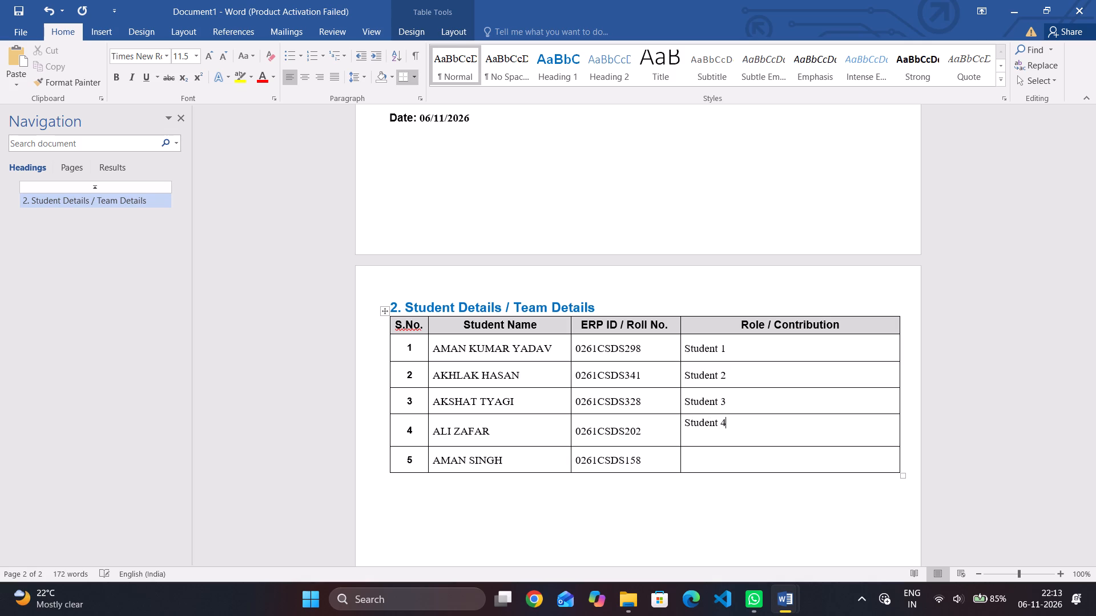
{"action": "key", "text": "Down"}
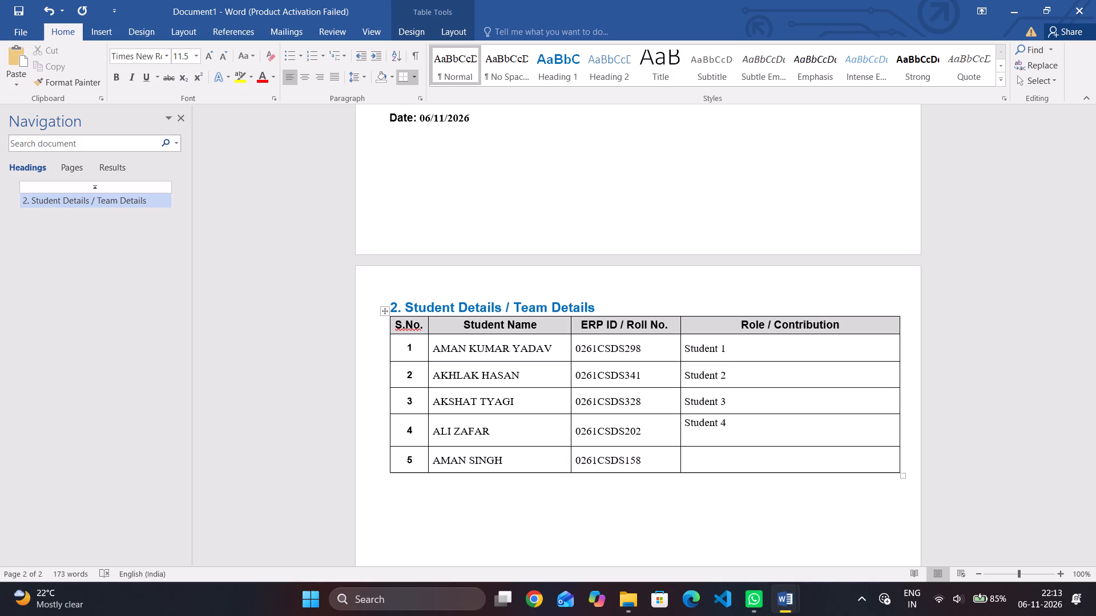
{"action": "type", "text": "tudent"}
{"action": "key", "text": "space"}
{"action": "key", "text": "5"}
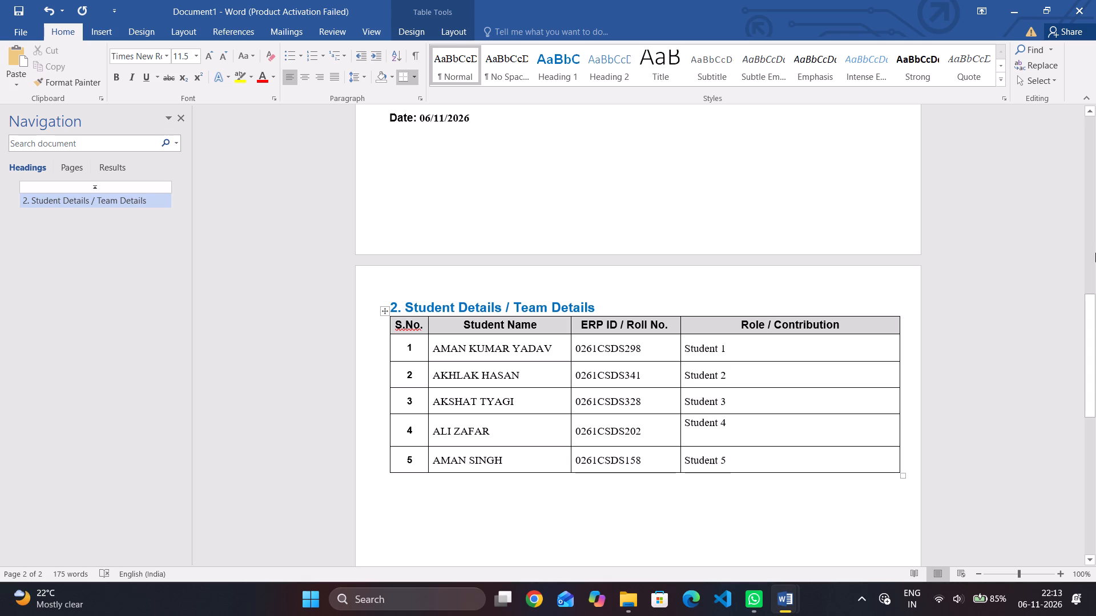
Insert a blank line between the Student Details / Team Details heading and its table.
{"action": "left_click_drag", "start_coordinate": [1095, 362], "coordinate": [1078, 455]}
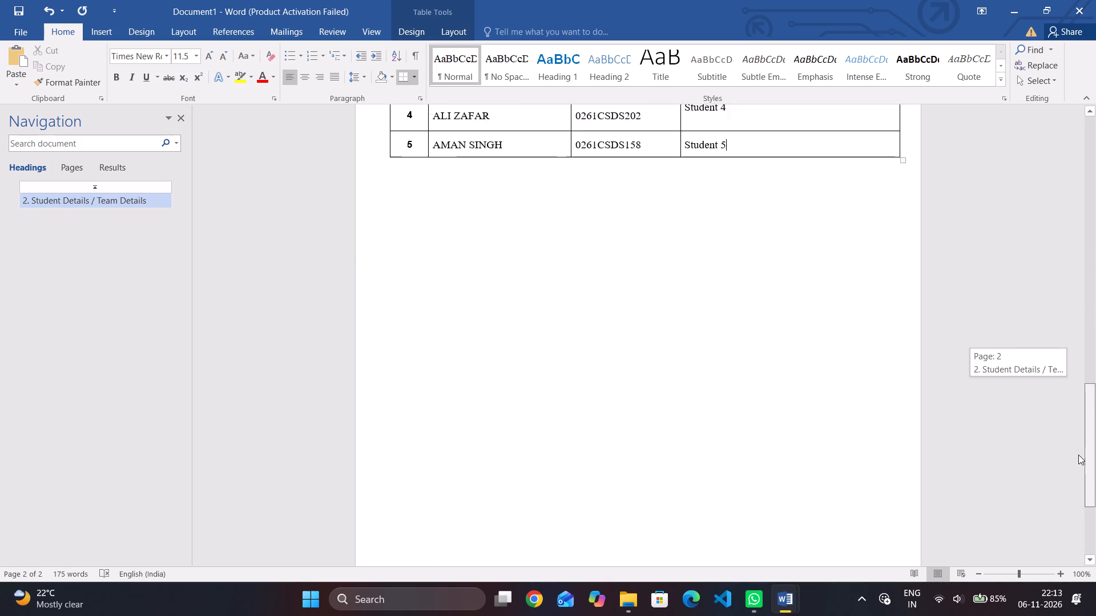
{"action": "left_click_drag", "start_coordinate": [1078, 455], "coordinate": [1077, 334]}
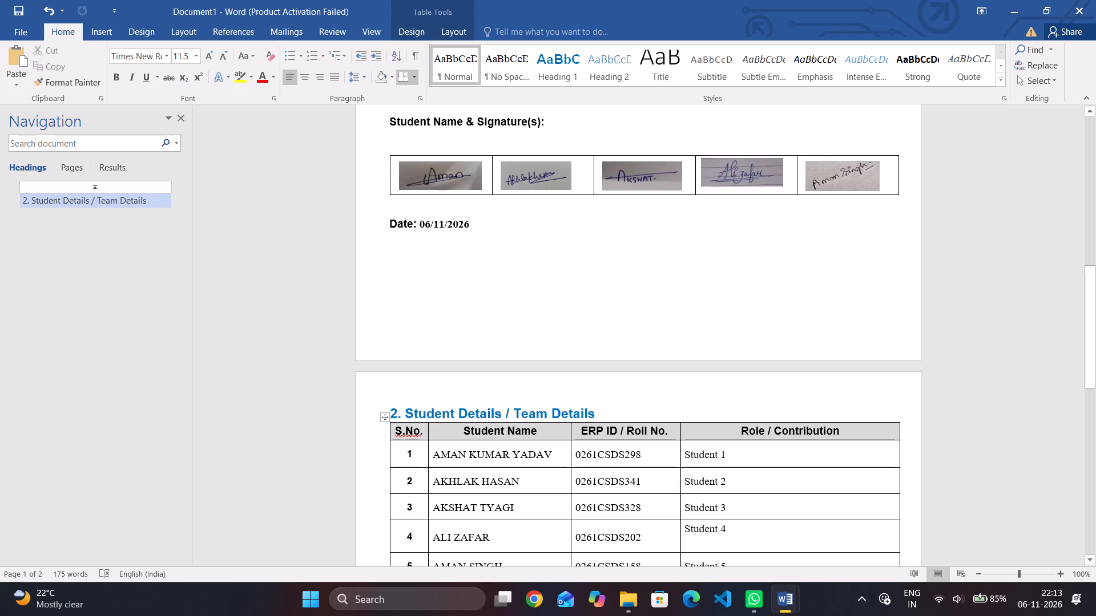
{"action": "left_click", "coordinate": [612, 411]}
{"action": "key", "text": "Return"}
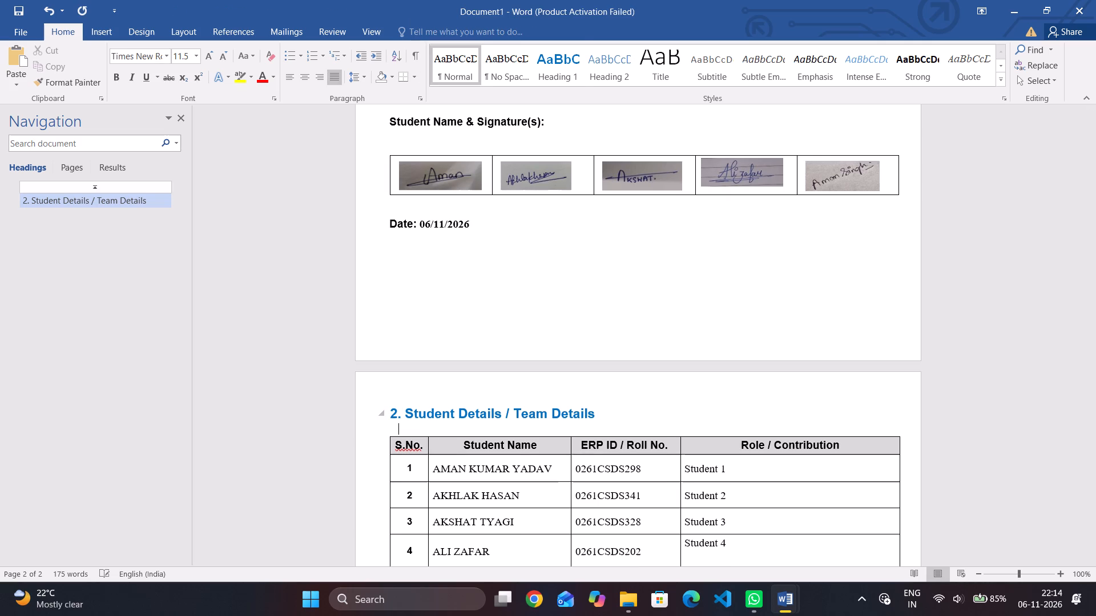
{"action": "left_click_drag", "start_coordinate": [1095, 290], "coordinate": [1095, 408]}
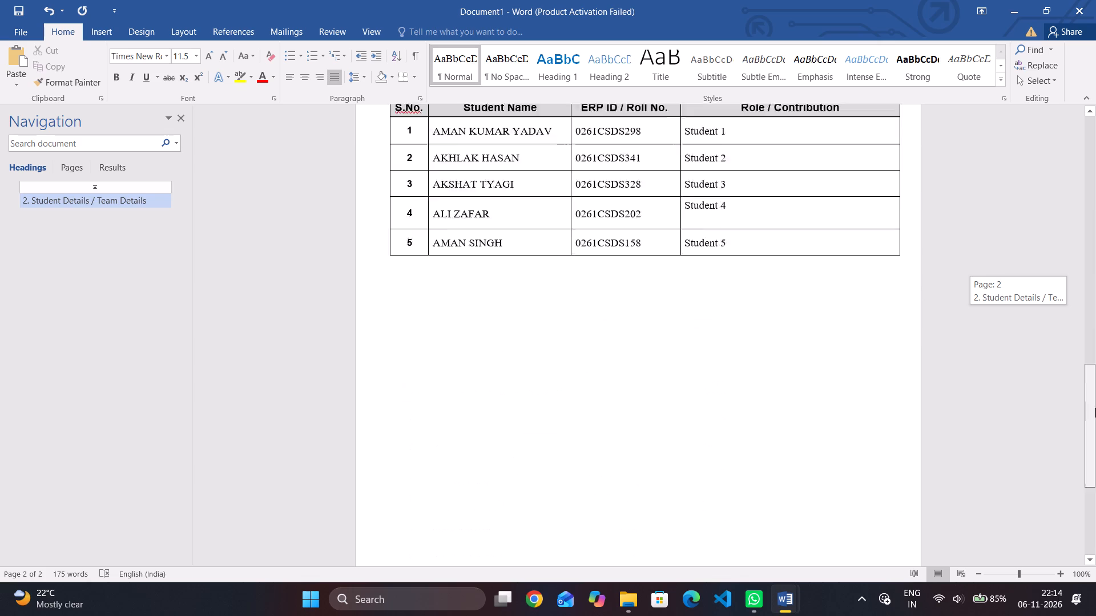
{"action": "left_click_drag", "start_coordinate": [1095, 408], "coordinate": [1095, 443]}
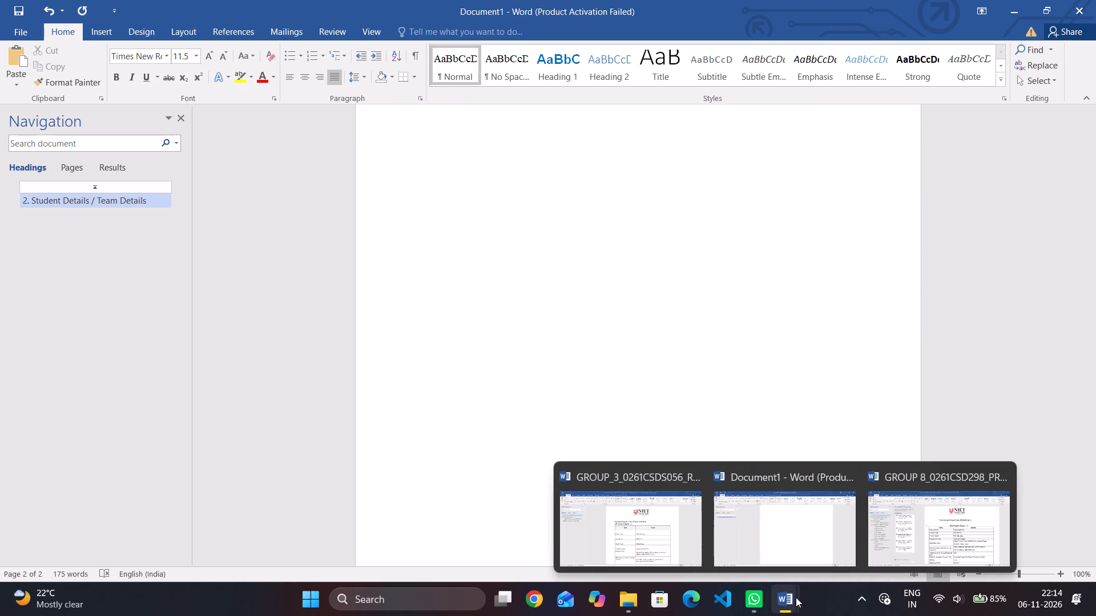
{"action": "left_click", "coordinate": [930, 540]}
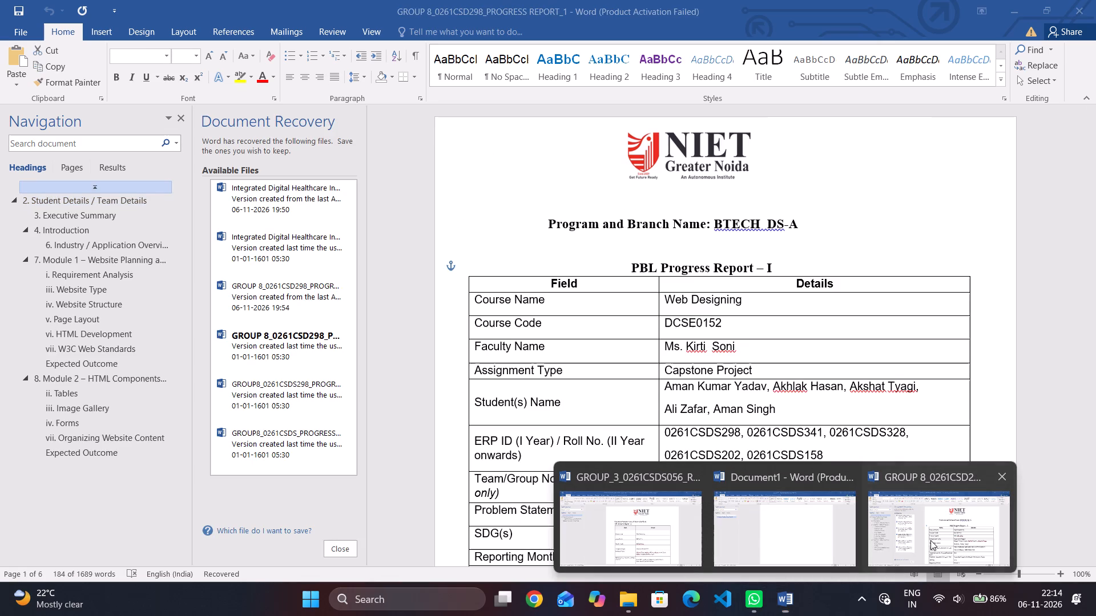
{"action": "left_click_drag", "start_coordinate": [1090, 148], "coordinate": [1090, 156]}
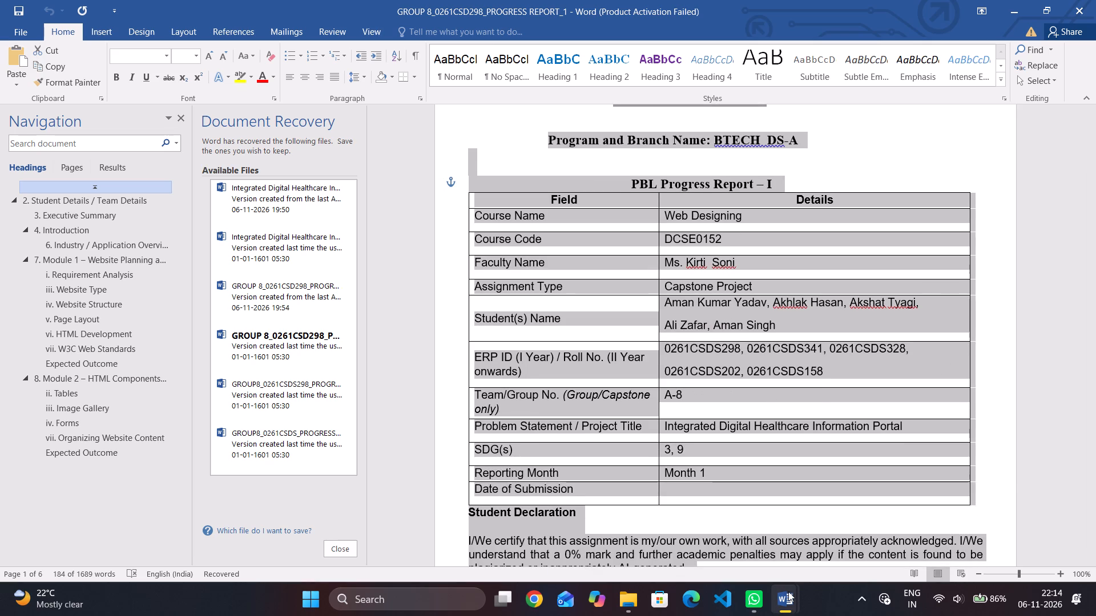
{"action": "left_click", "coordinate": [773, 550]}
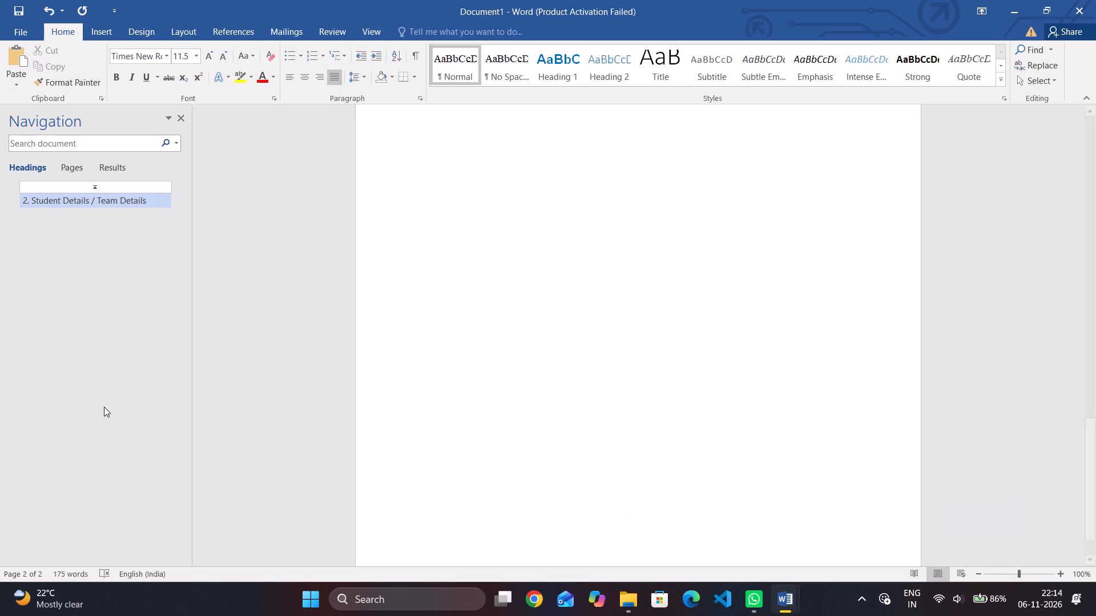
Switch to File Explorer and open the recent document Integrated Digital Healthcare Information System with Word 2016.
{"action": "left_click", "coordinate": [25, 39]}
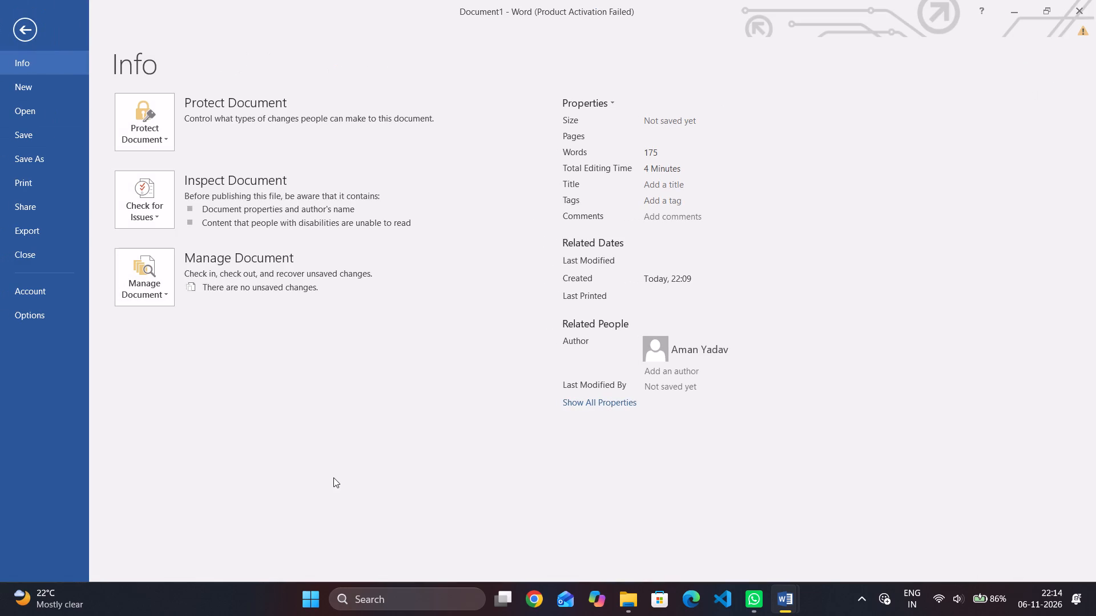
{"action": "left_click", "coordinate": [620, 601]}
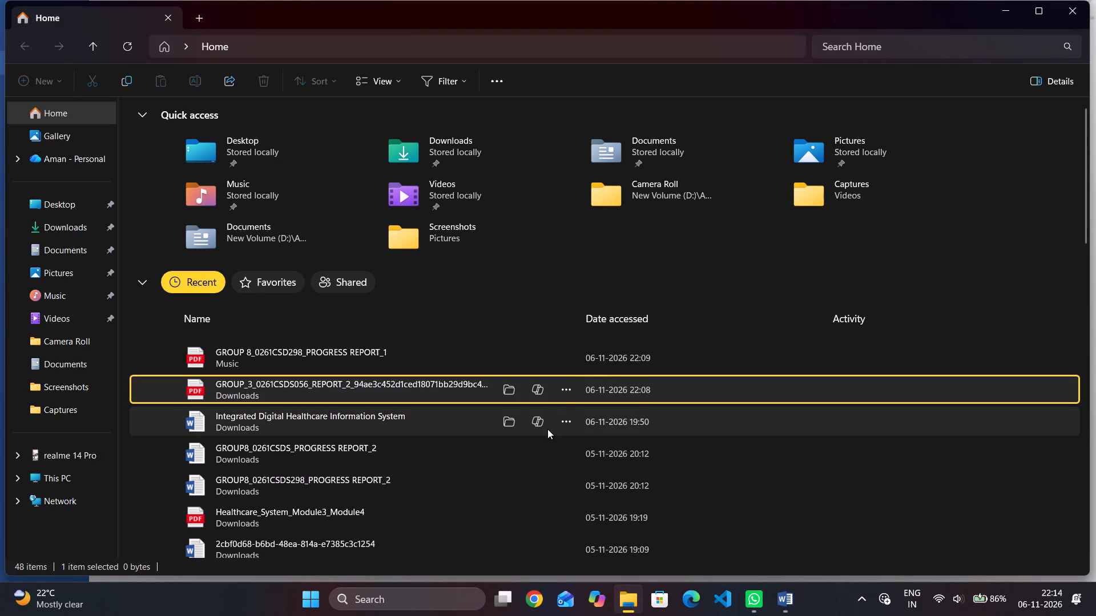
{"action": "right_click", "coordinate": [442, 428]}
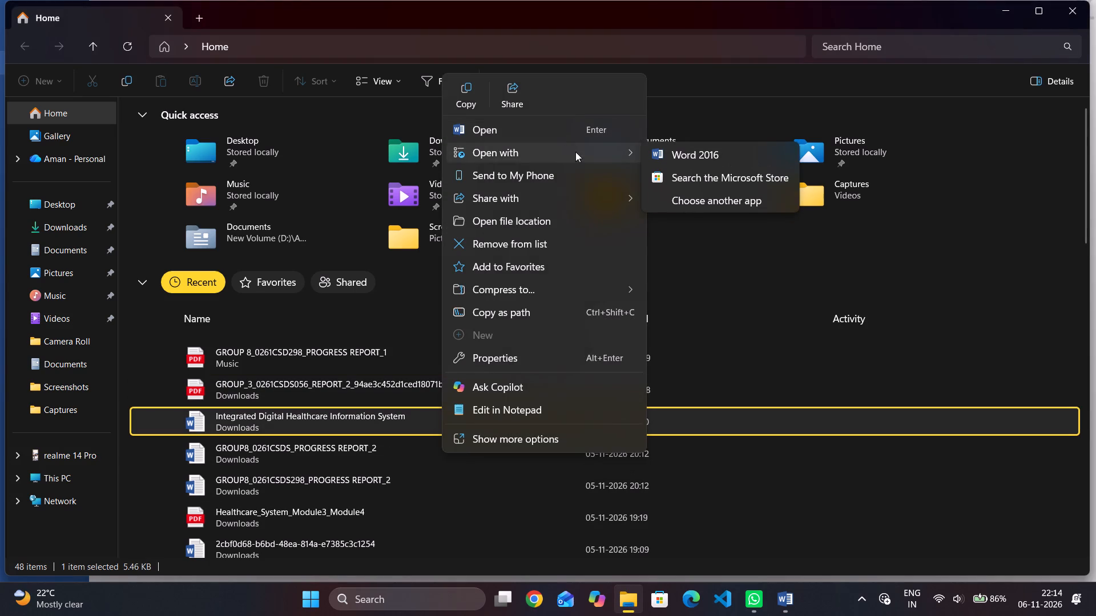
{"action": "left_click", "coordinate": [663, 155]}
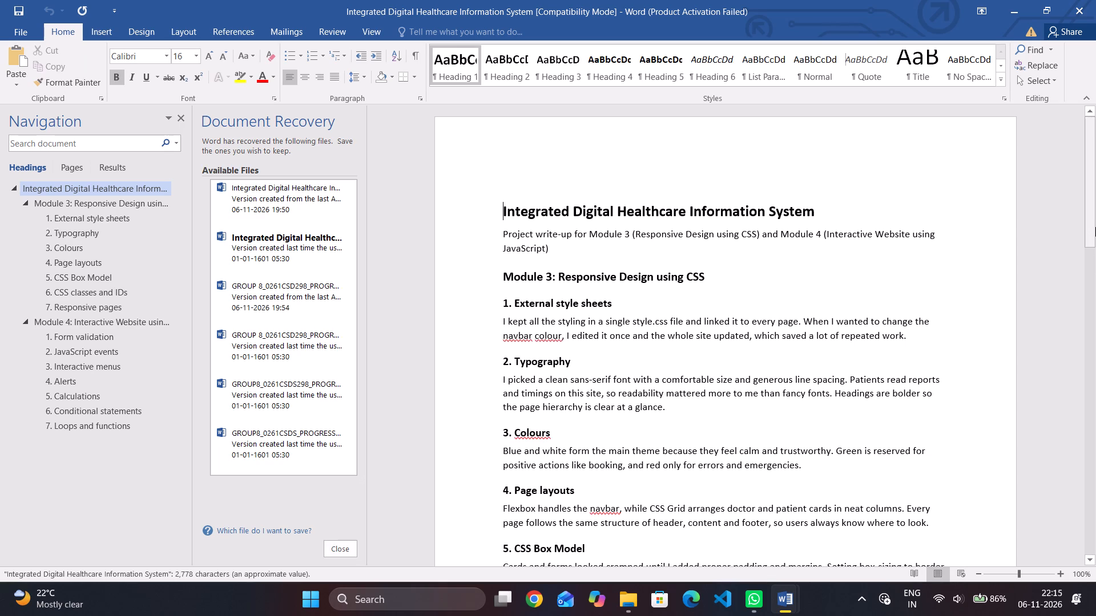
Copy the whole Module 3: Responsive Design using CSS section, from its heading through 7. Responsive pages.
{"action": "left_click_drag", "start_coordinate": [1095, 227], "coordinate": [1094, 287]}
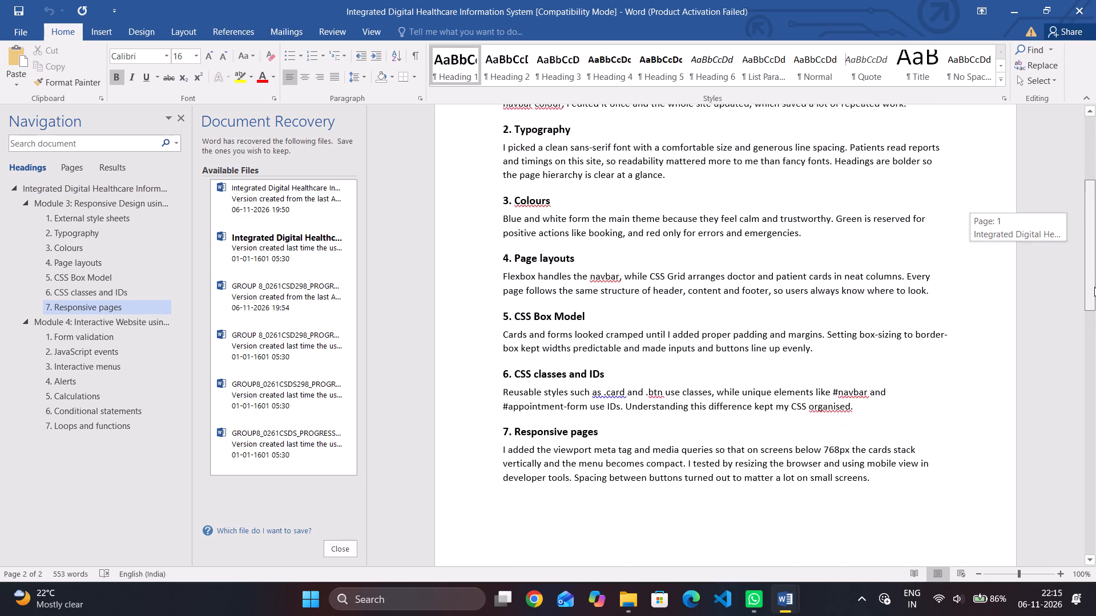
{"action": "left_click_drag", "start_coordinate": [1094, 287], "coordinate": [1095, 261]}
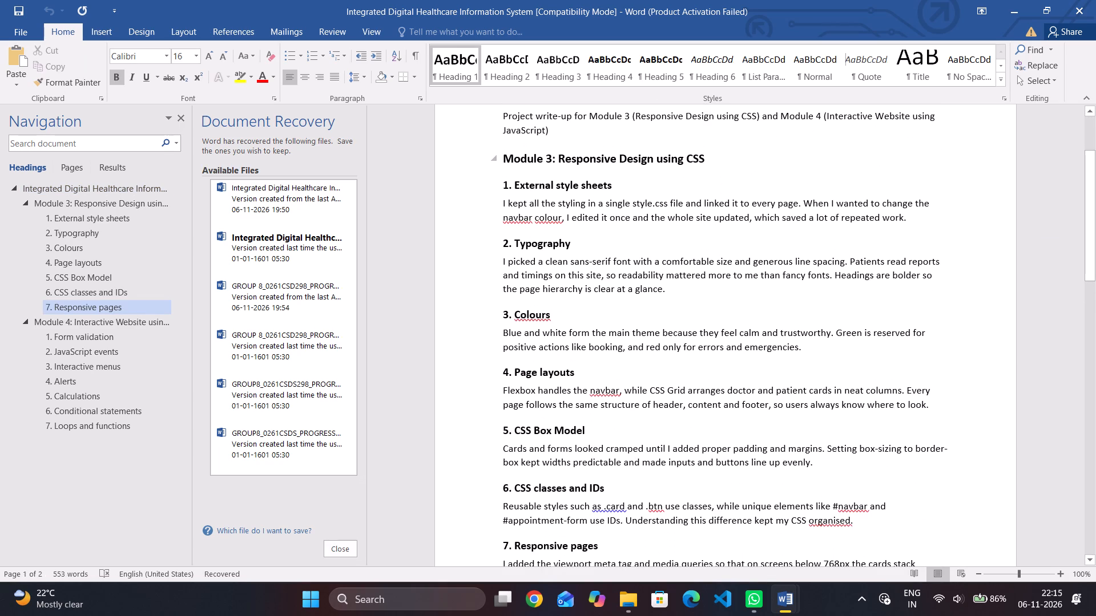
{"action": "left_click", "coordinate": [505, 155]}
{"action": "left_click_drag", "start_coordinate": [505, 155], "coordinate": [590, 484]}
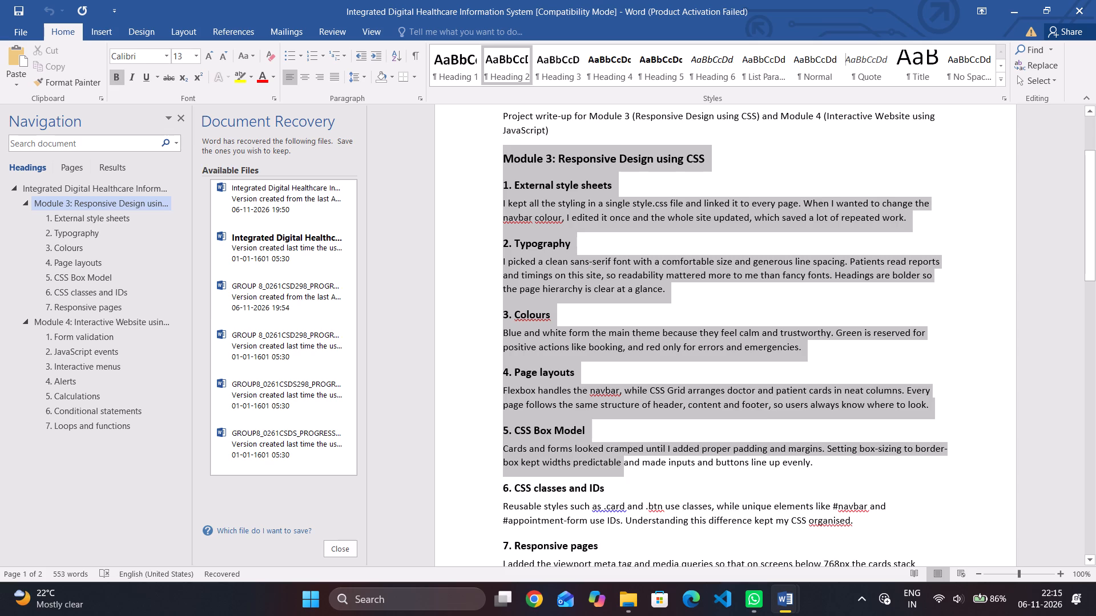
{"action": "left_click_drag", "start_coordinate": [590, 484], "coordinate": [876, 428]}
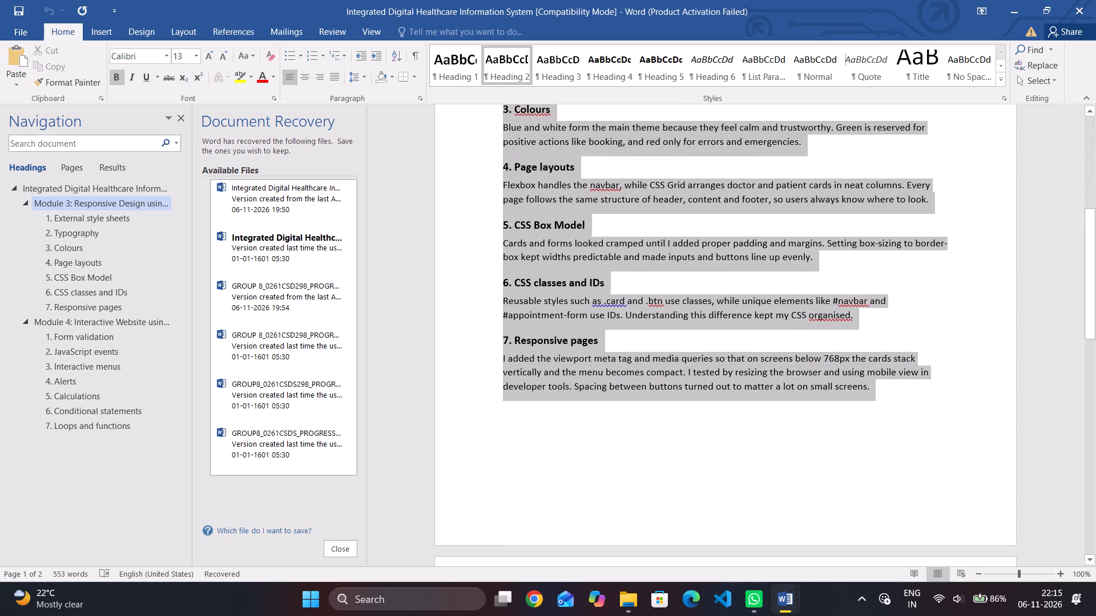
{"action": "left_click_drag", "start_coordinate": [876, 428], "coordinate": [877, 428]}
{"action": "key", "text": "ctrl+c"}
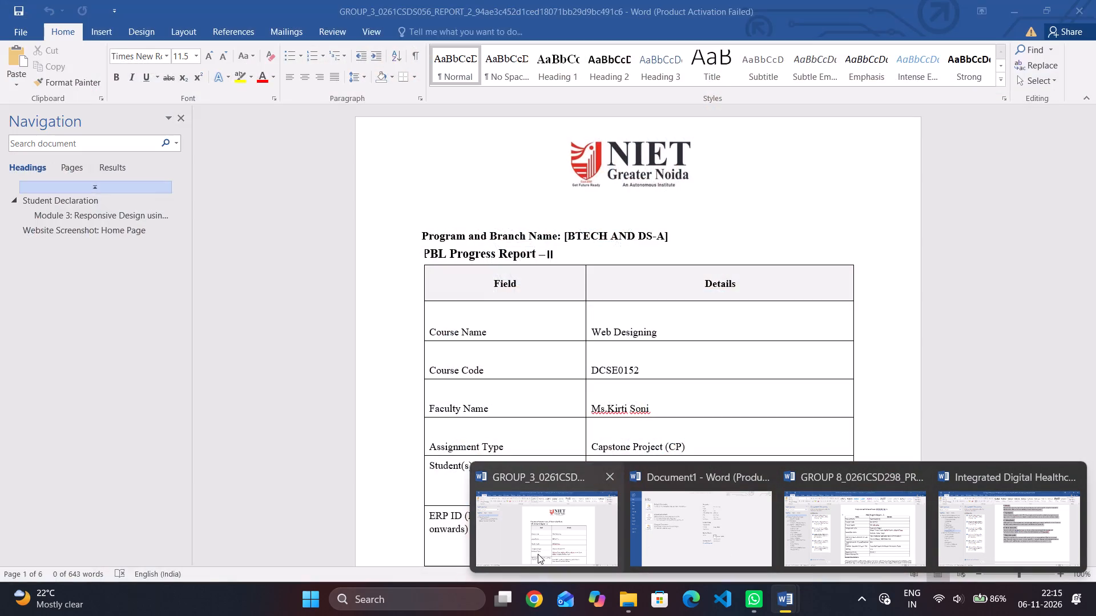
Return to Document1 and paste the copied Module 3 section below the team details table.
{"action": "left_click", "coordinate": [732, 525]}
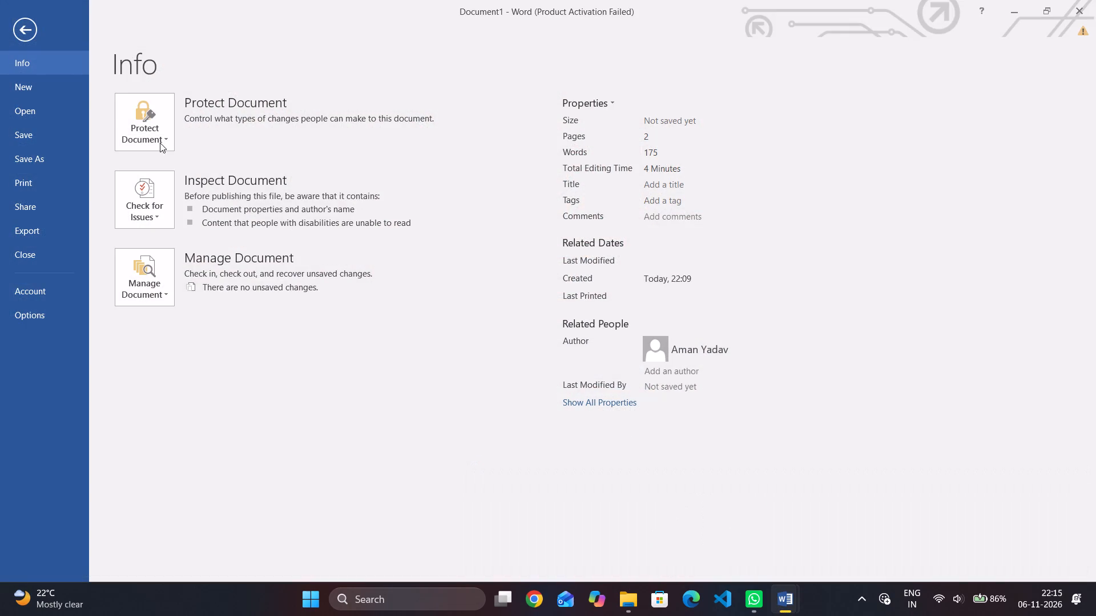
{"action": "left_click", "coordinate": [25, 25]}
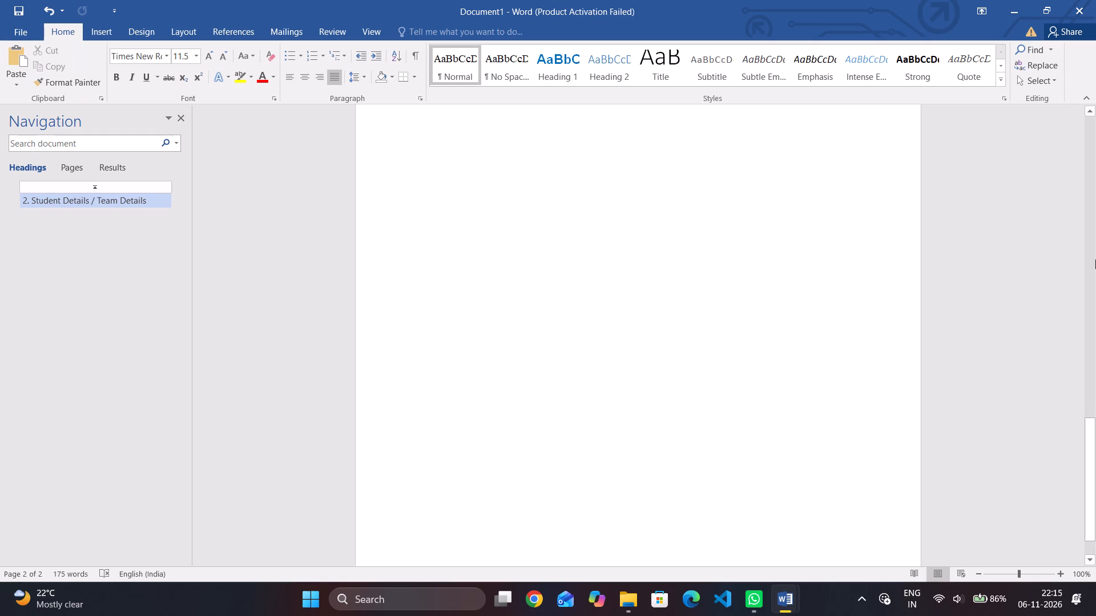
{"action": "left_click_drag", "start_coordinate": [1094, 491], "coordinate": [1095, 408]}
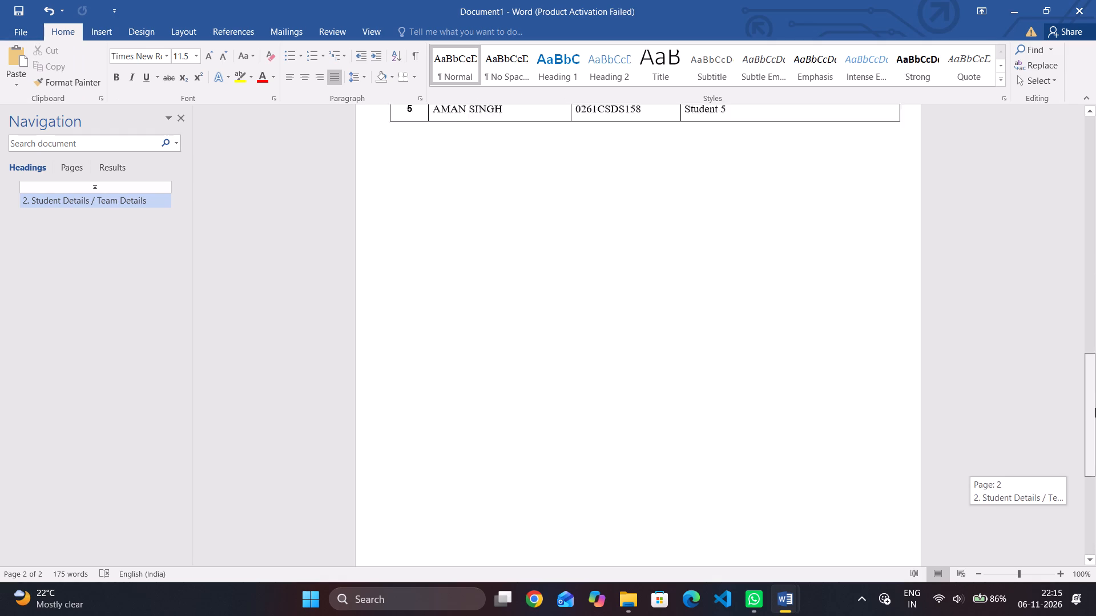
{"action": "left_click_drag", "start_coordinate": [1095, 408], "coordinate": [1095, 374]}
{"action": "left_click", "coordinate": [402, 497]}
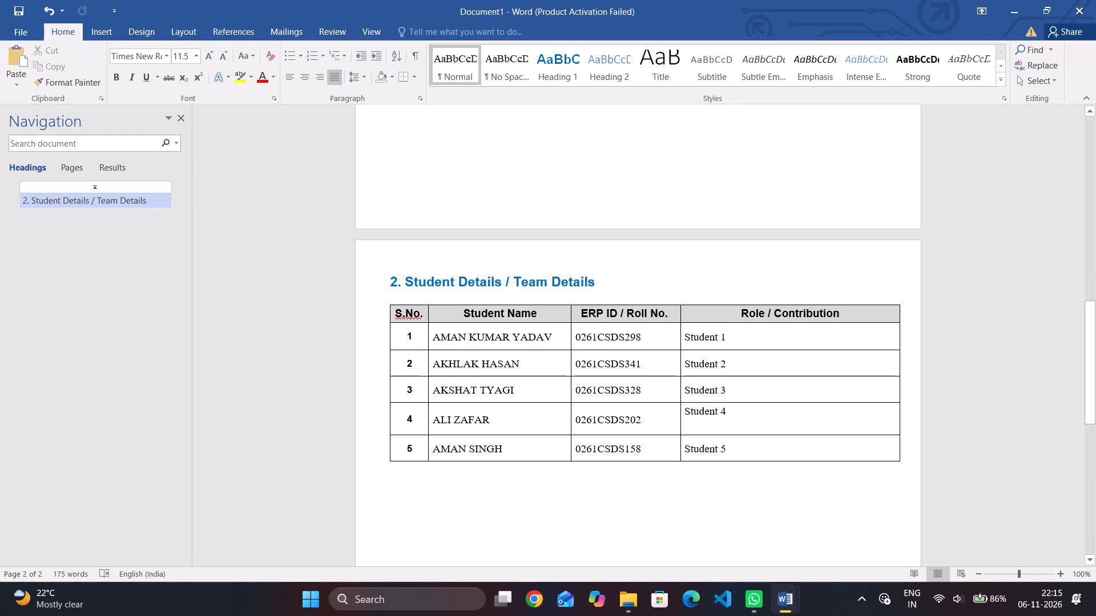
{"action": "key", "text": "ctrl+v"}
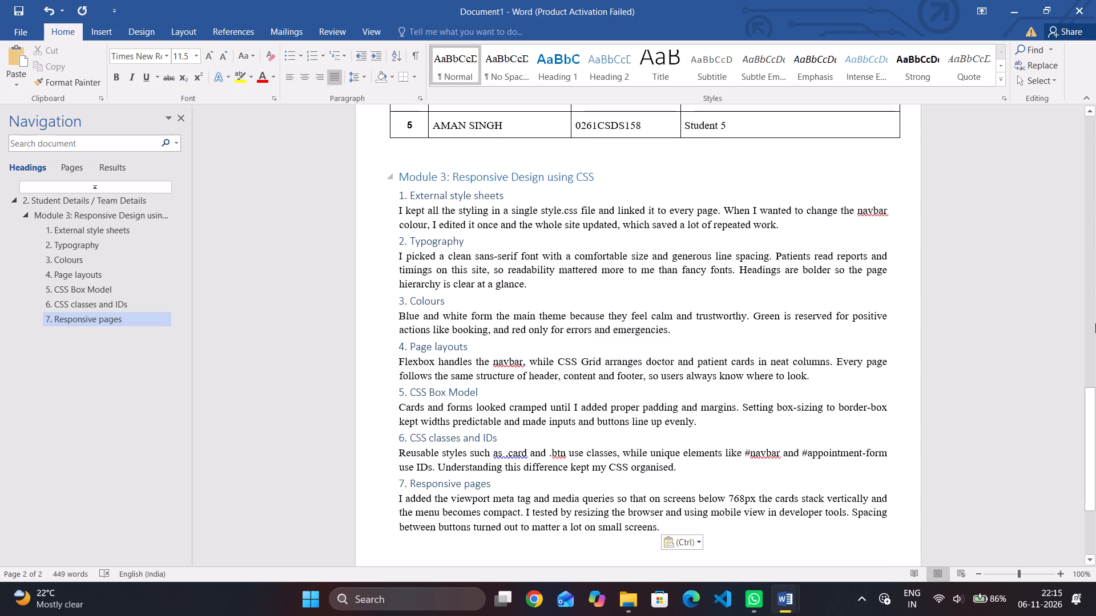
Insert a blank line between the External style sheets paragraph and the 2. Typography heading.
{"action": "left_click_drag", "start_coordinate": [1090, 398], "coordinate": [1090, 429]}
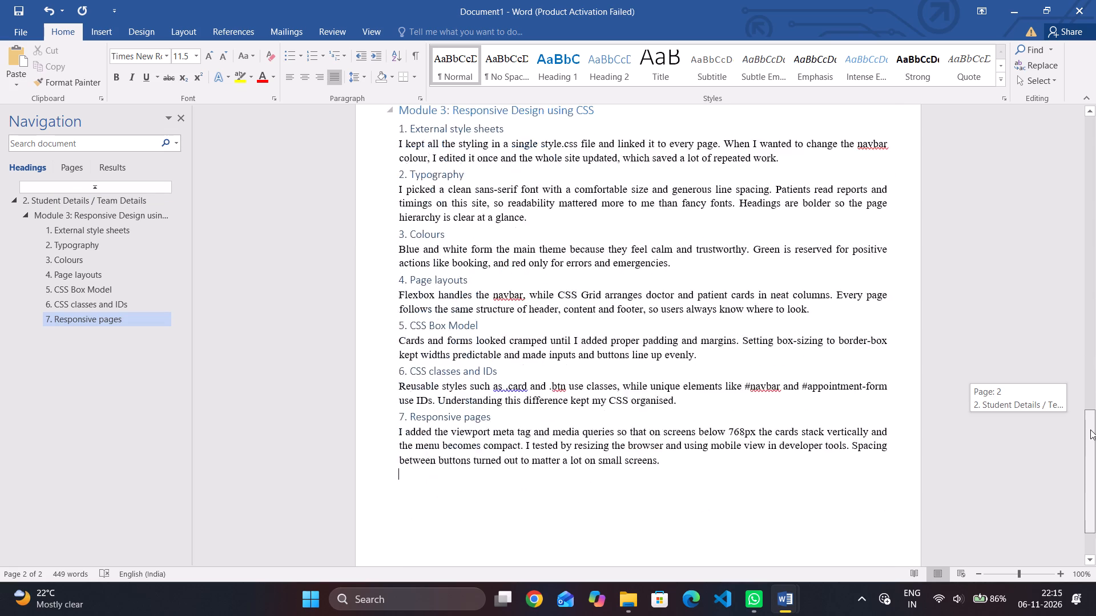
{"action": "left_click_drag", "start_coordinate": [1090, 429], "coordinate": [1095, 376]}
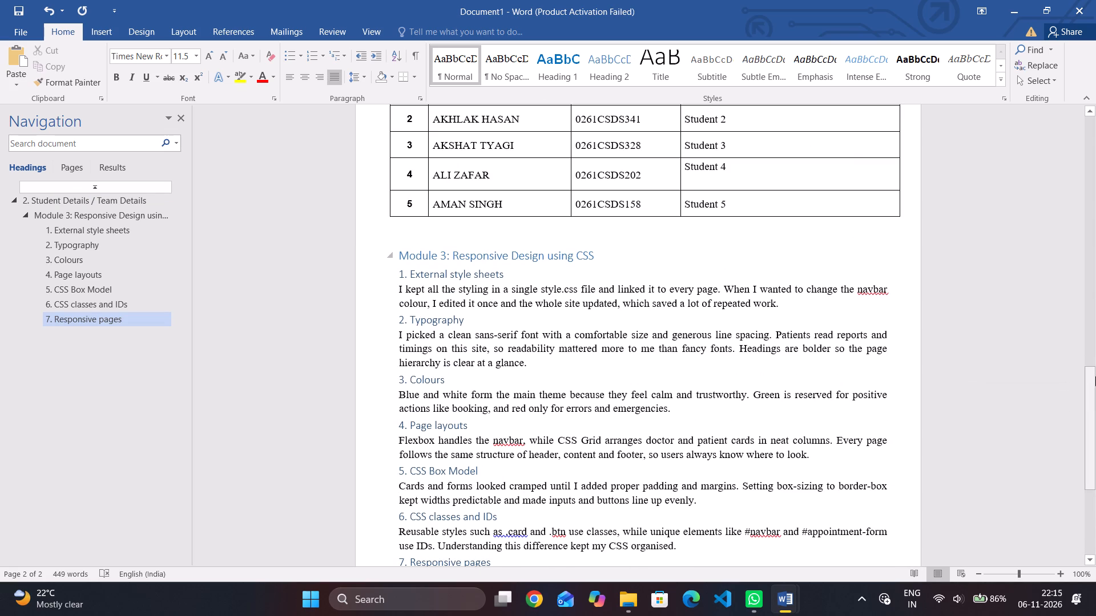
{"action": "left_click", "coordinate": [796, 304]}
{"action": "key", "text": "Return"}
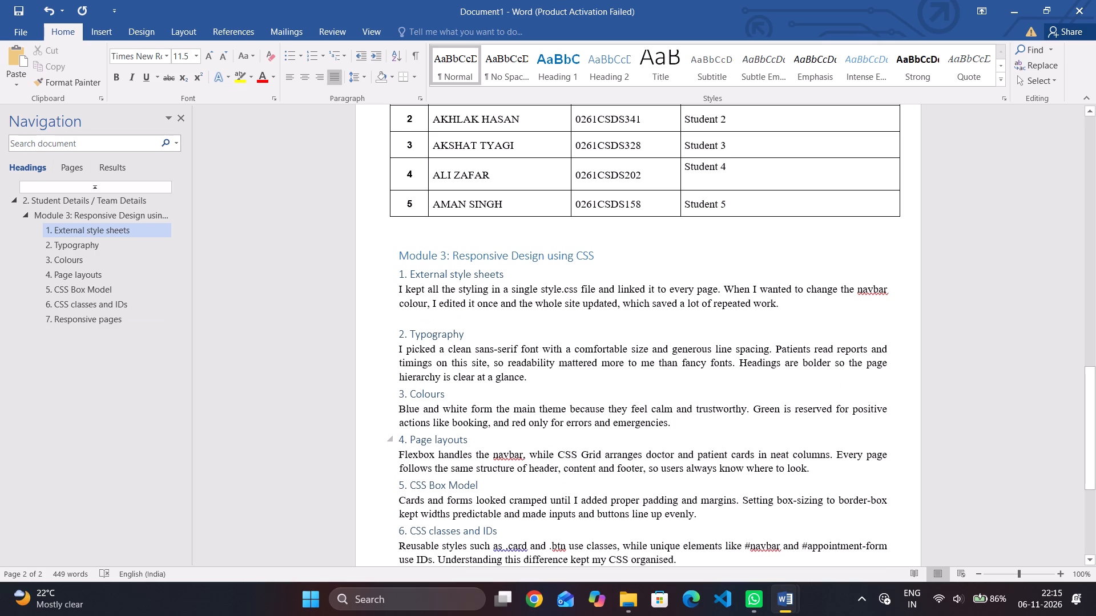
Insert a blank line between the Typography paragraph and the 3. Colours heading.
{"action": "left_click", "coordinate": [486, 394]}
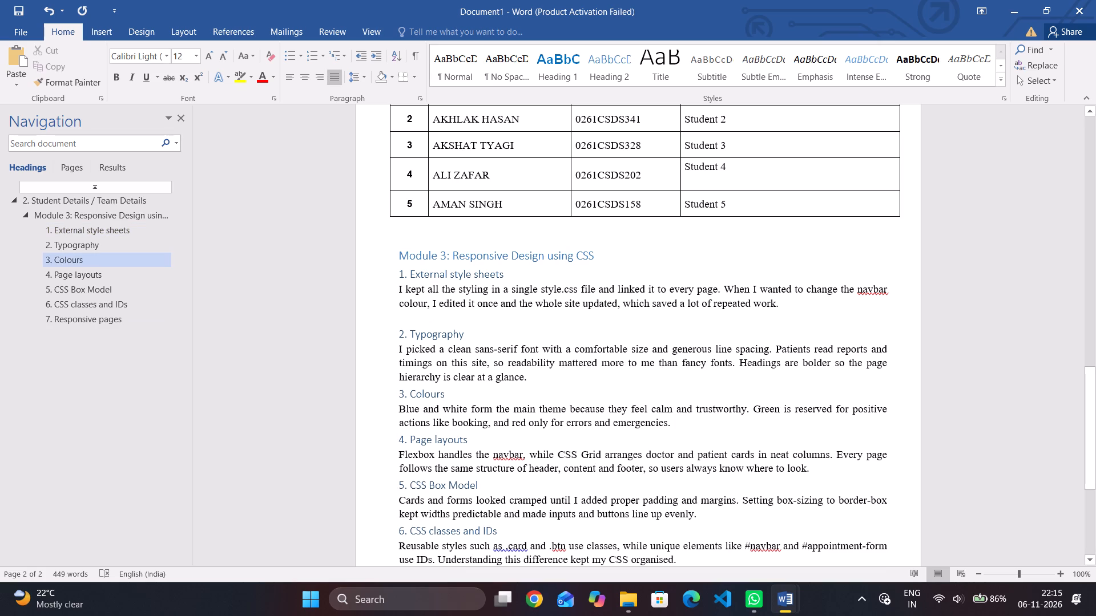
{"action": "left_click", "coordinate": [535, 382]}
{"action": "key", "text": "Return"}
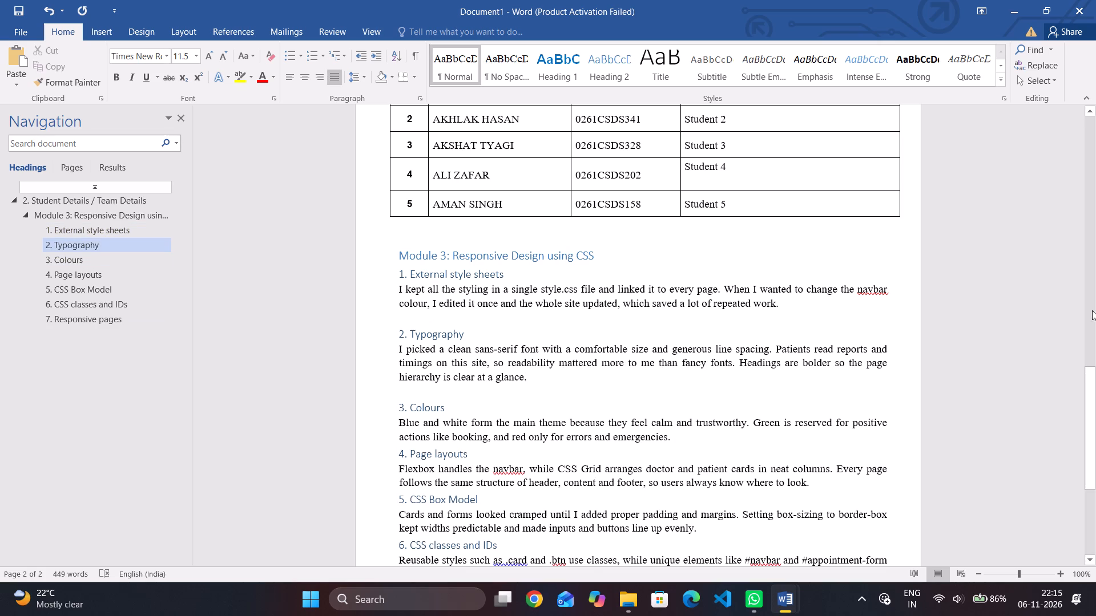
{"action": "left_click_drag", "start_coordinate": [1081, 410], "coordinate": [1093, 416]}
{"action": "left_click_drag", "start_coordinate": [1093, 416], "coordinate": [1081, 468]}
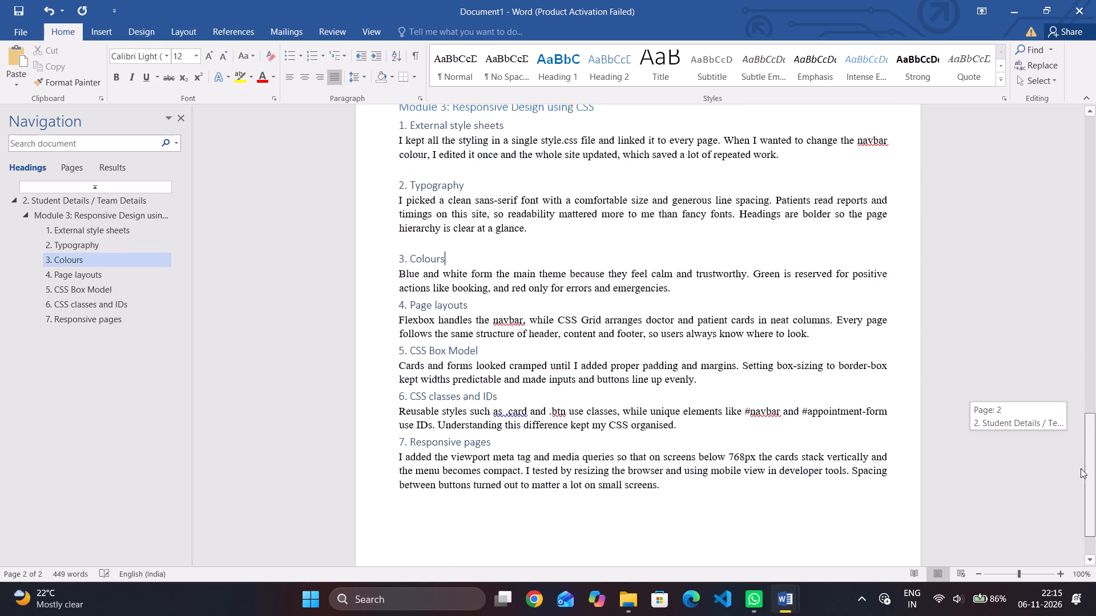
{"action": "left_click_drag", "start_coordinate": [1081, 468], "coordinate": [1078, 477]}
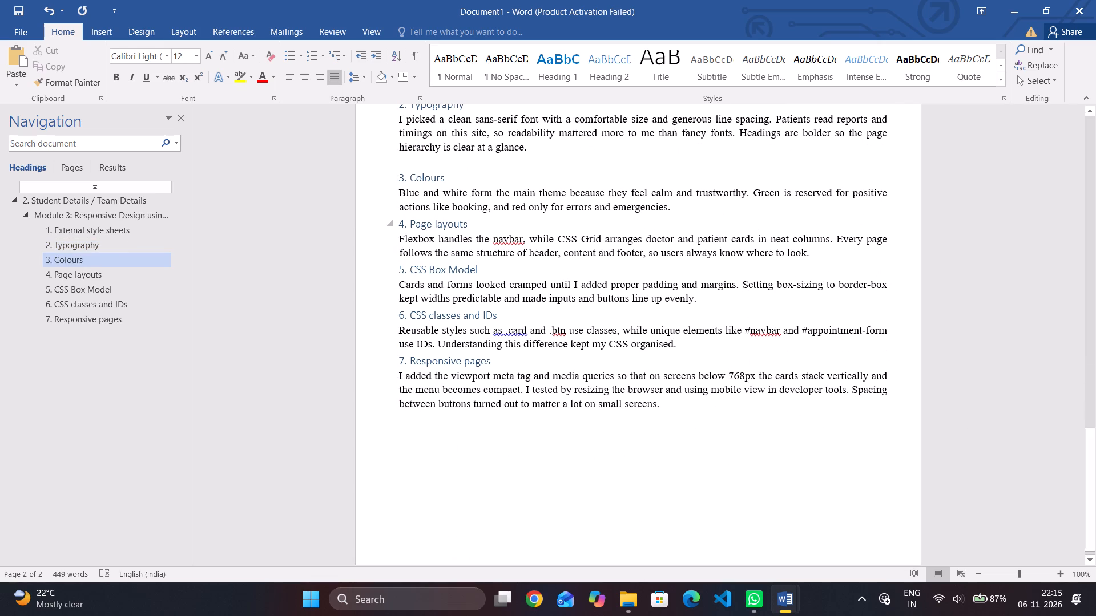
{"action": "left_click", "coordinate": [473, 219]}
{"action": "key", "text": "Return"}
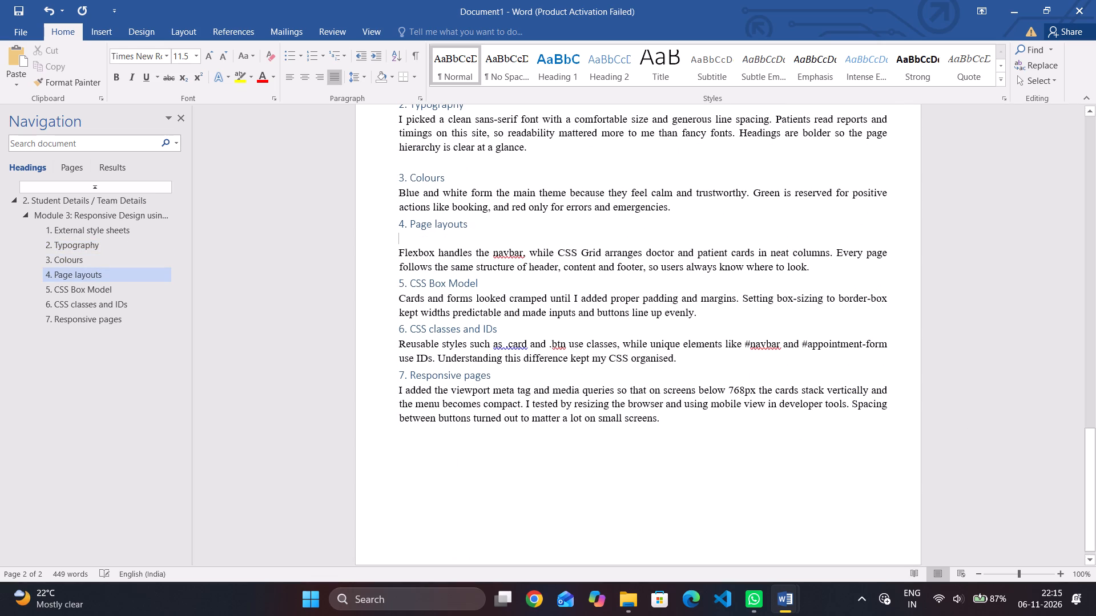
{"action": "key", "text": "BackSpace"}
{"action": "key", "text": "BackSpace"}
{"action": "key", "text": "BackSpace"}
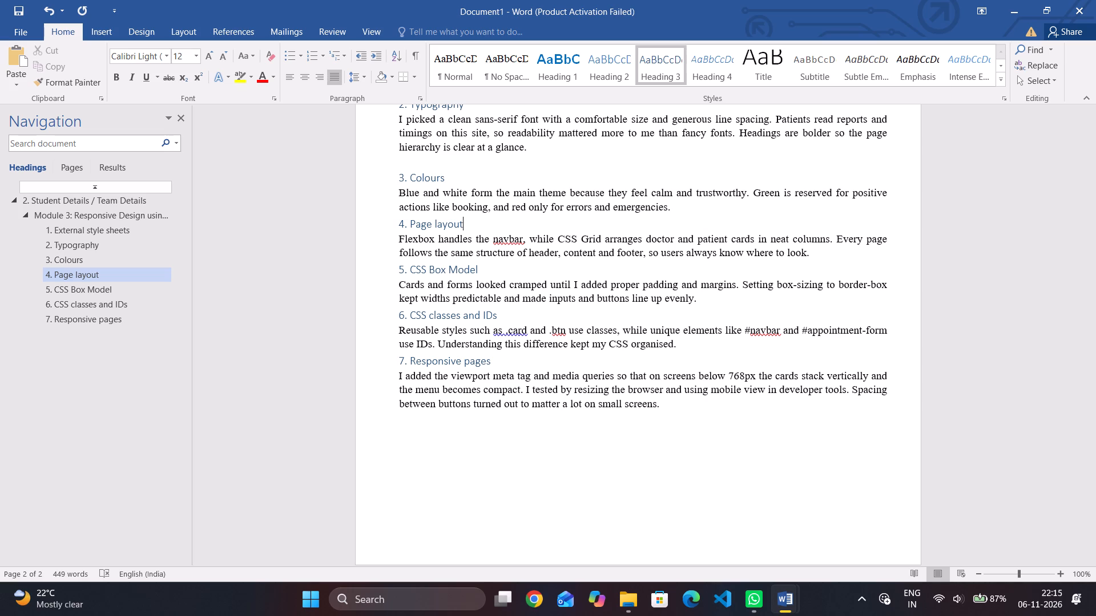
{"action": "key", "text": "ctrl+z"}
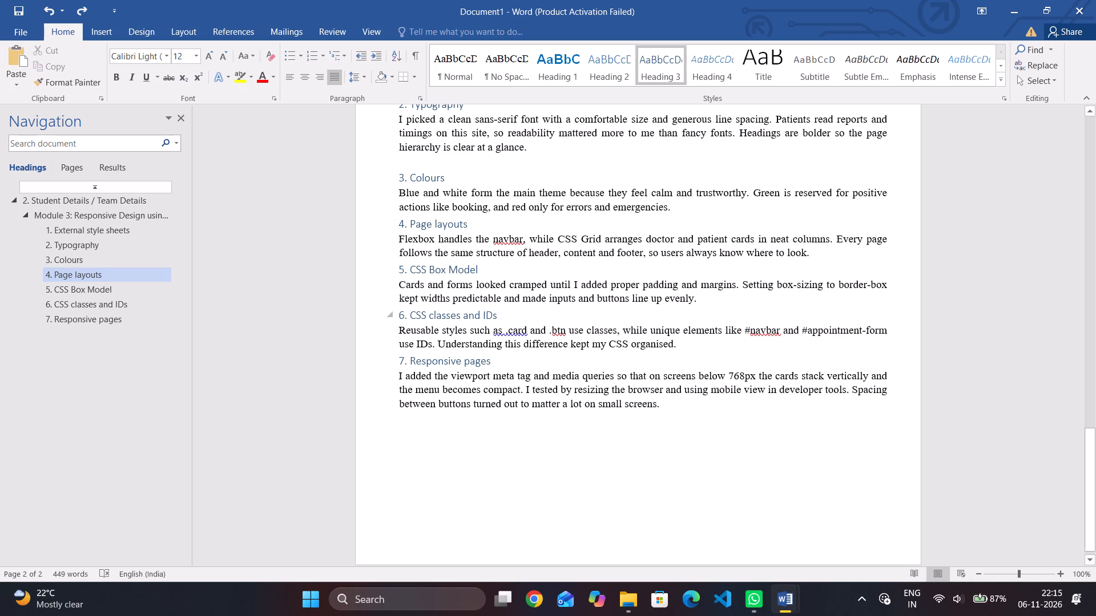
Insert a blank line after each of the Page layouts, CSS Box Model, and CSS classes and IDs paragraphs.
{"action": "left_click", "coordinate": [486, 274]}
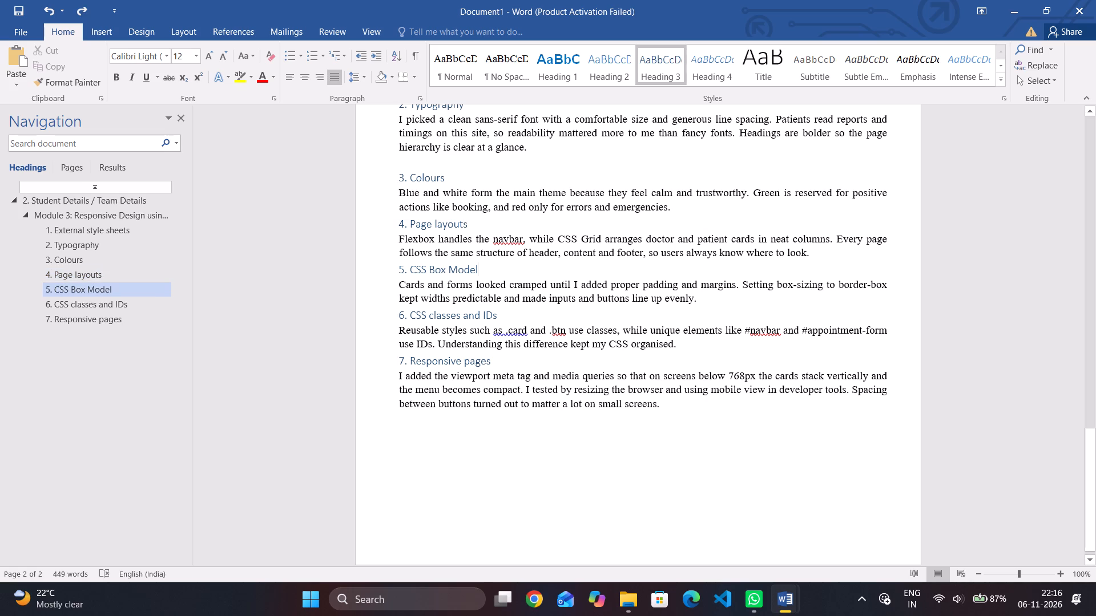
{"action": "left_click", "coordinate": [824, 257]}
{"action": "key", "text": "Return"}
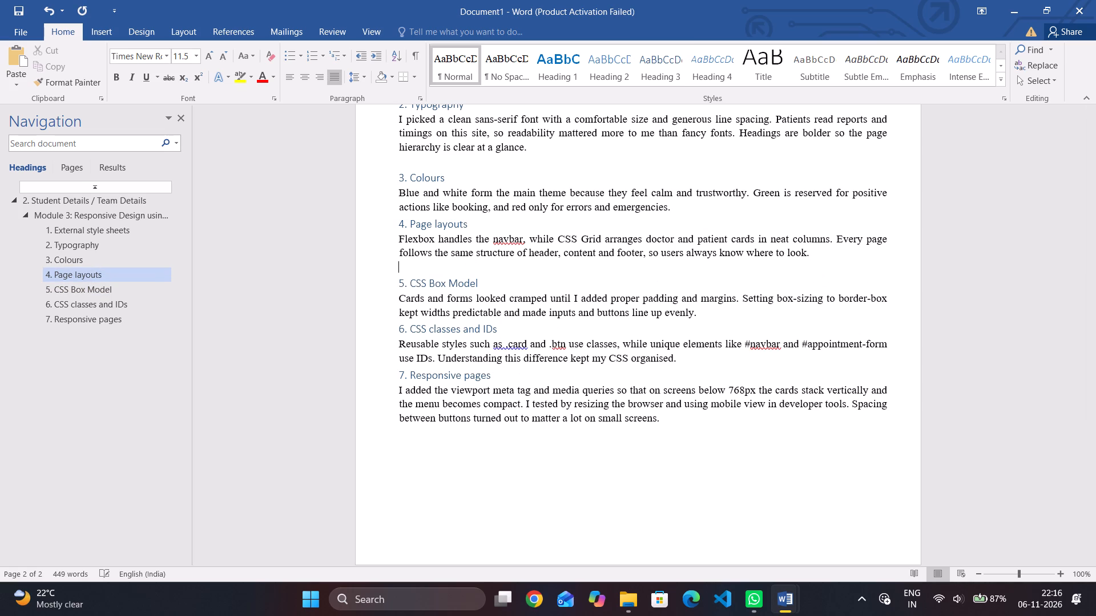
{"action": "left_click", "coordinate": [722, 315]}
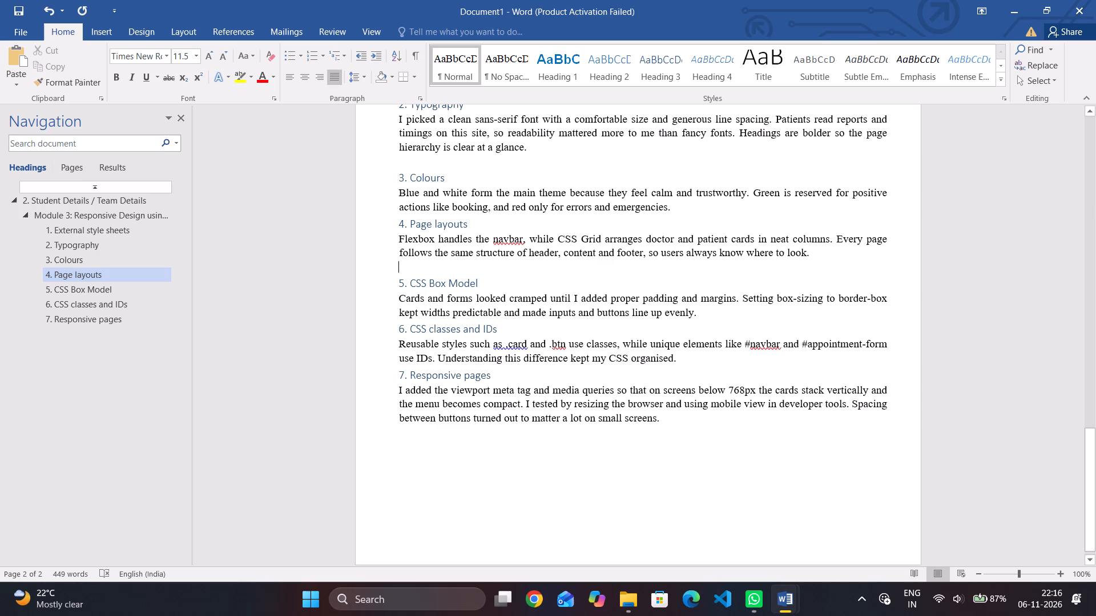
{"action": "key", "text": "Return"}
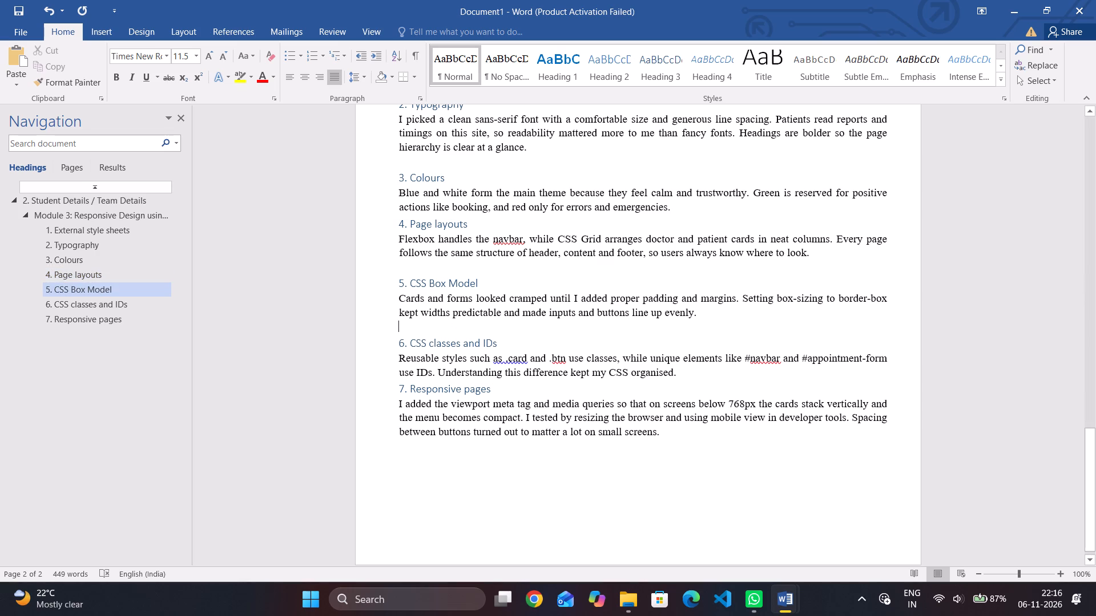
{"action": "left_click", "coordinate": [689, 375]}
{"action": "key", "text": "Return"}
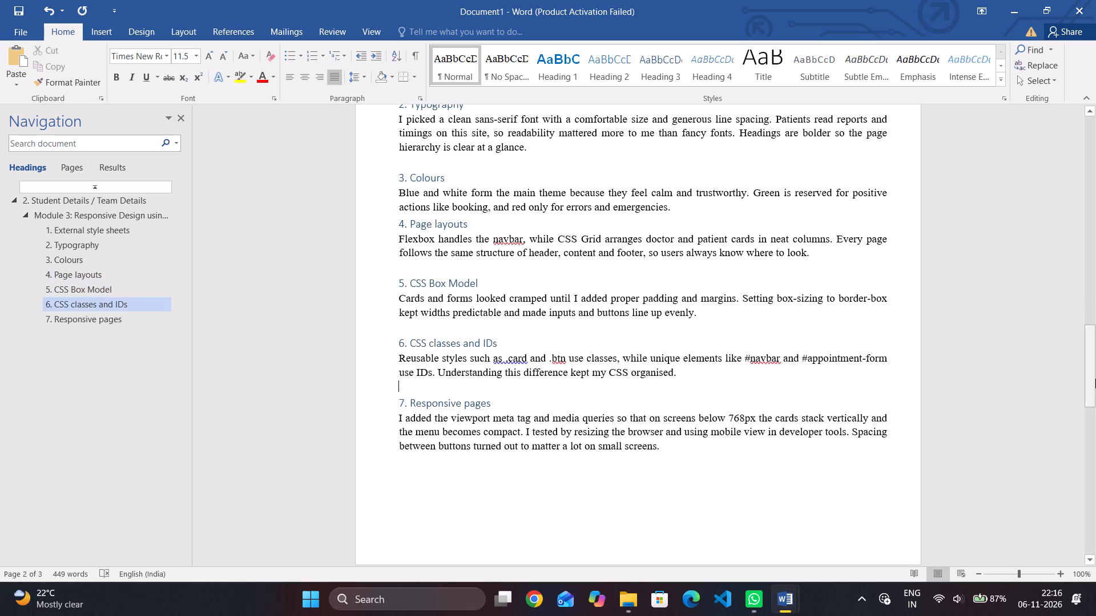
Make the Module 3: Responsive Design using CSS heading bold and increase its font size to 14.
{"action": "left_click_drag", "start_coordinate": [1095, 274], "coordinate": [1081, 249]}
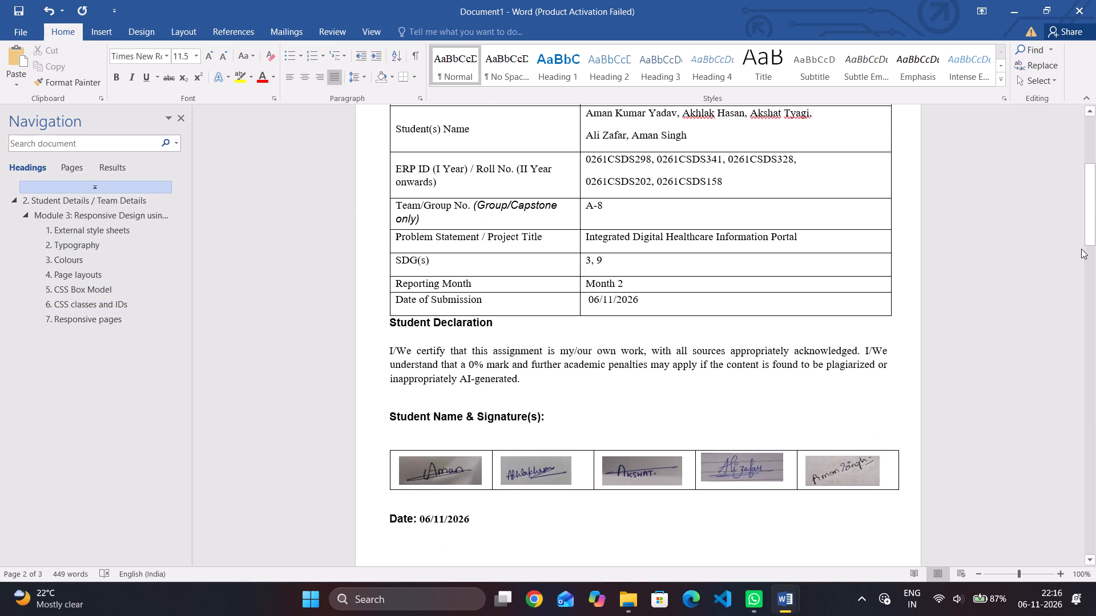
{"action": "left_click_drag", "start_coordinate": [1081, 249], "coordinate": [1095, 306]}
{"action": "left_click_drag", "start_coordinate": [1095, 224], "coordinate": [1091, 338]}
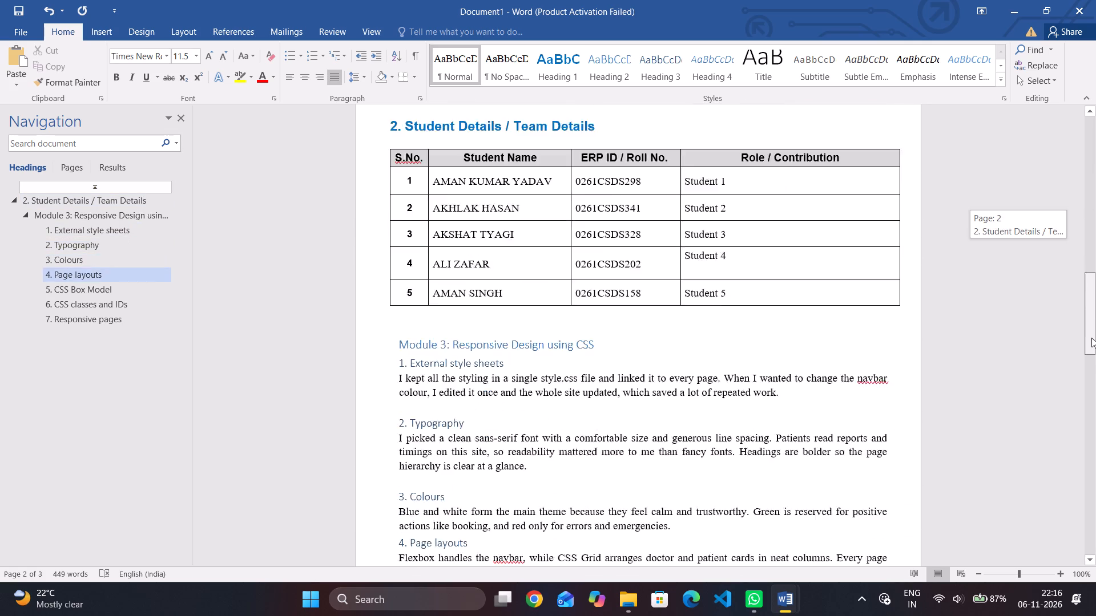
{"action": "left_click_drag", "start_coordinate": [1091, 338], "coordinate": [1091, 341]}
{"action": "left_click_drag", "start_coordinate": [402, 275], "coordinate": [596, 278]}
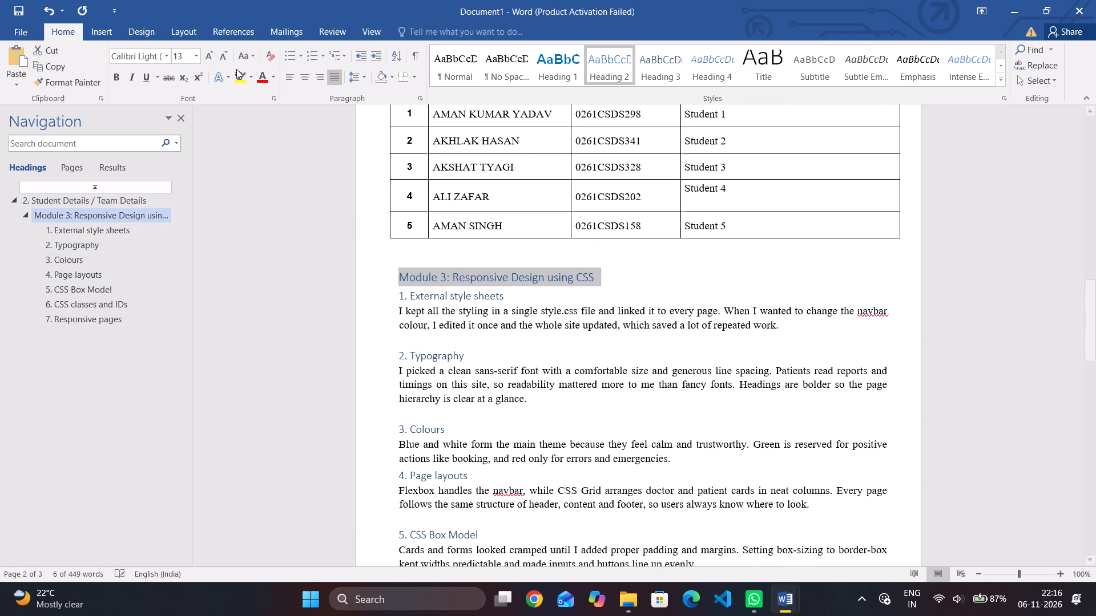
{"action": "left_click", "coordinate": [113, 73]}
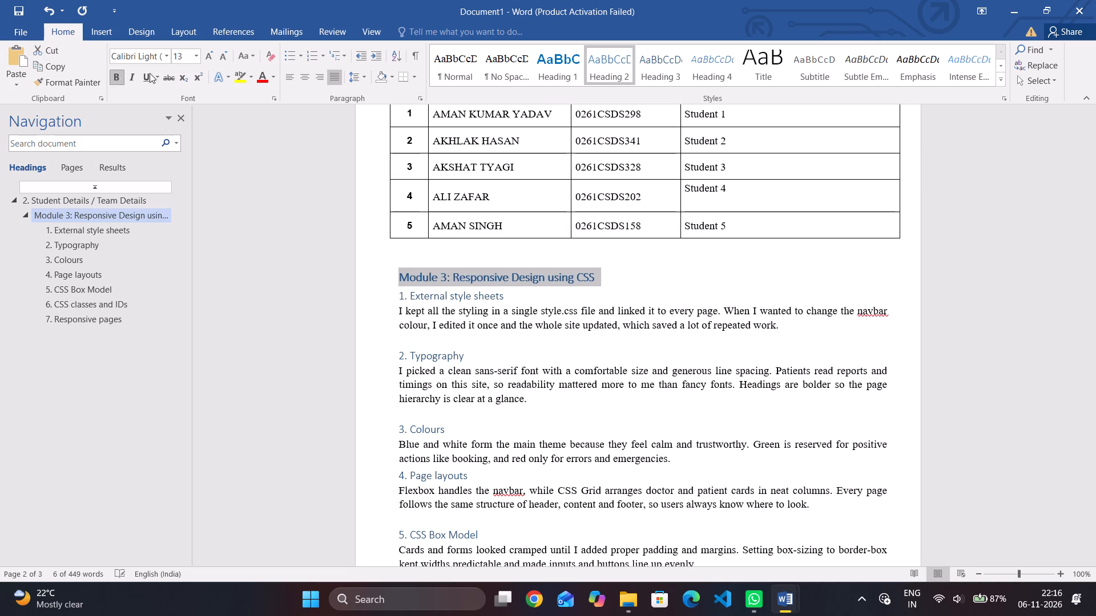
{"action": "left_click", "coordinate": [213, 54]}
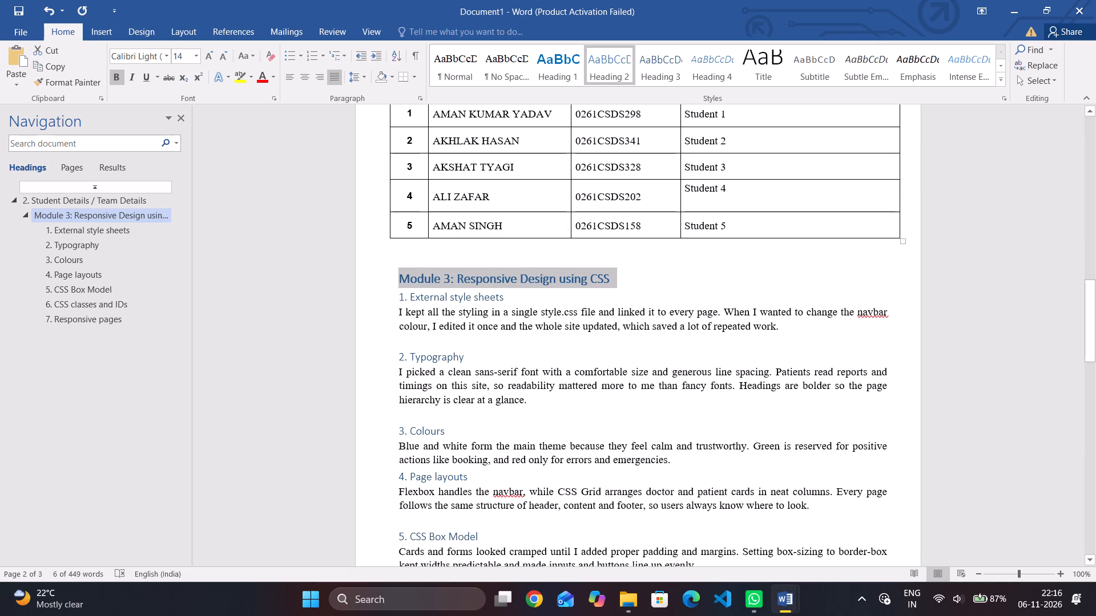
Insert a blank line between the Module 3 heading and the 1. External style sheets heading.
{"action": "left_click_drag", "start_coordinate": [656, 295], "coordinate": [632, 272]}
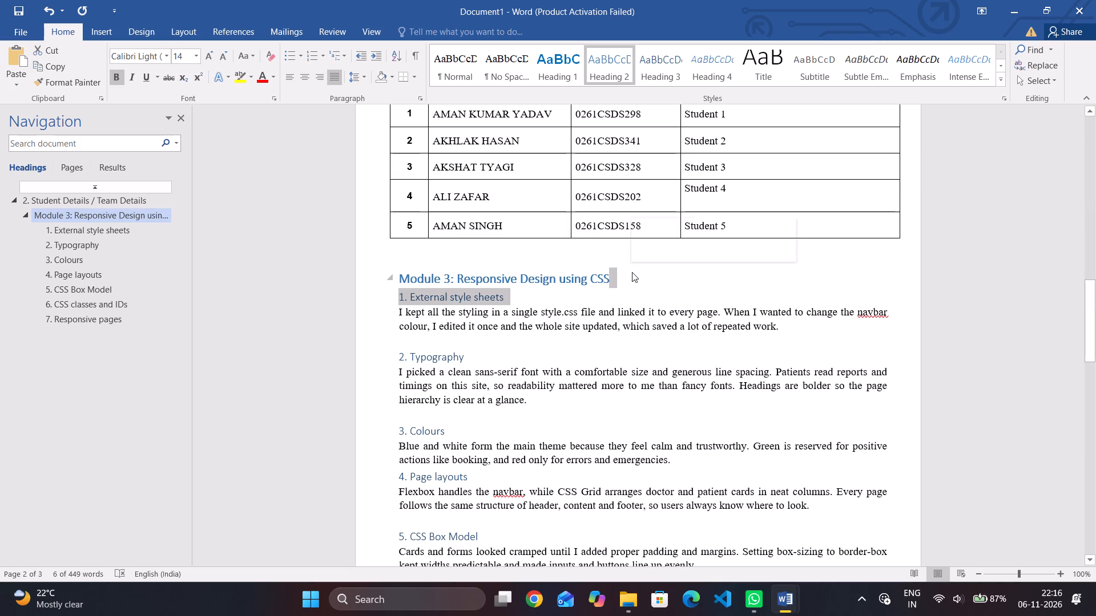
{"action": "left_click", "coordinate": [632, 272]}
{"action": "key", "text": "Return"}
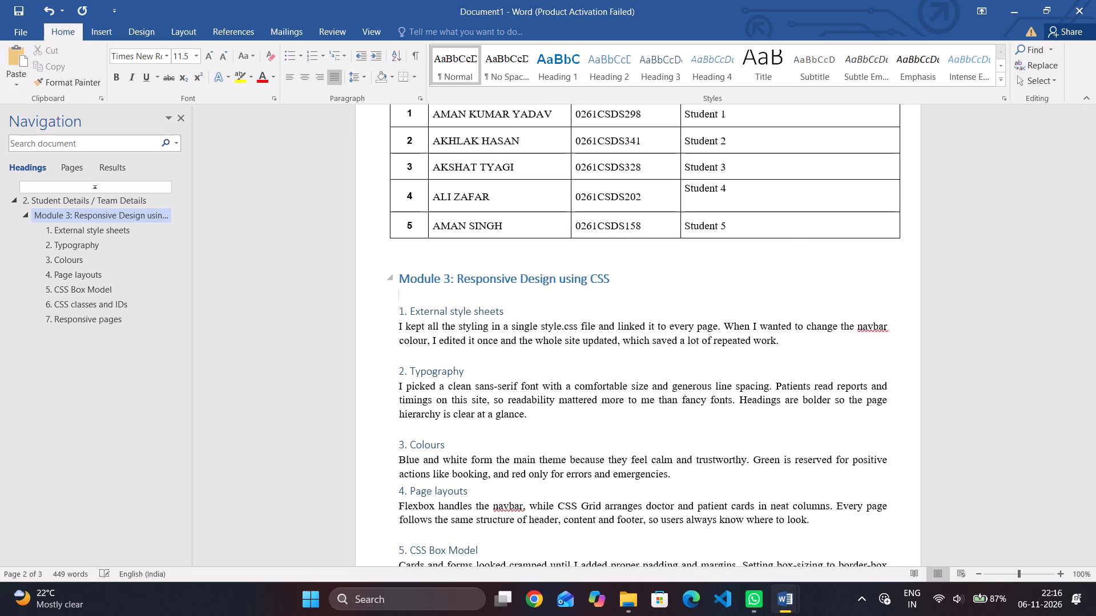
Make the 1. External style sheets and 2. Typography headings bold.
{"action": "left_click", "coordinate": [401, 310]}
{"action": "left_click_drag", "start_coordinate": [401, 310], "coordinate": [510, 308]}
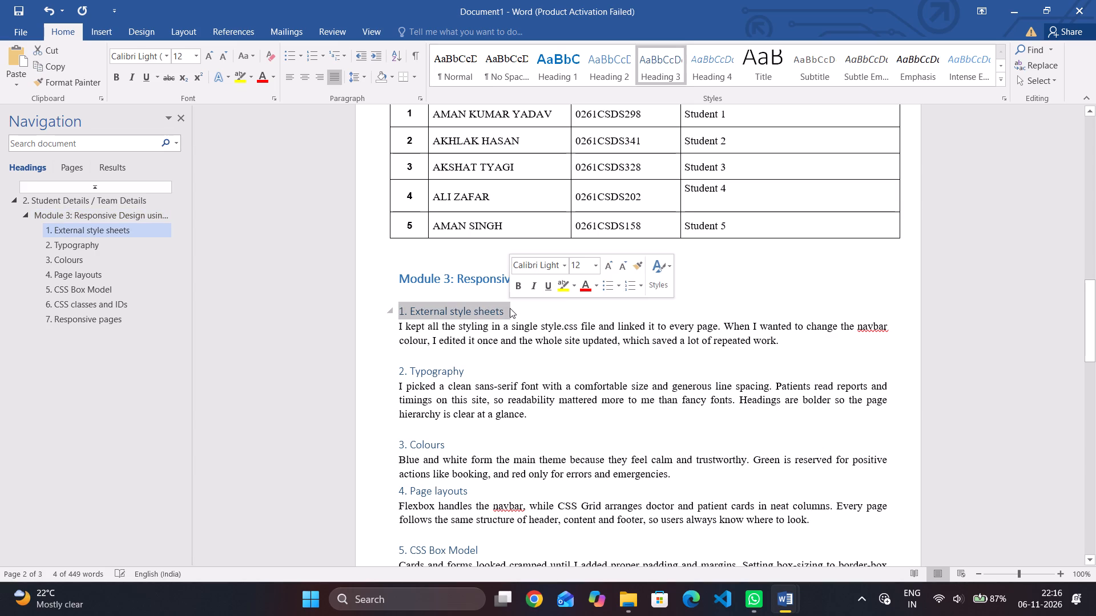
{"action": "left_click", "coordinate": [118, 79]}
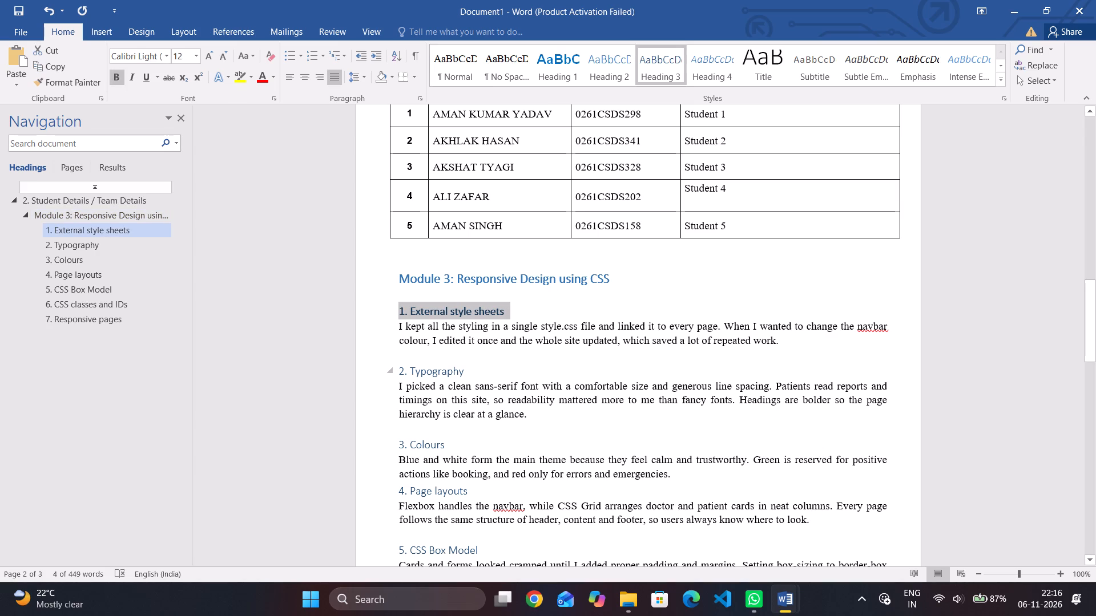
{"action": "left_click", "coordinate": [468, 374]}
{"action": "left_click_drag", "start_coordinate": [468, 374], "coordinate": [392, 363]}
{"action": "left_click", "coordinate": [115, 77]}
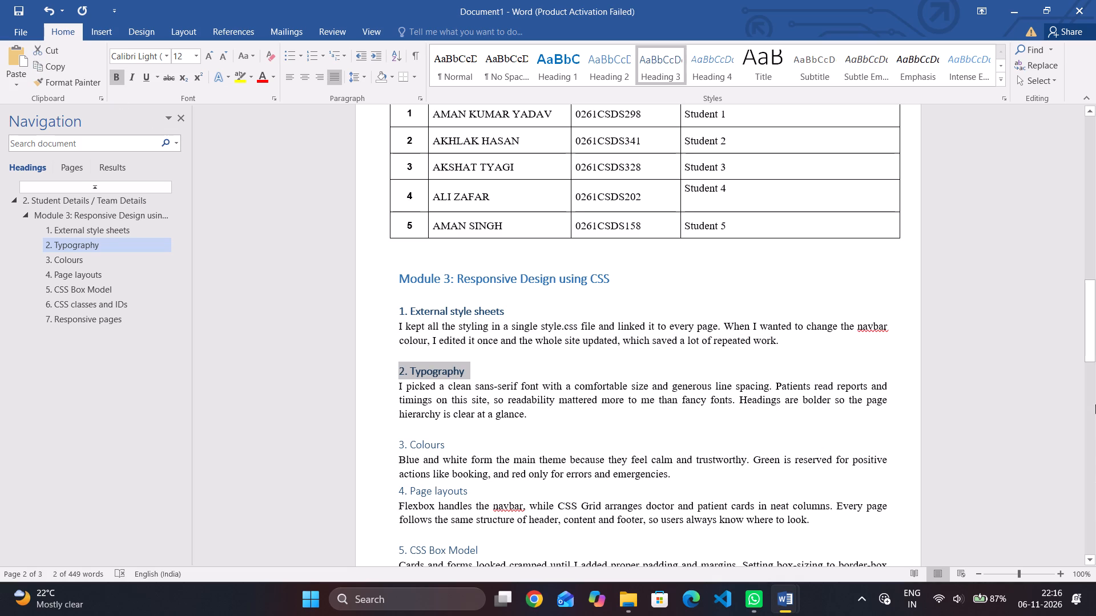
Make the 3. Colours and 4. Page layouts headings bold.
{"action": "left_click_drag", "start_coordinate": [1095, 346], "coordinate": [1095, 392]}
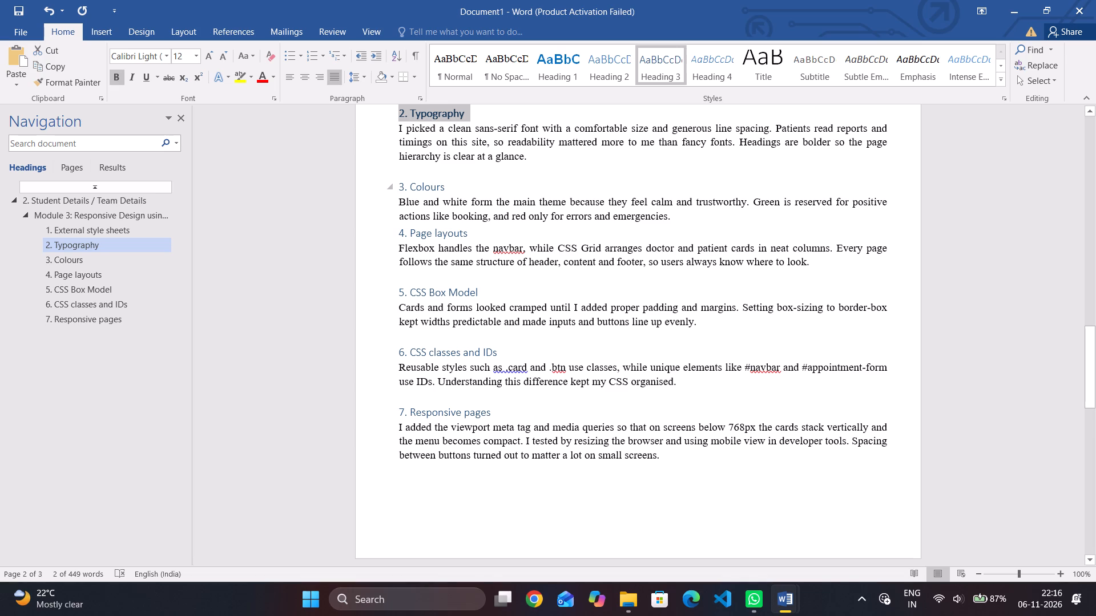
{"action": "left_click_drag", "start_coordinate": [398, 183], "coordinate": [485, 180]}
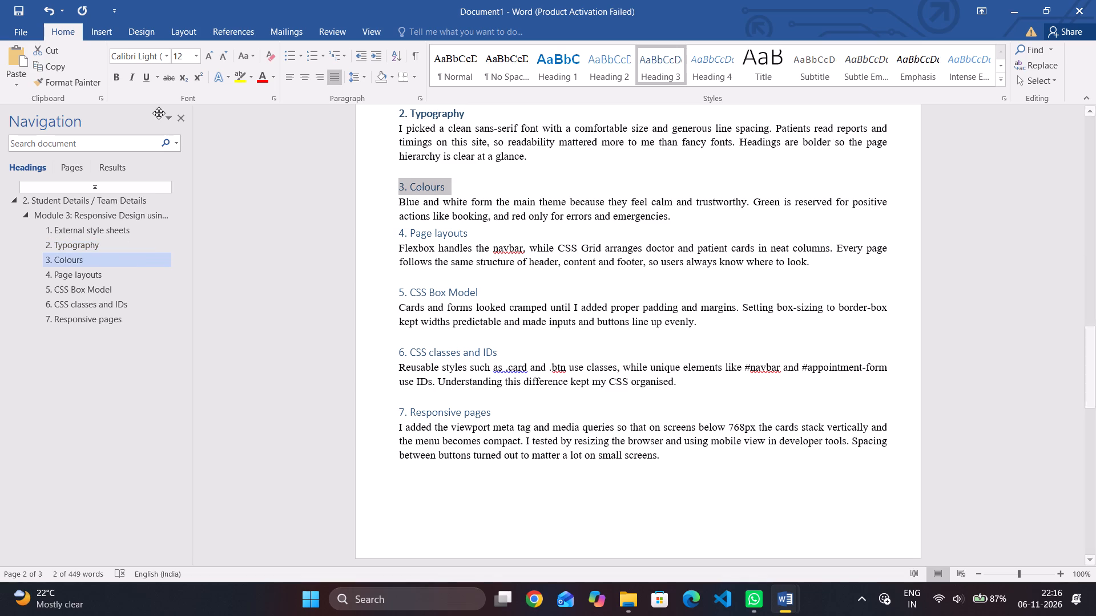
{"action": "left_click_drag", "start_coordinate": [115, 78], "coordinate": [262, 201]}
{"action": "left_click_drag", "start_coordinate": [397, 236], "coordinate": [458, 238]}
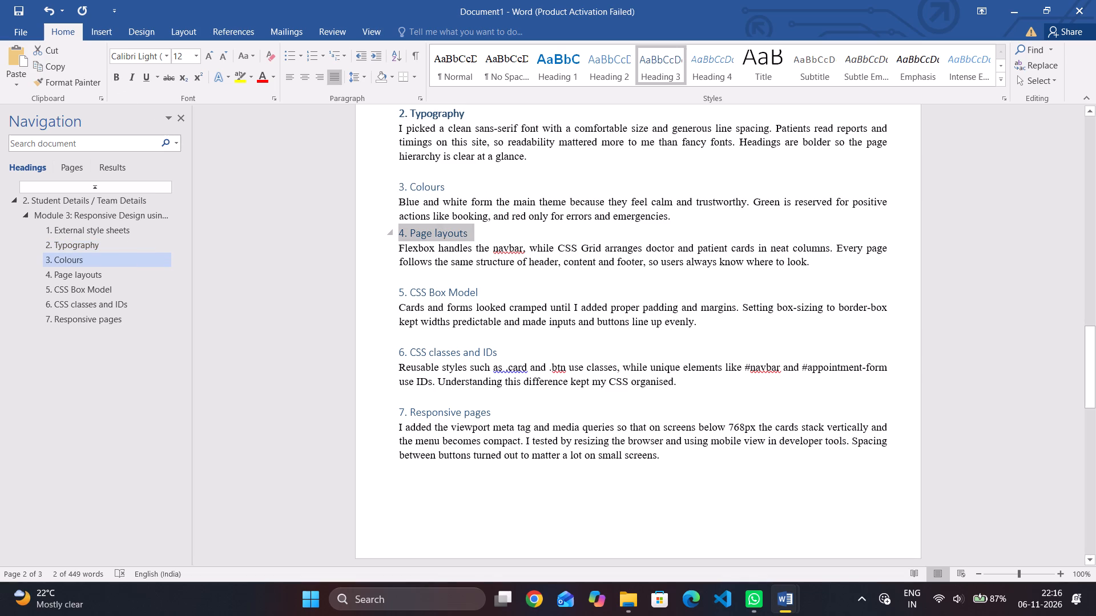
{"action": "left_click", "coordinate": [121, 81]}
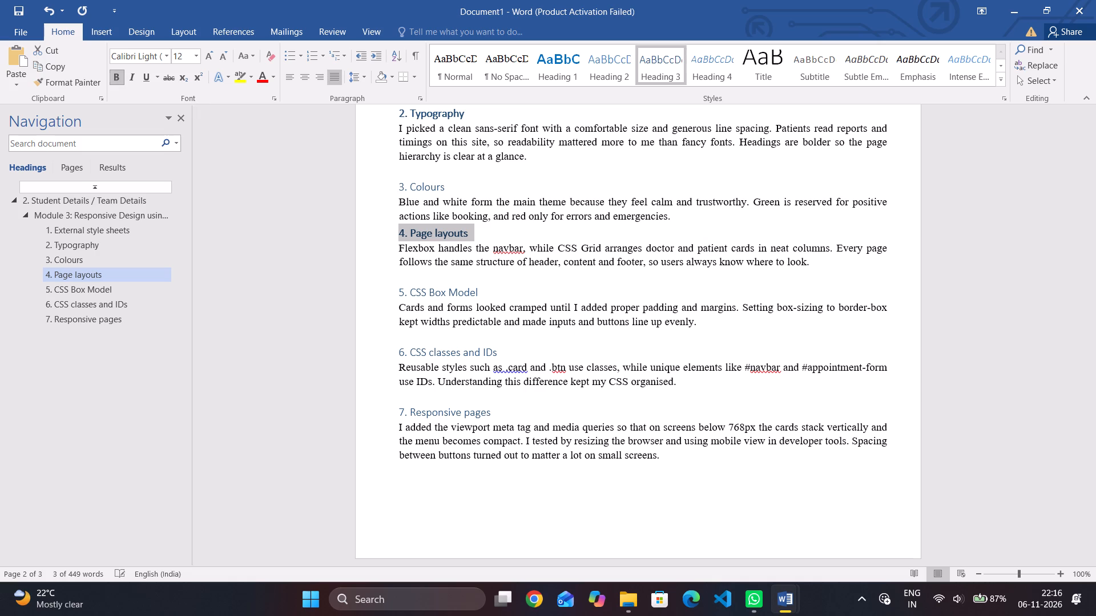
{"action": "left_click_drag", "start_coordinate": [464, 187], "coordinate": [380, 191]}
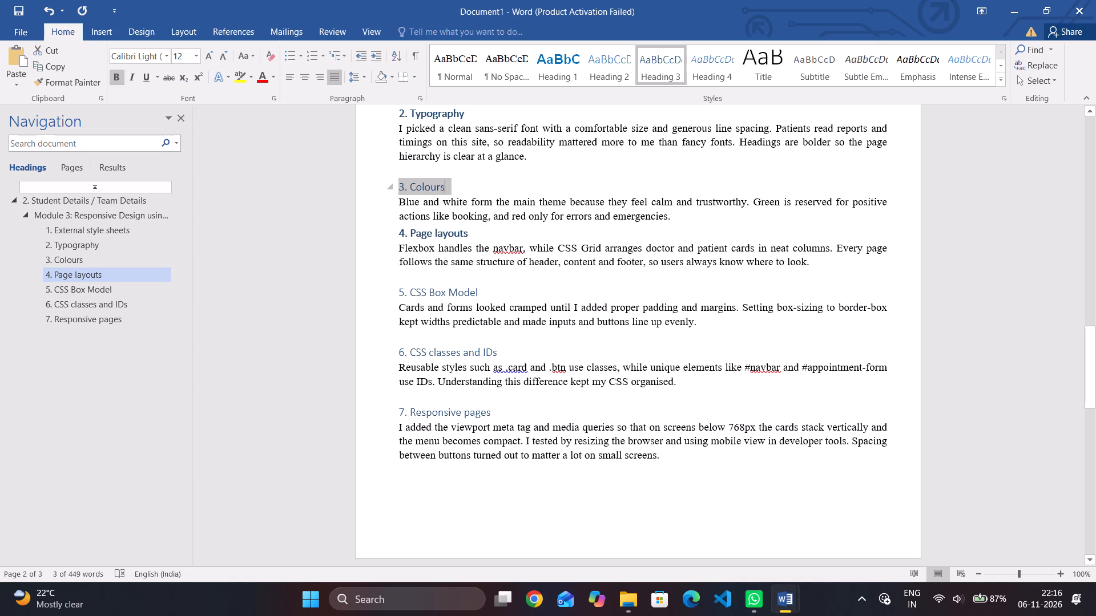
{"action": "left_click_drag", "start_coordinate": [380, 191], "coordinate": [380, 187]}
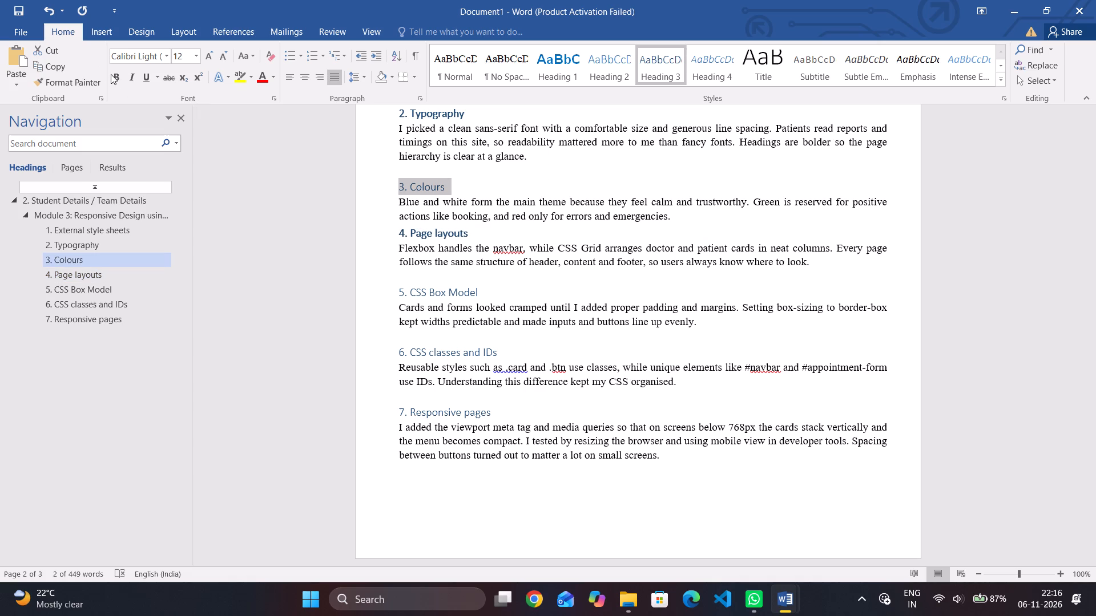
{"action": "left_click", "coordinate": [111, 74]}
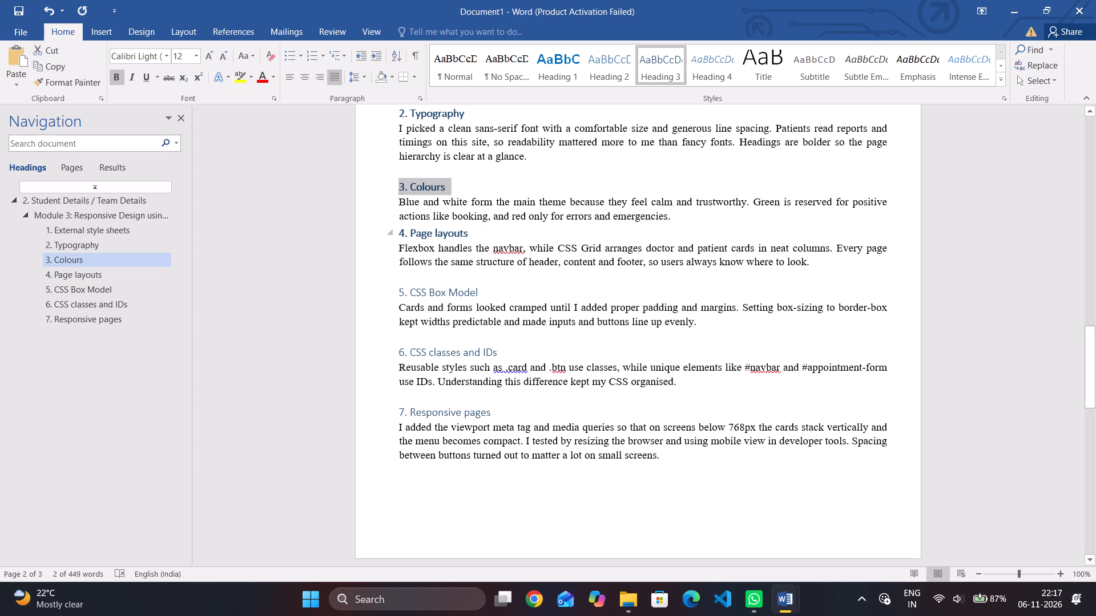
Make the 5. CSS Box Model heading bold.
{"action": "left_click_drag", "start_coordinate": [402, 232], "coordinate": [461, 249]}
{"action": "left_click_drag", "start_coordinate": [401, 279], "coordinate": [404, 278]}
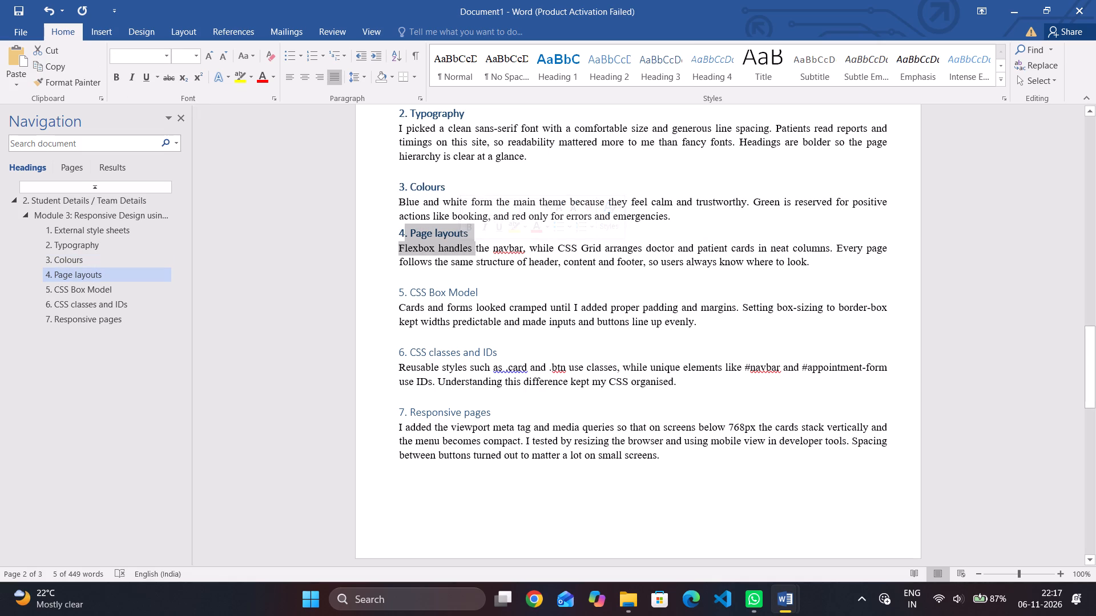
{"action": "left_click_drag", "start_coordinate": [404, 278], "coordinate": [489, 297]}
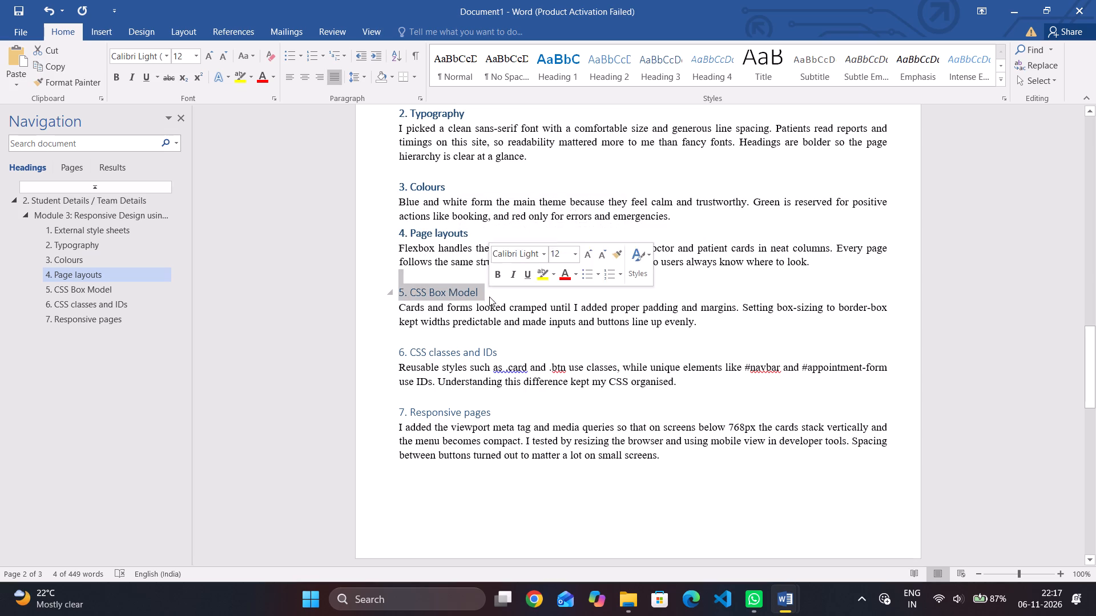
{"action": "left_click", "coordinate": [115, 76]}
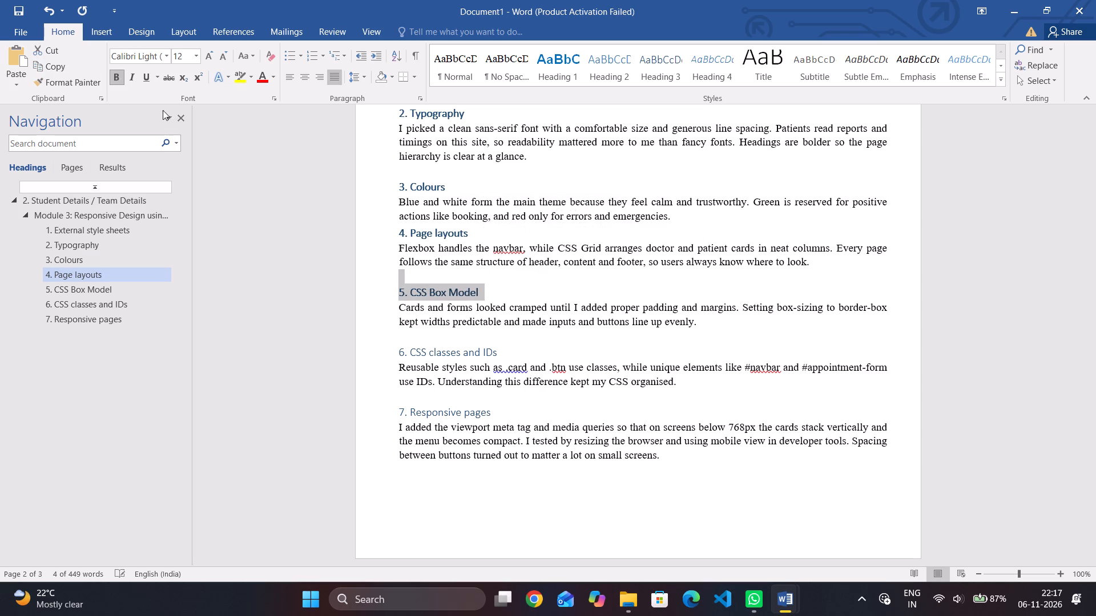
Make the 6. CSS classes and IDs and 7. Responsive pages headings bold.
{"action": "left_click_drag", "start_coordinate": [400, 346], "coordinate": [474, 353]}
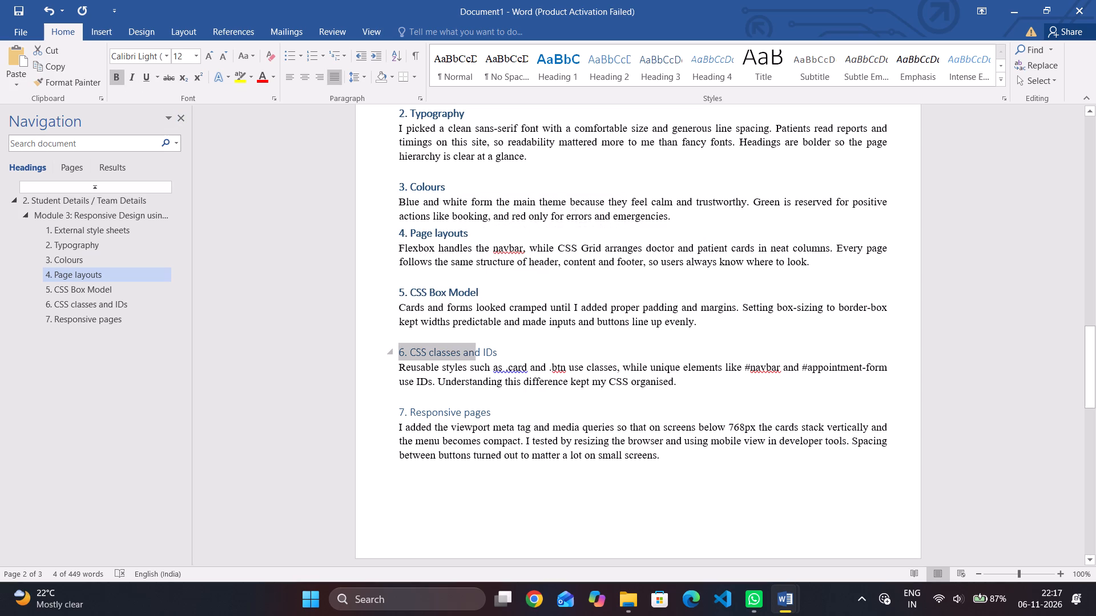
{"action": "left_click_drag", "start_coordinate": [474, 353], "coordinate": [497, 353]}
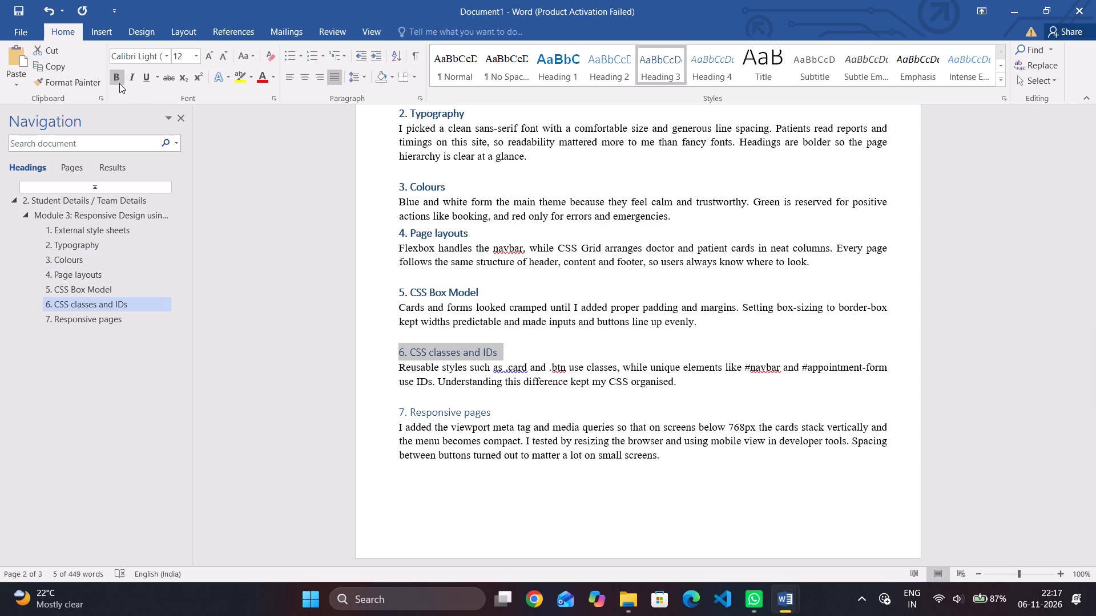
{"action": "left_click", "coordinate": [119, 83]}
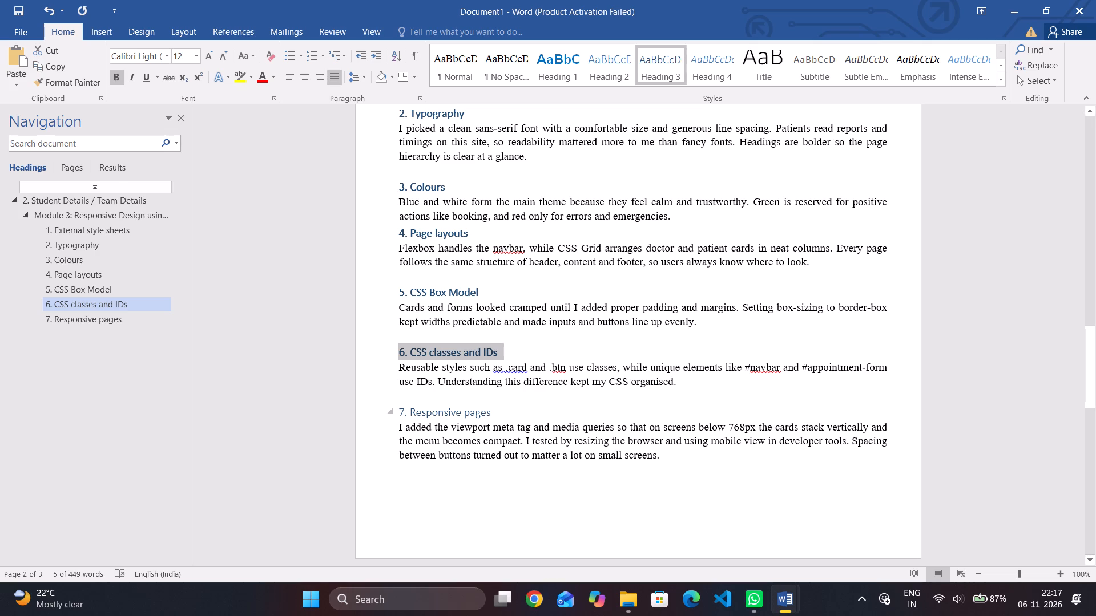
{"action": "left_click_drag", "start_coordinate": [399, 410], "coordinate": [453, 415]}
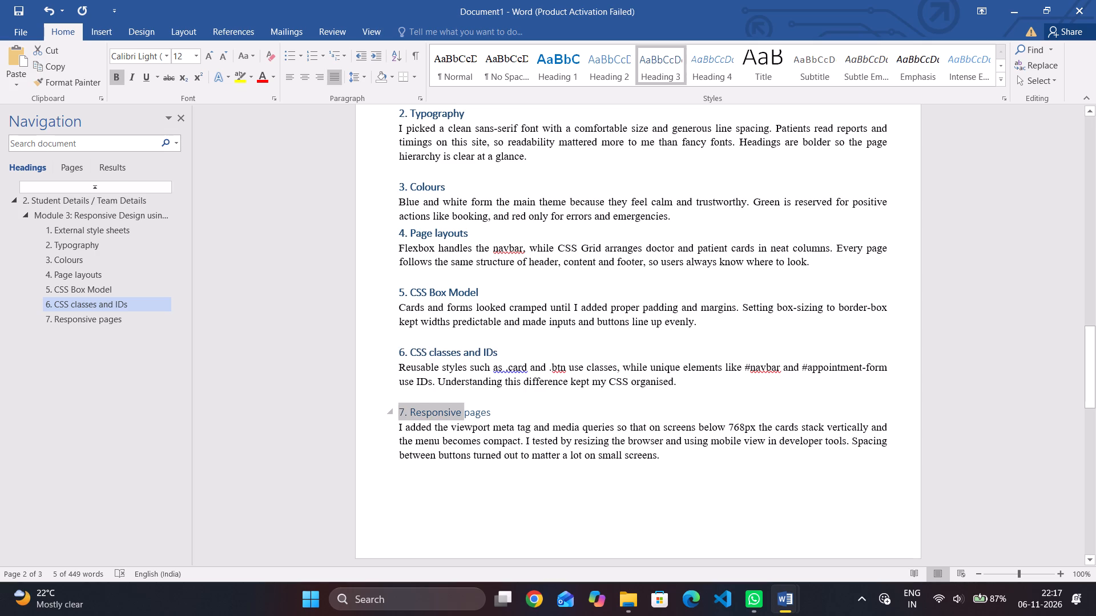
{"action": "left_click_drag", "start_coordinate": [453, 415], "coordinate": [485, 419]}
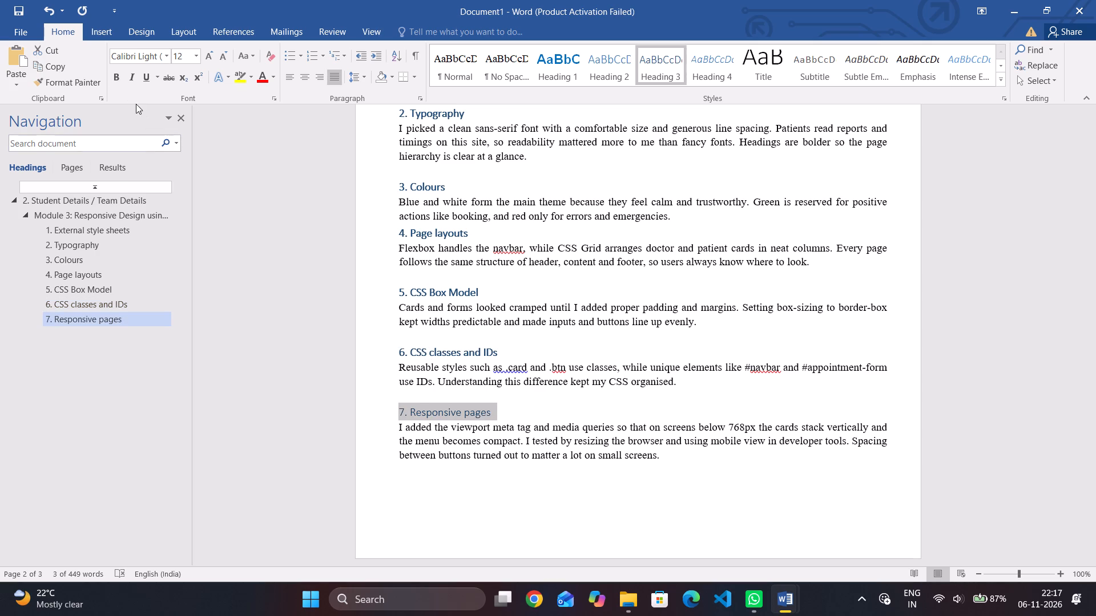
{"action": "left_click", "coordinate": [119, 76]}
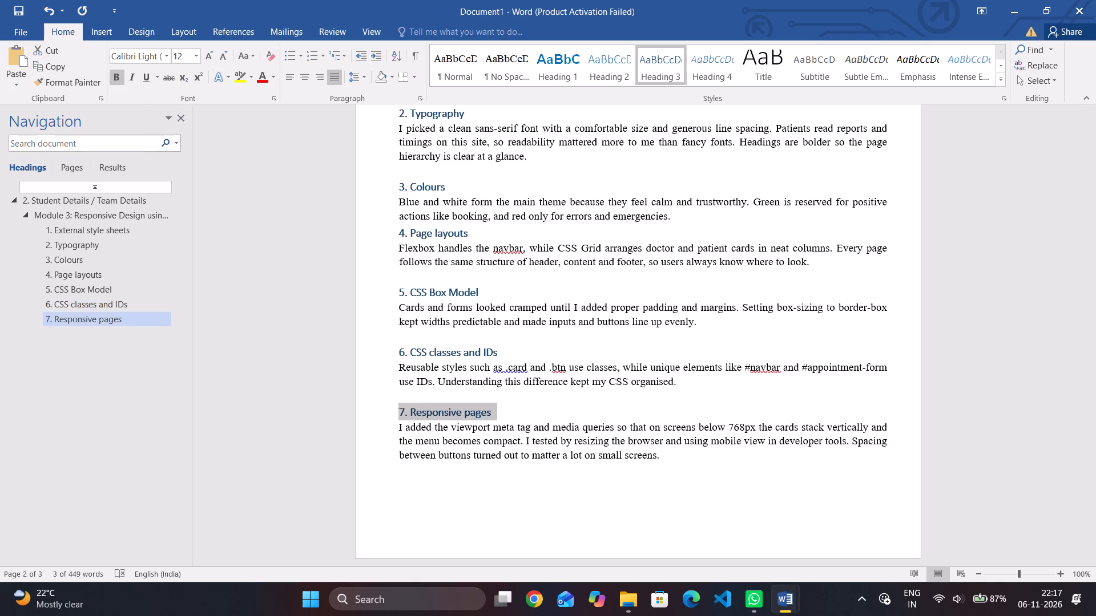
Change the font of the whole Module 3 section, from its title through 7. Responsive pages, to Times New Roman.
{"action": "left_click_drag", "start_coordinate": [711, 483], "coordinate": [417, 355]}
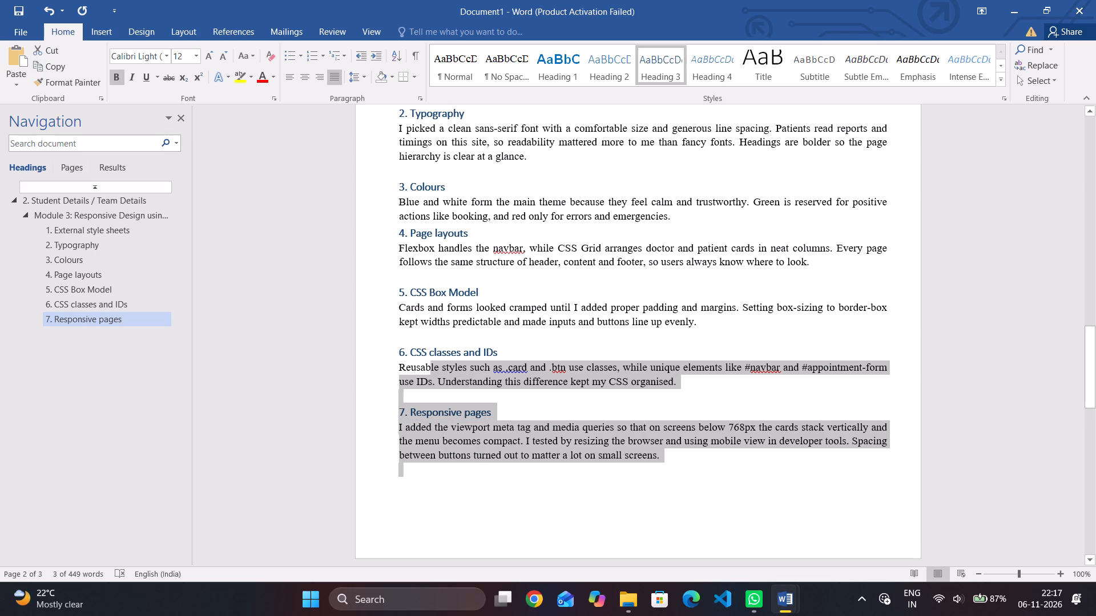
{"action": "left_click_drag", "start_coordinate": [417, 355], "coordinate": [408, 84]}
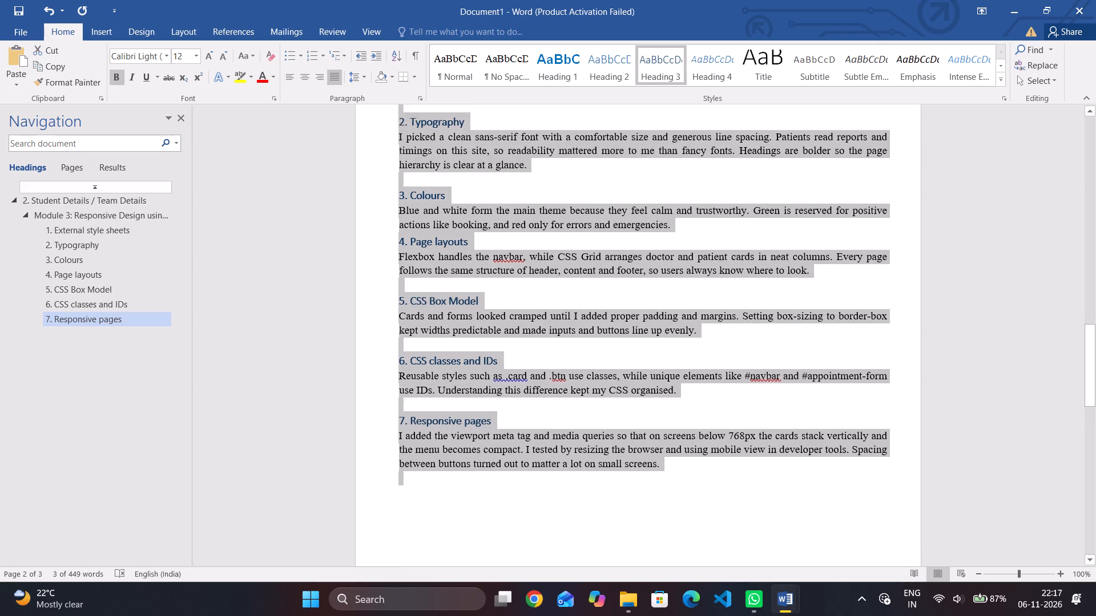
{"action": "left_click_drag", "start_coordinate": [408, 84], "coordinate": [372, 467]}
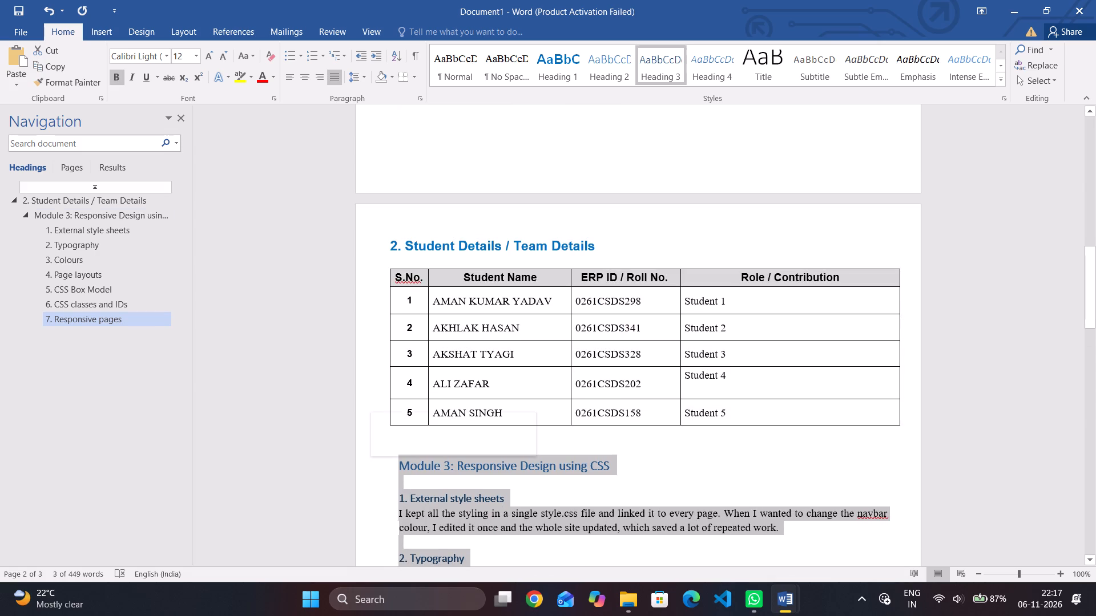
{"action": "left_click", "coordinate": [171, 55]}
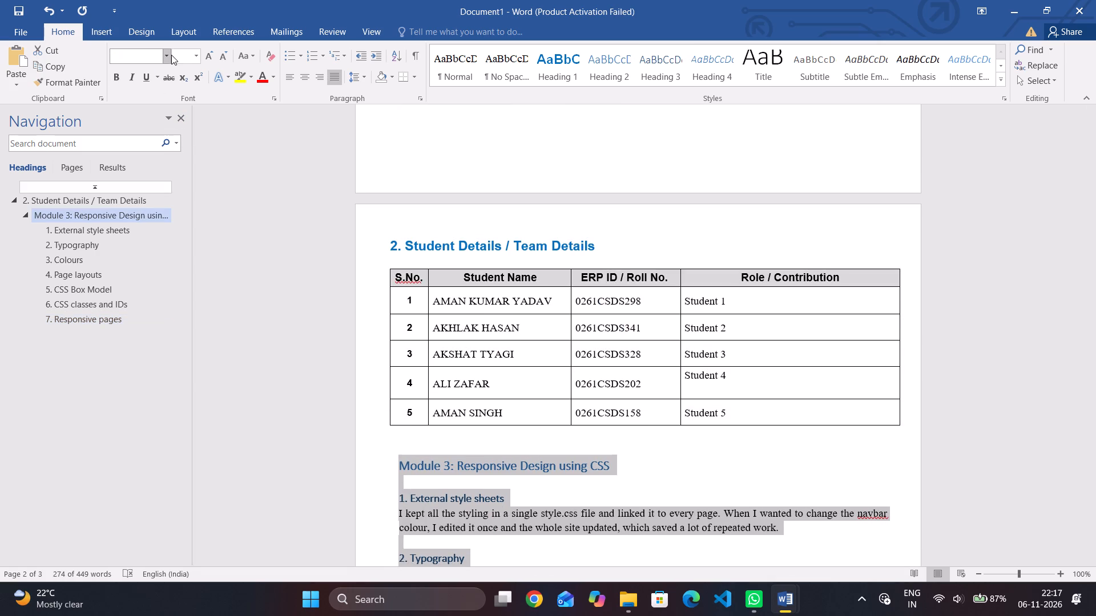
{"action": "left_click", "coordinate": [170, 55]}
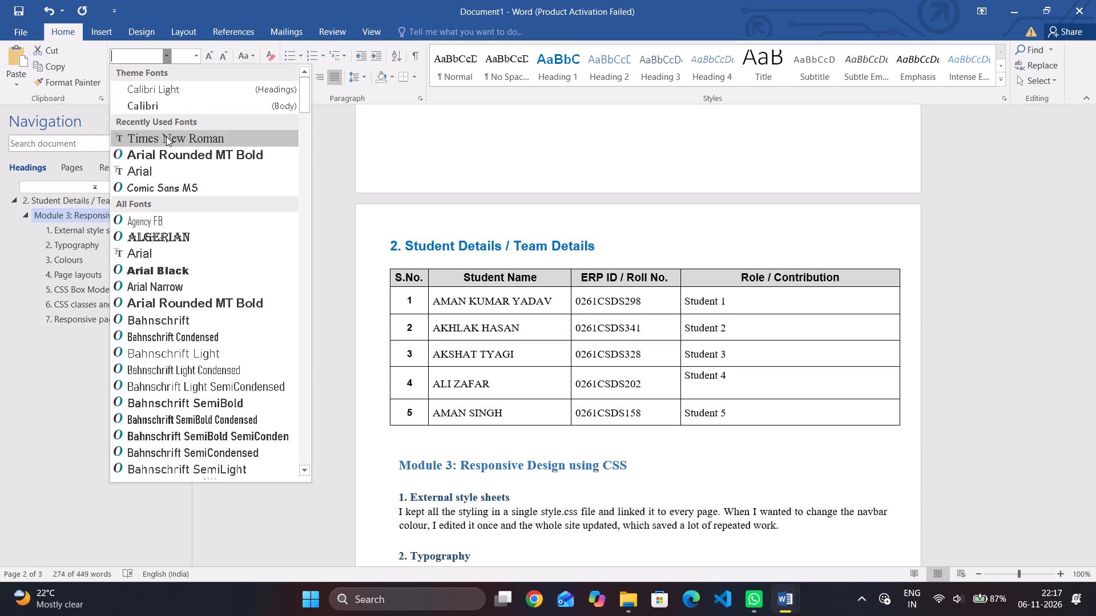
{"action": "left_click", "coordinate": [166, 136]}
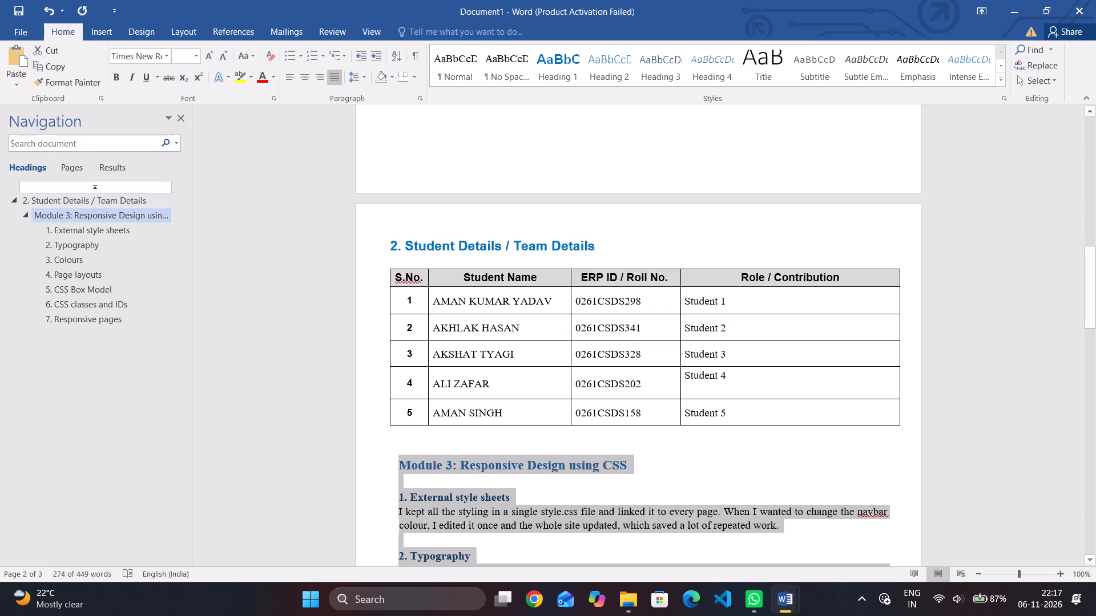
{"action": "left_click", "coordinate": [292, 275]}
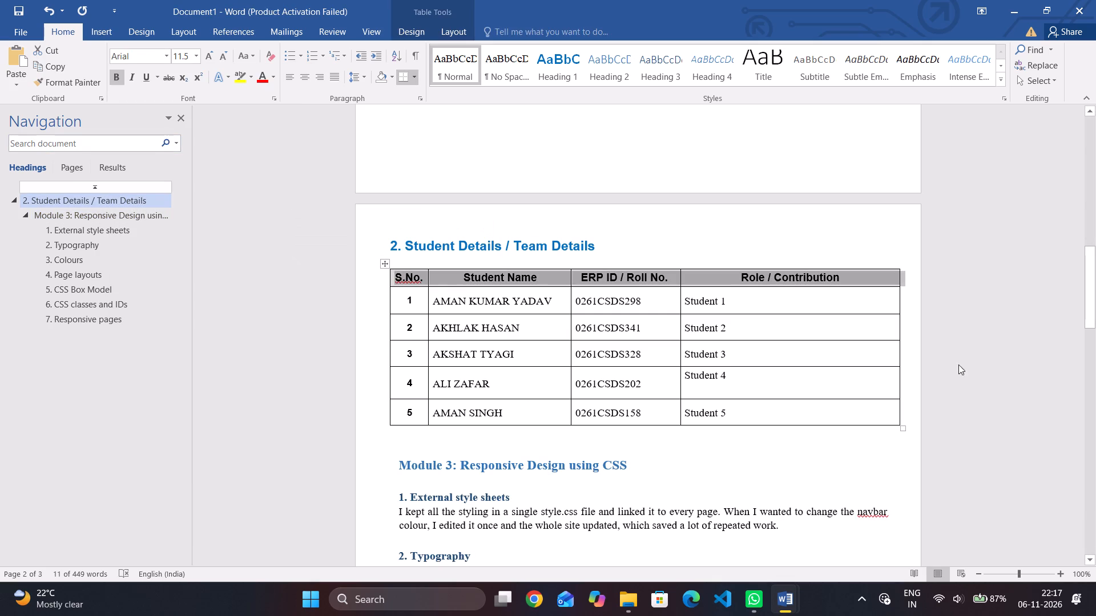
{"action": "left_click_drag", "start_coordinate": [1090, 302], "coordinate": [1091, 351]}
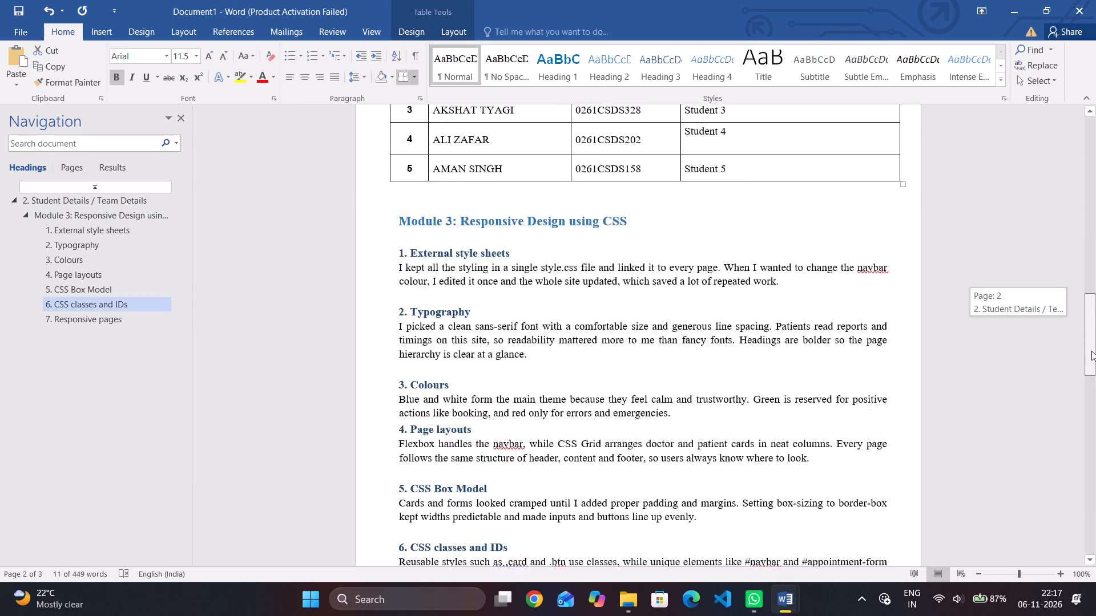
{"action": "left_click_drag", "start_coordinate": [1091, 351], "coordinate": [1090, 420]}
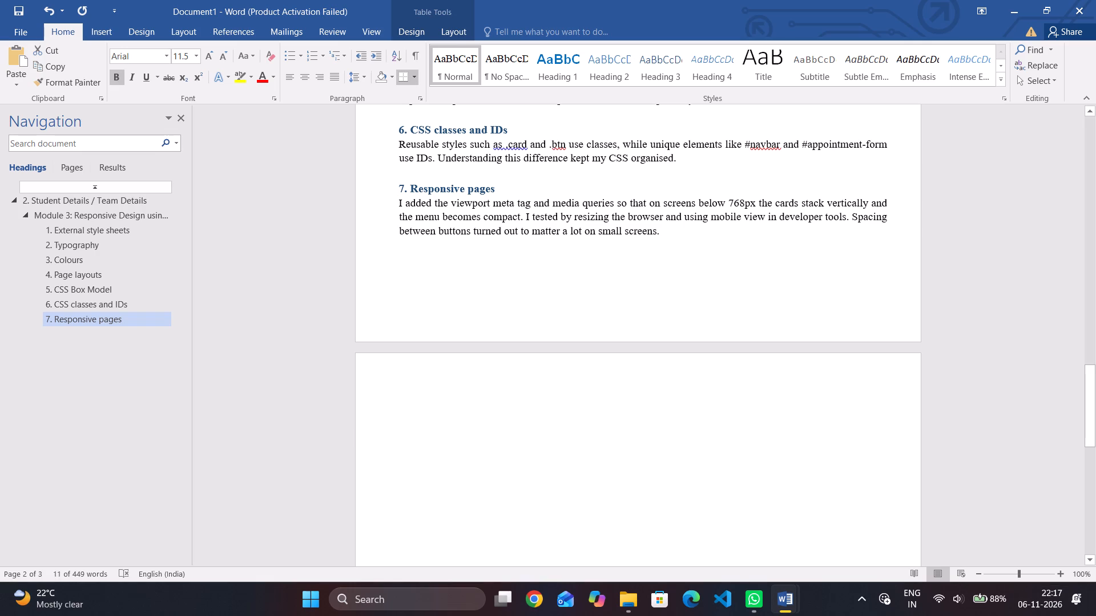
Save the report as a Word document named Program and Branch Name in the Downloads folder.
{"action": "left_click", "coordinate": [11, 34]}
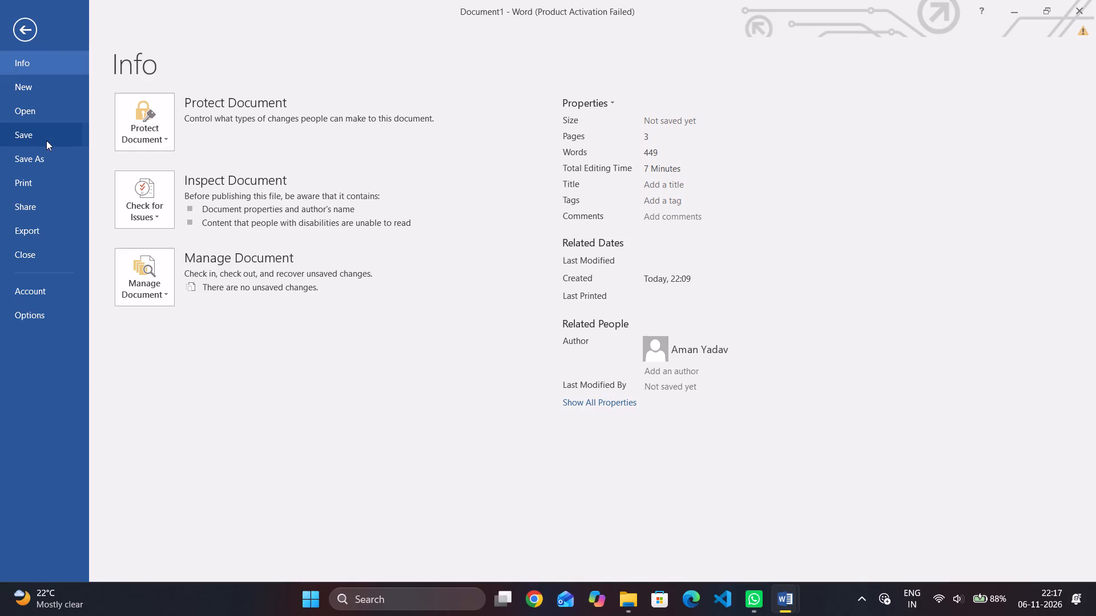
{"action": "left_click", "coordinate": [39, 153]}
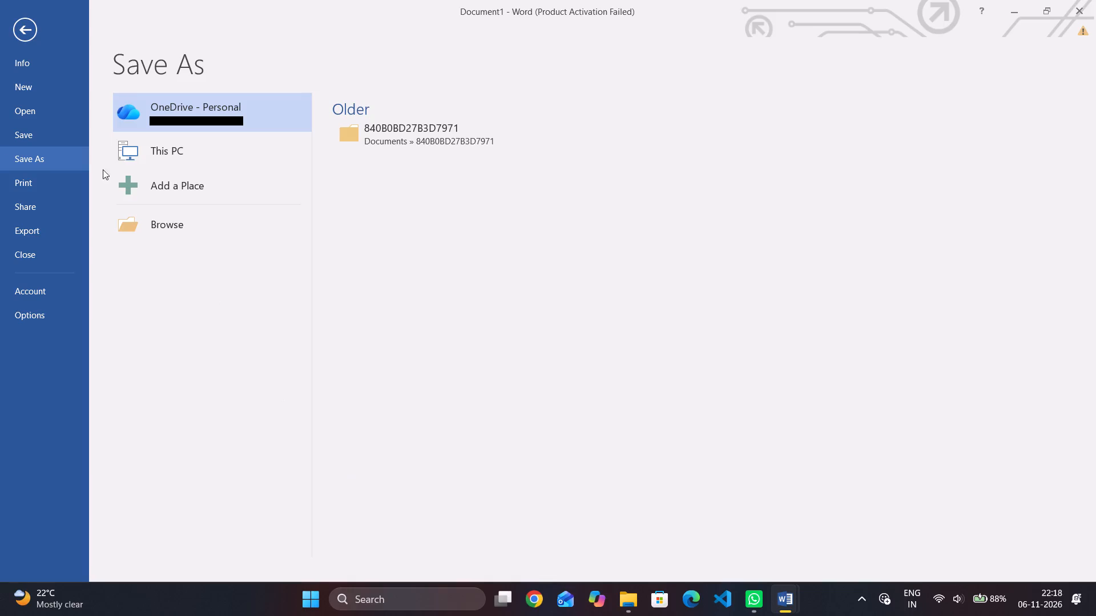
{"action": "left_click", "coordinate": [145, 143]}
{"action": "left_click", "coordinate": [412, 215]}
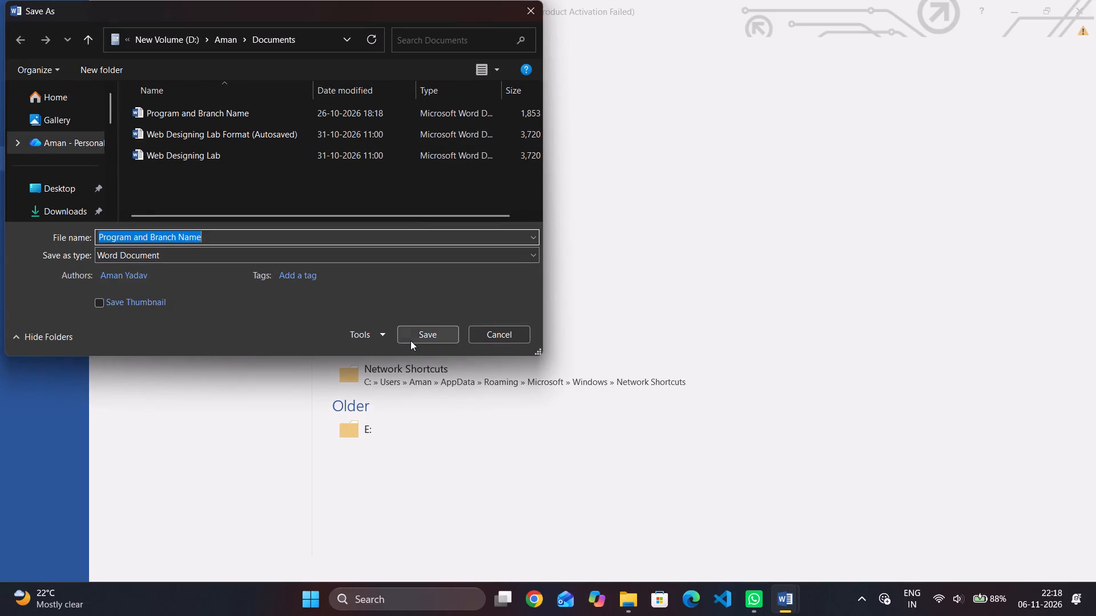
{"action": "left_click", "coordinate": [410, 341]}
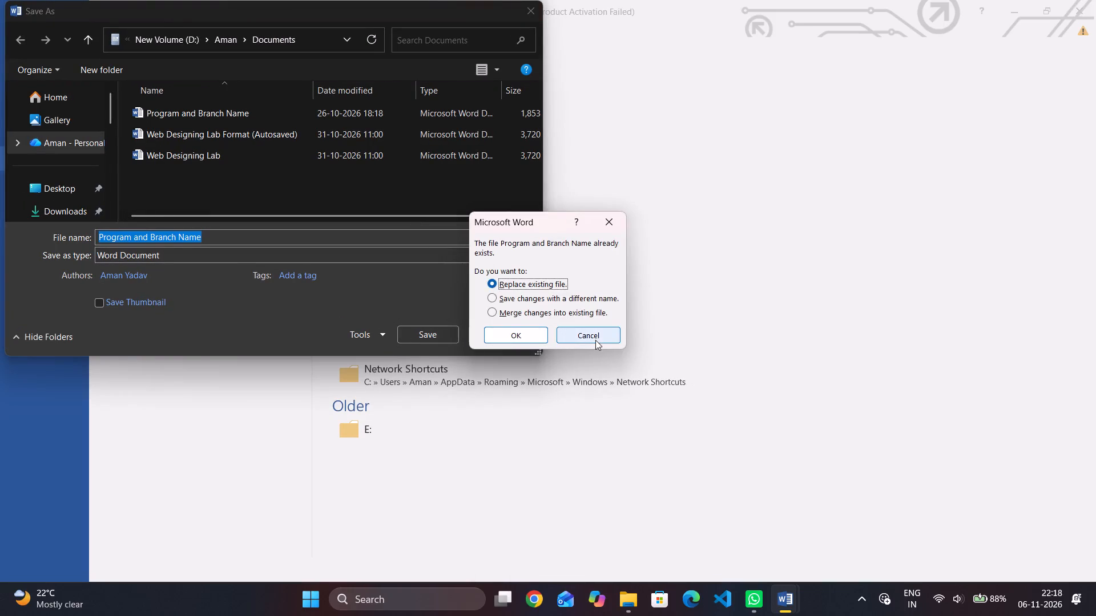
{"action": "left_click", "coordinate": [595, 340]}
{"action": "left_click", "coordinate": [50, 200]}
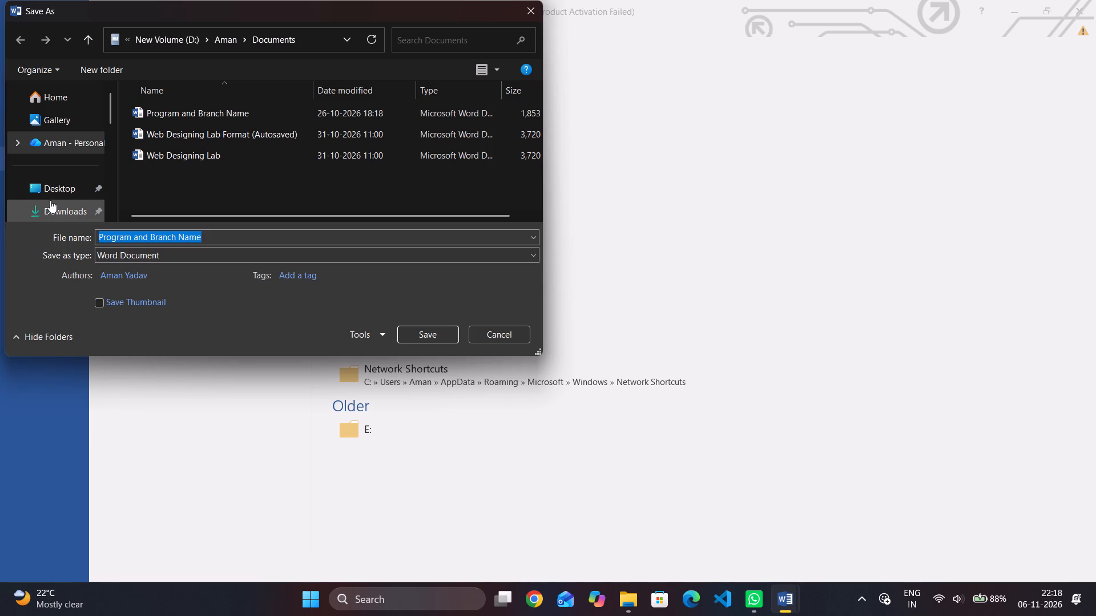
{"action": "left_click", "coordinate": [421, 337]}
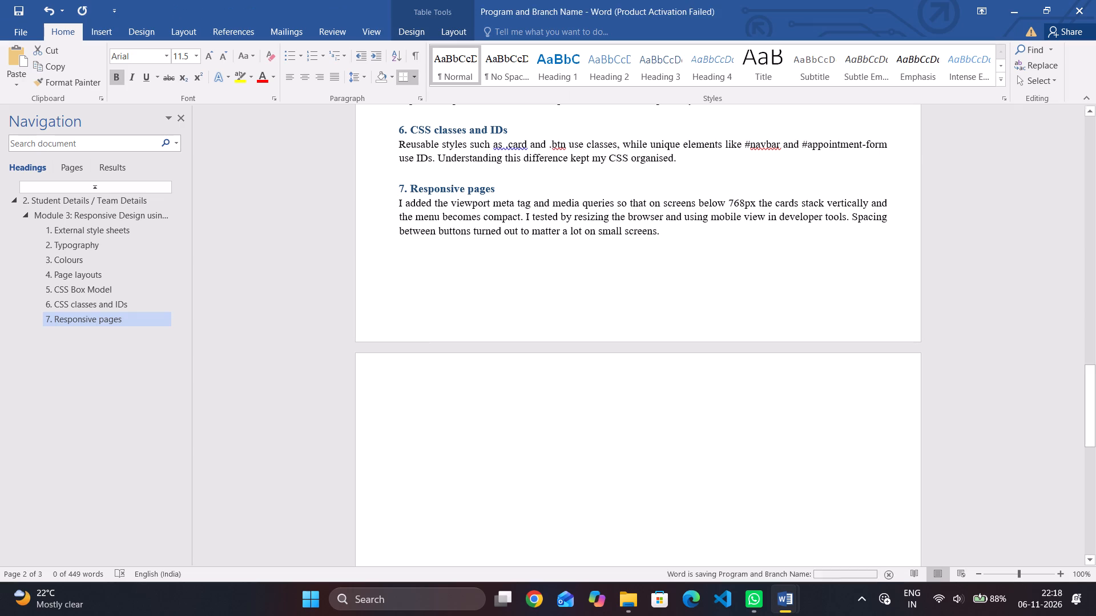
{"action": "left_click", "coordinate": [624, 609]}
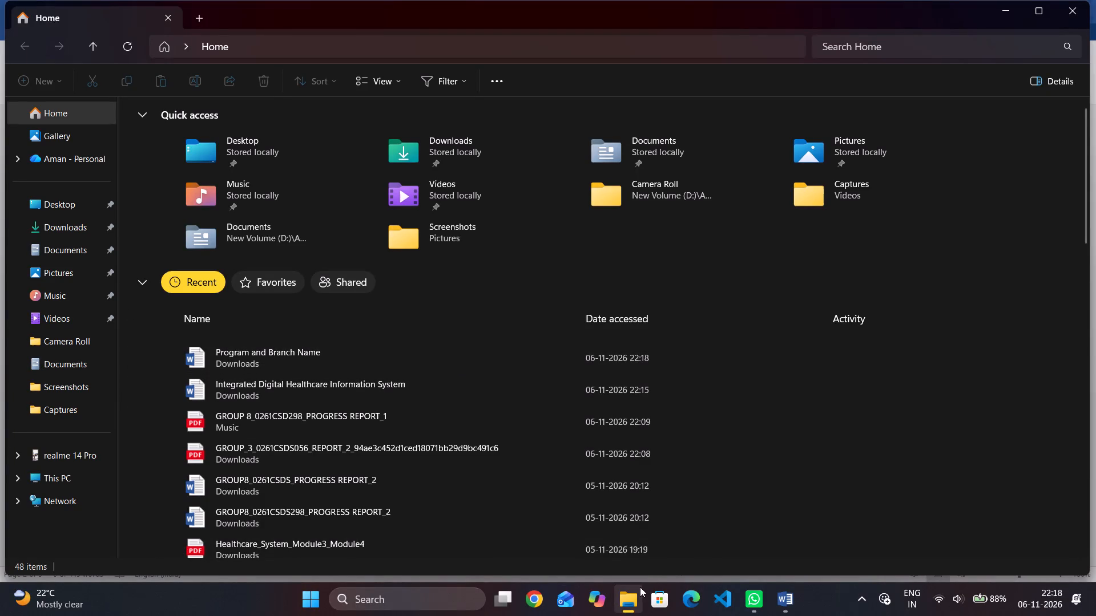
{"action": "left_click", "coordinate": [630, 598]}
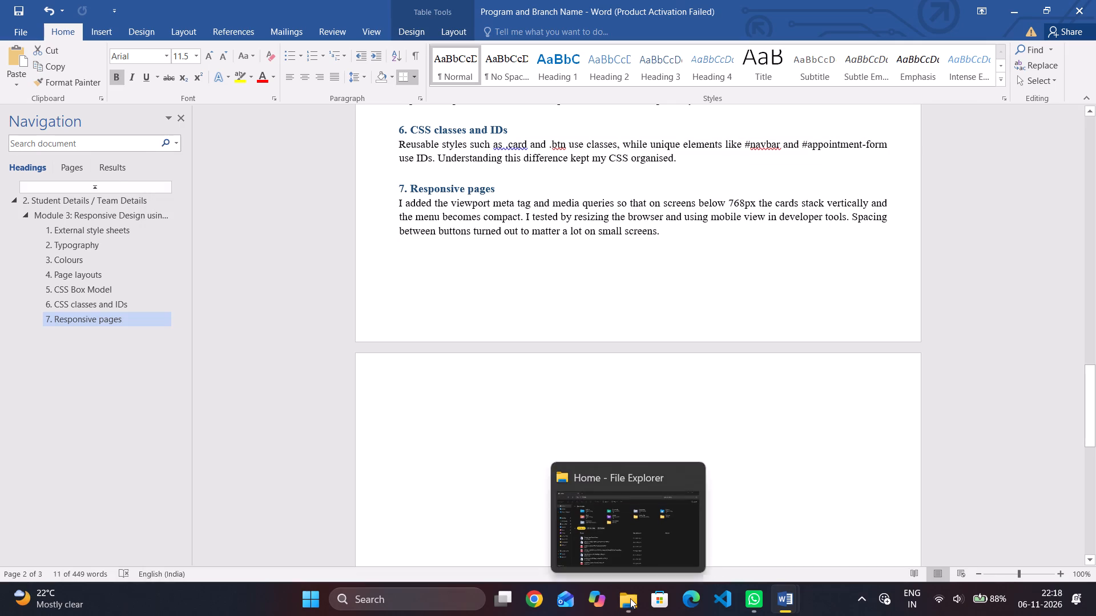
{"action": "left_click", "coordinate": [527, 592]}
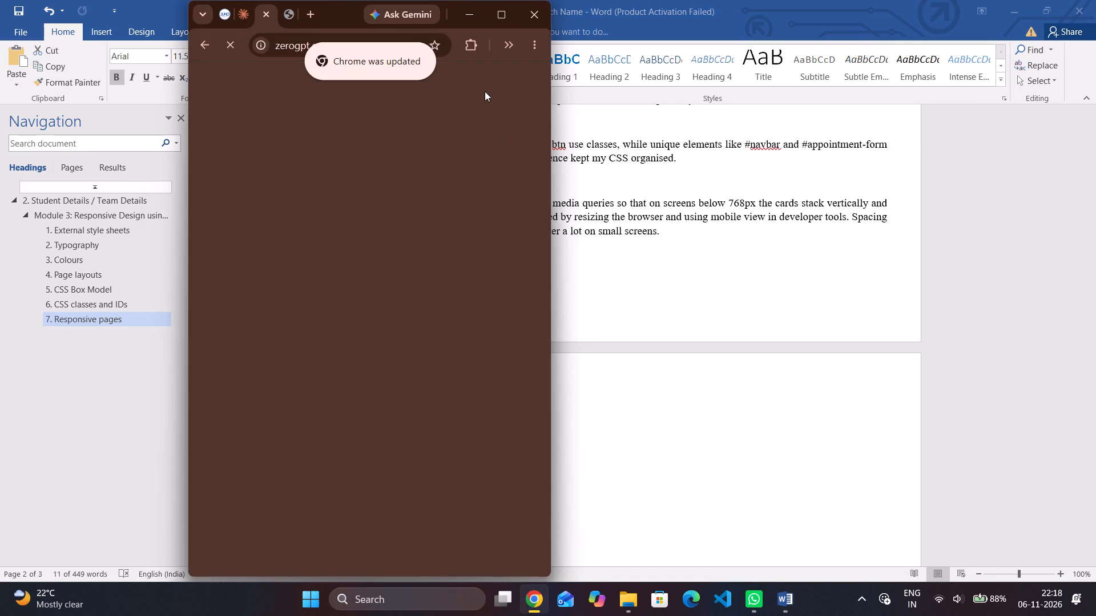
{"action": "left_click", "coordinate": [495, 11]}
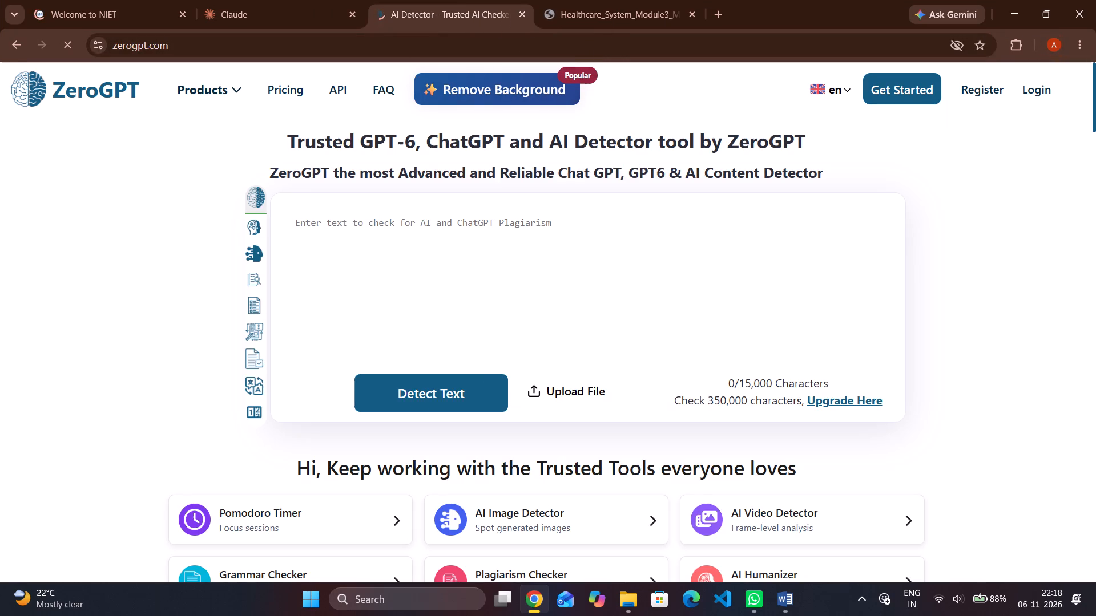
{"action": "left_click", "coordinate": [570, 388]}
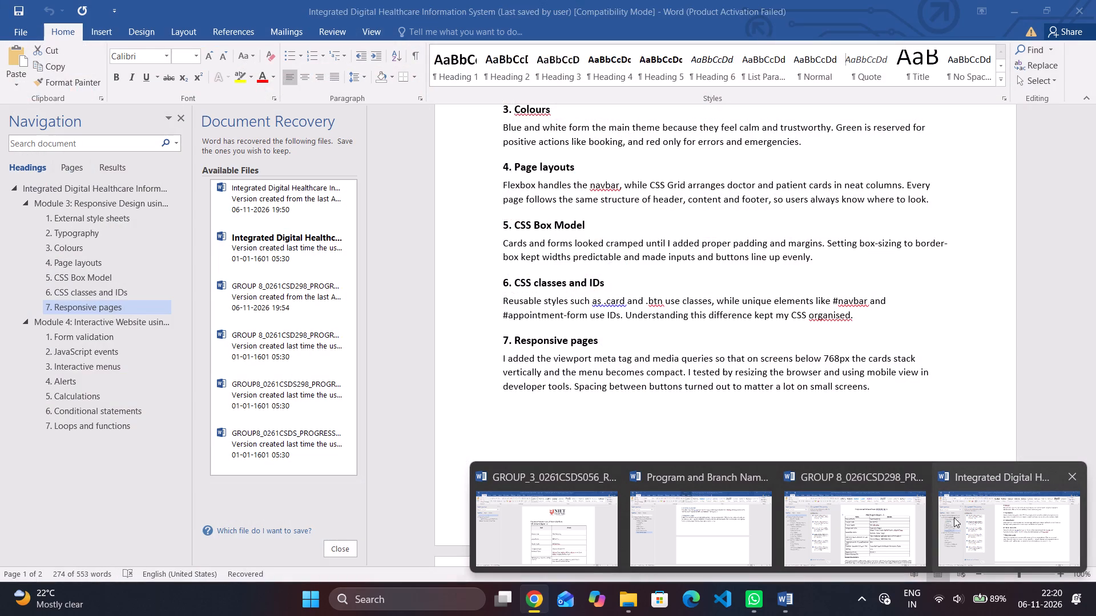
Switch to the Integrated Digital Healthcare Information System document in Word and delete everything above the Module 4 heading.
{"action": "left_click", "coordinate": [970, 521]}
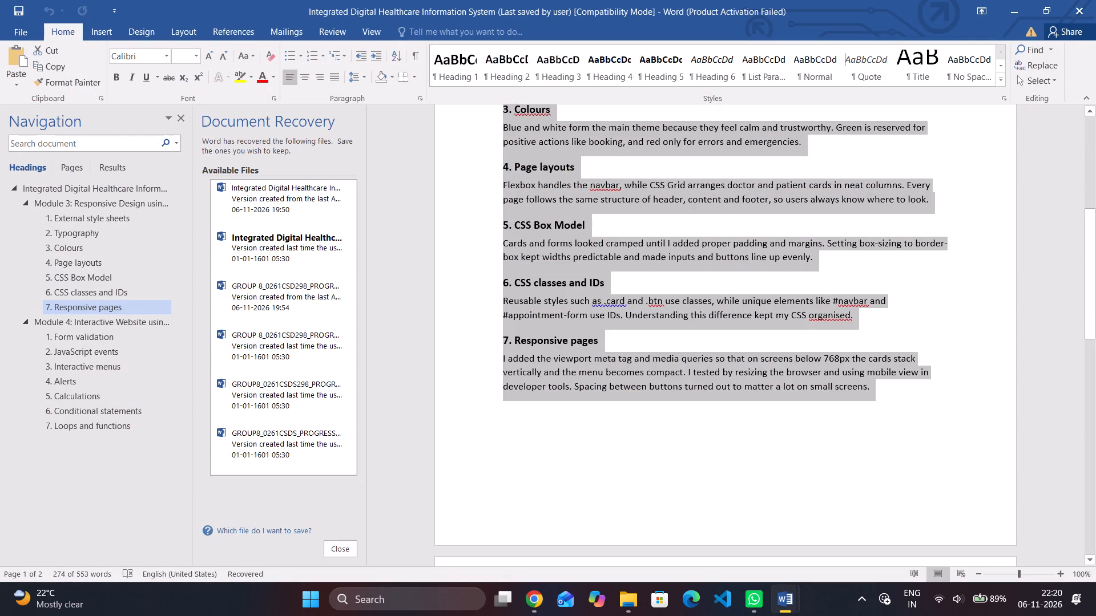
{"action": "left_click", "coordinate": [875, 453]}
{"action": "key", "text": "BackSpace"}
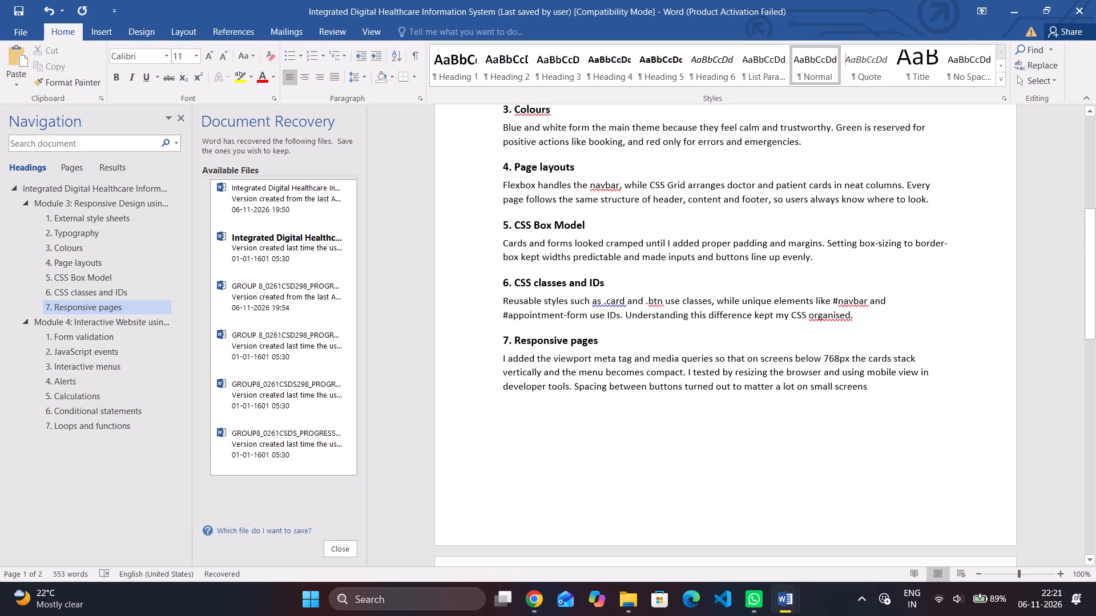
{"action": "left_click_drag", "start_coordinate": [887, 402], "coordinate": [506, 73]}
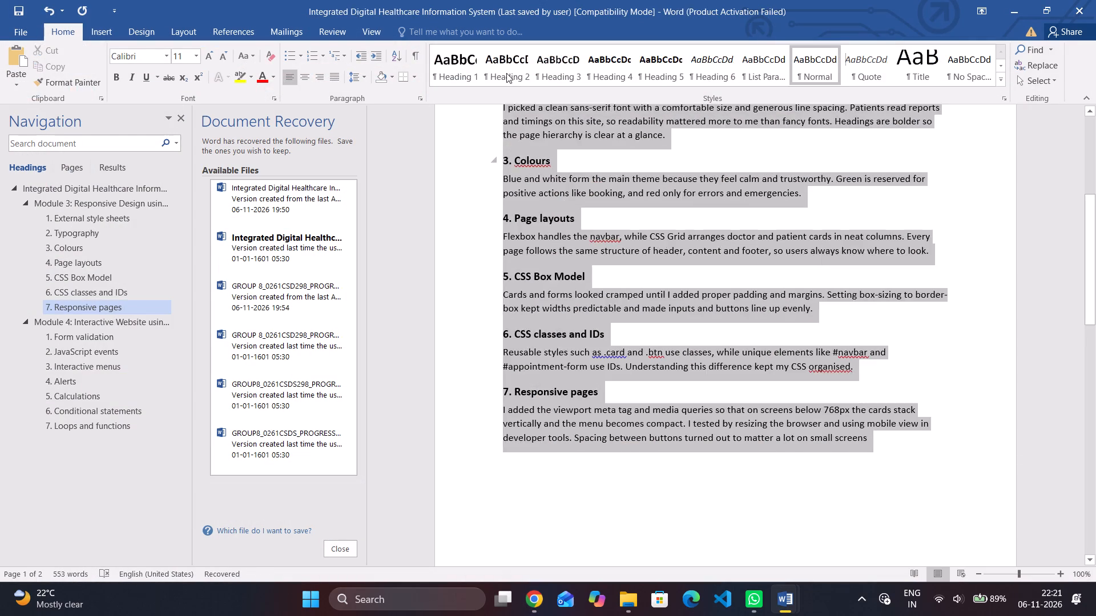
{"action": "left_click_drag", "start_coordinate": [506, 73], "coordinate": [494, 217]}
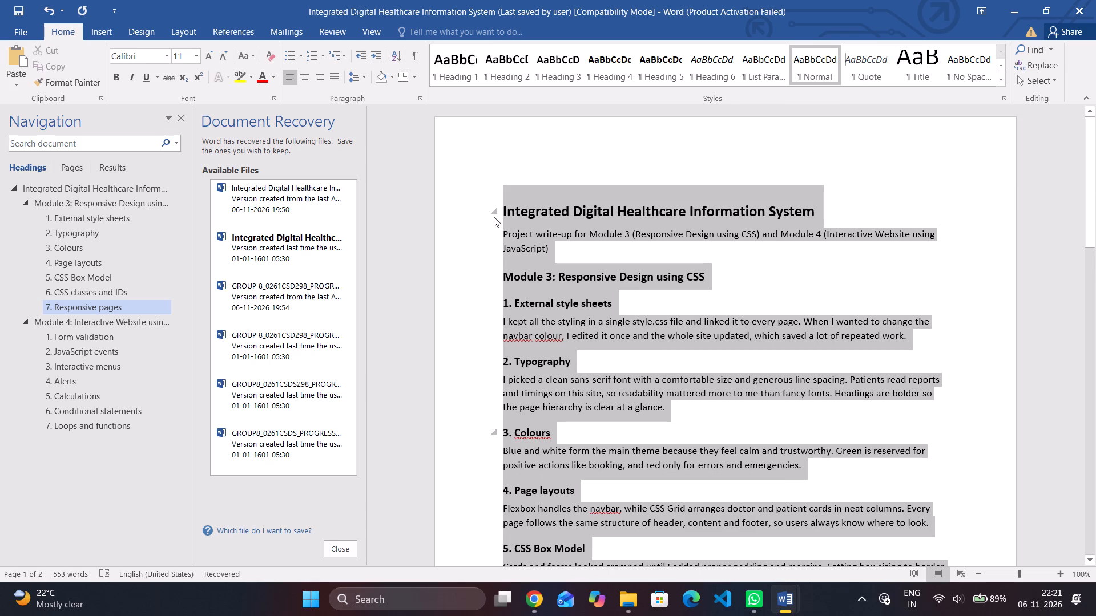
{"action": "left_click_drag", "start_coordinate": [494, 217], "coordinate": [494, 216]}
{"action": "key", "text": "BackSpace"}
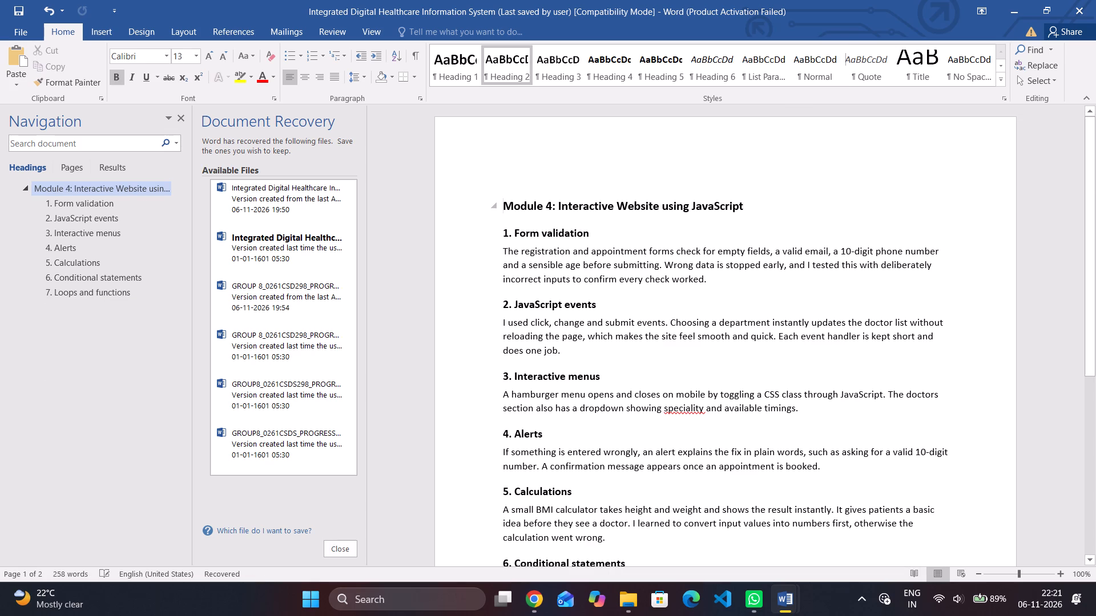
Paste the humanized Module 3 section on a new line below the Module 4: Interactive Website using JavaScript heading.
{"action": "left_click", "coordinate": [502, 187]}
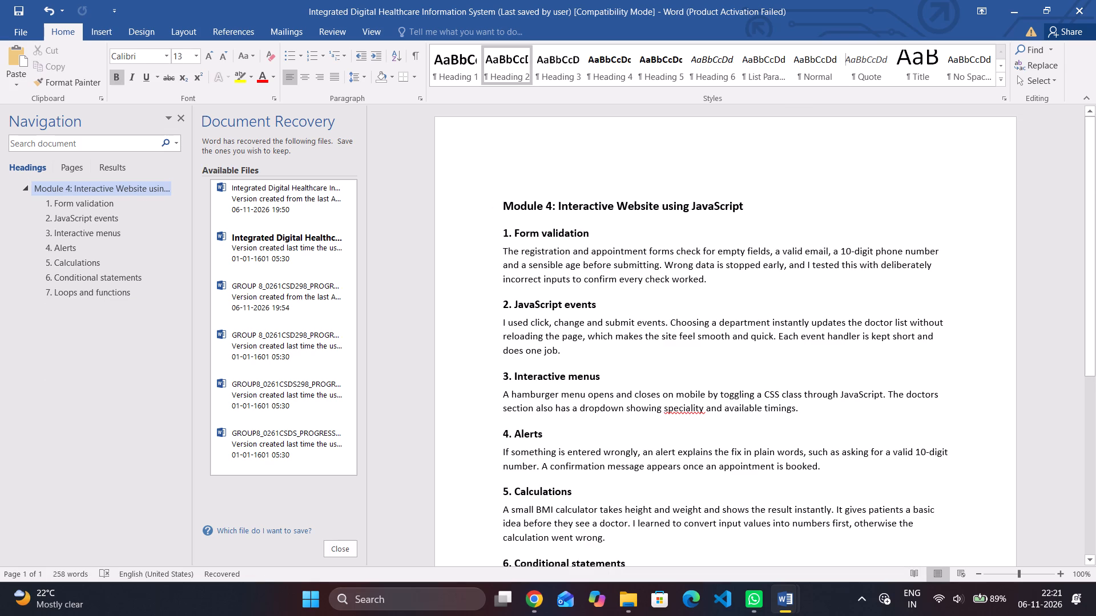
{"action": "double_click", "coordinate": [514, 168]}
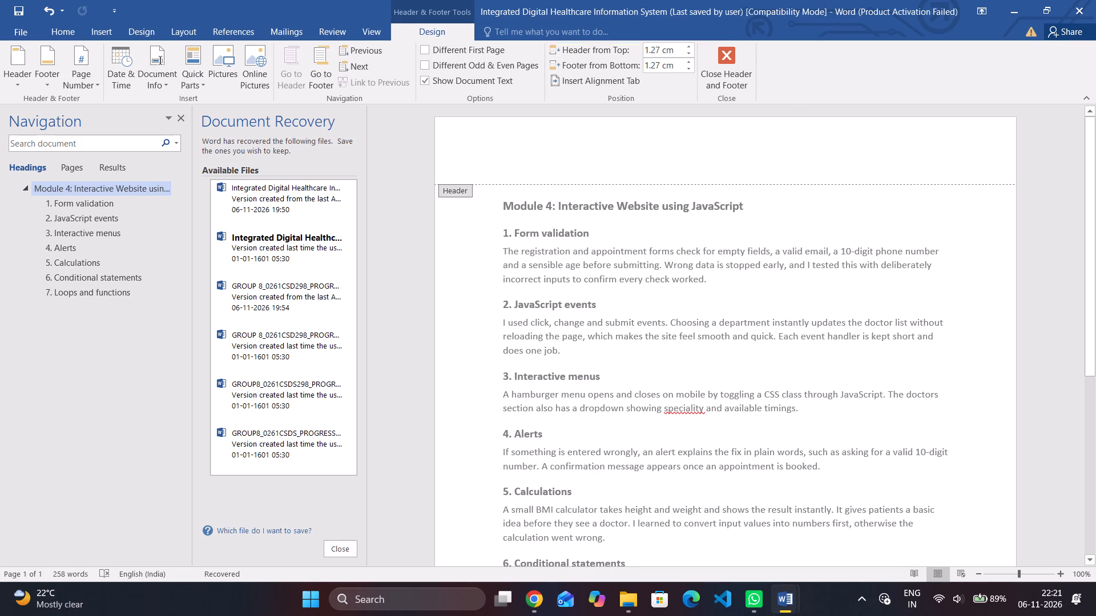
{"action": "left_click", "coordinate": [744, 80]}
{"action": "left_click", "coordinate": [744, 198]}
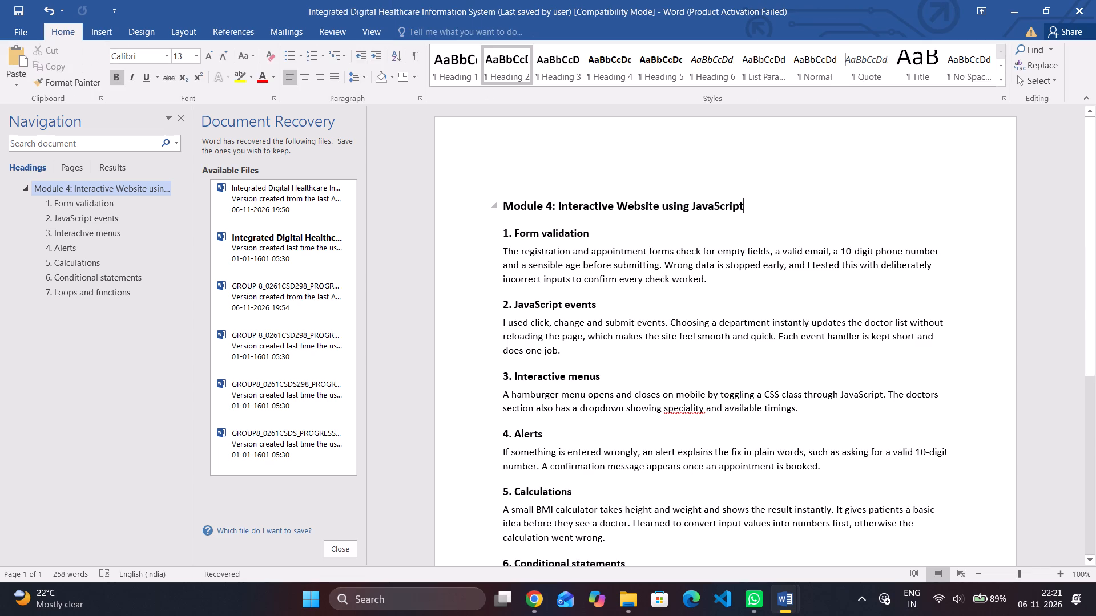
{"action": "key", "text": "Return"}
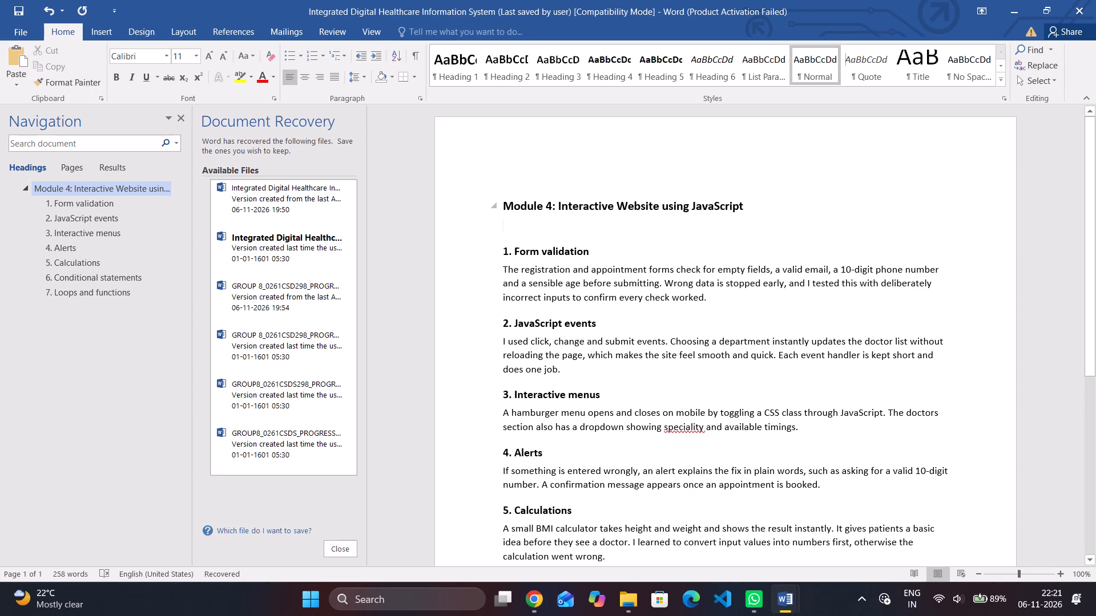
{"action": "key", "text": "ctrl+v"}
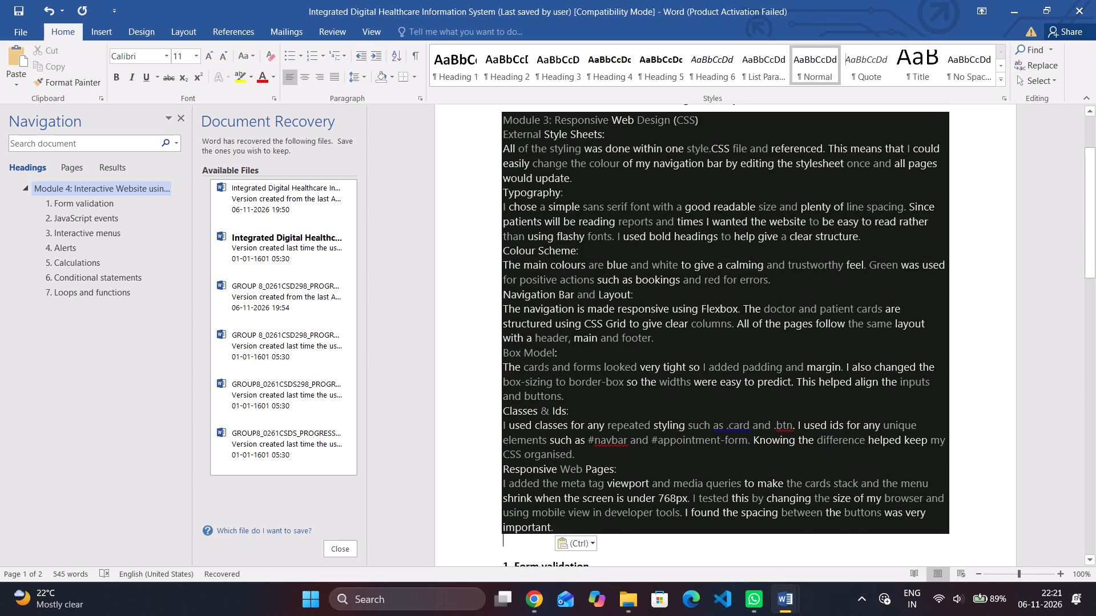
{"action": "left_click_drag", "start_coordinate": [1095, 200], "coordinate": [1095, 188]}
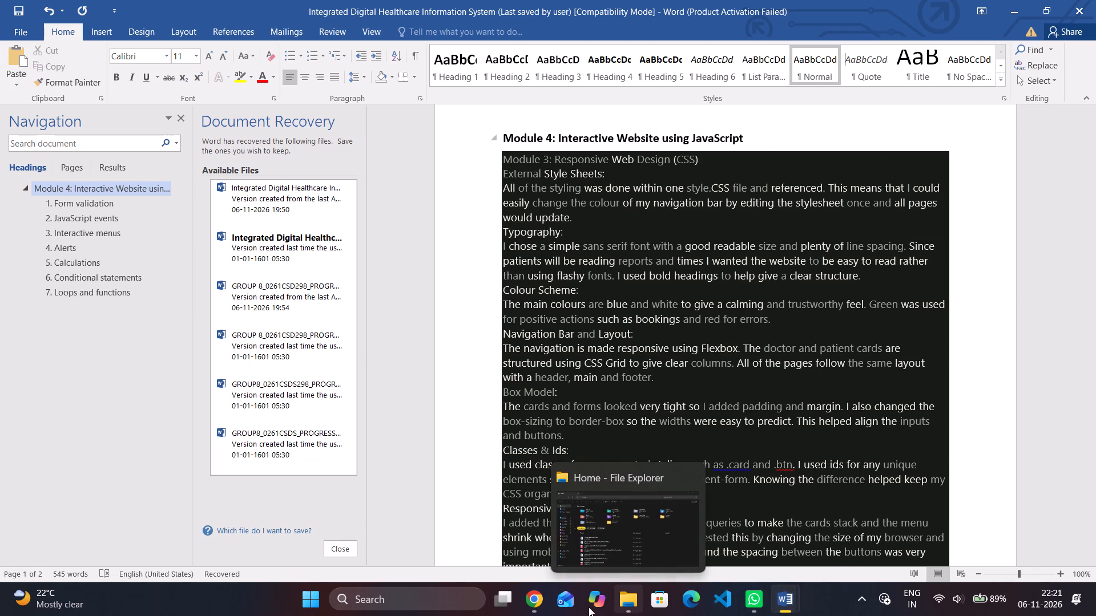
Return to Clever AI Humanizer in Chrome and copy the complete humanized result text.
{"action": "left_click", "coordinate": [538, 607]}
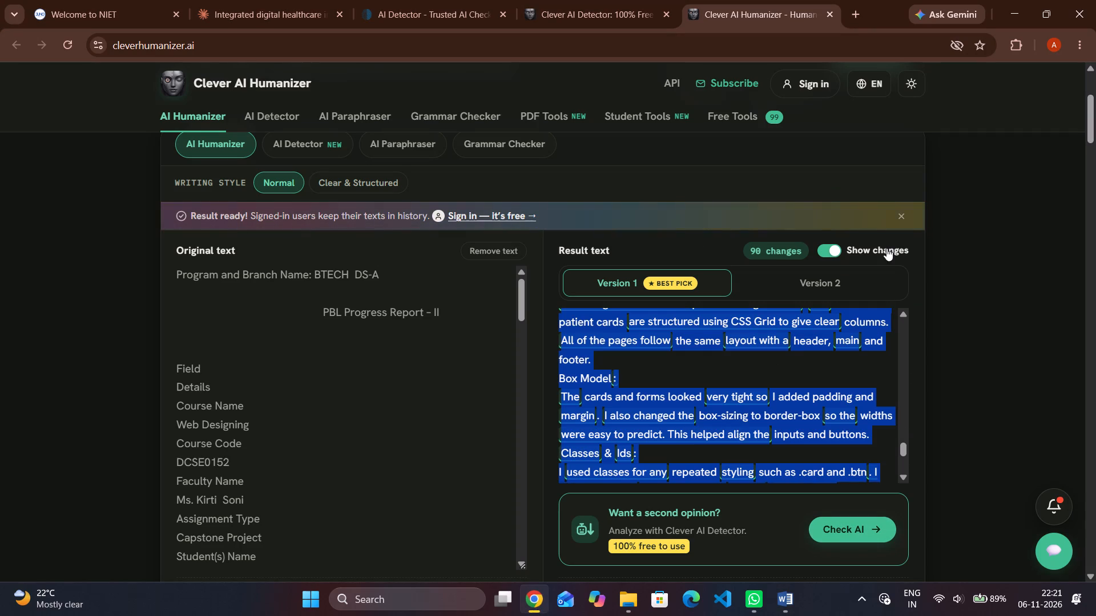
{"action": "left_click_drag", "start_coordinate": [523, 310], "coordinate": [515, 354]}
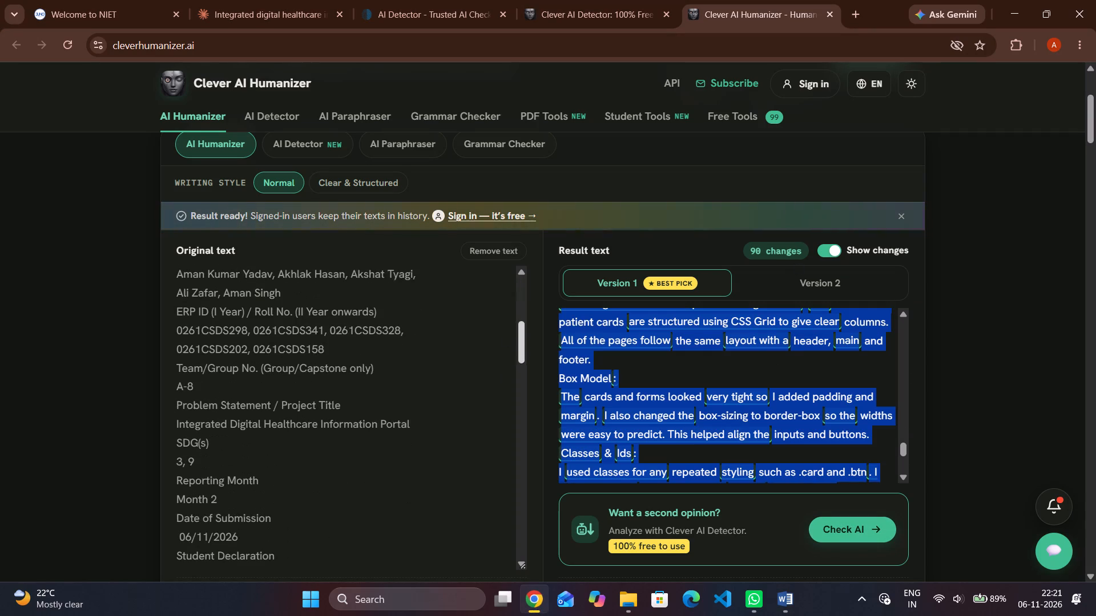
{"action": "left_click_drag", "start_coordinate": [515, 354], "coordinate": [515, 354]}
{"action": "left_click_drag", "start_coordinate": [1092, 110], "coordinate": [1095, 142]}
{"action": "left_click", "coordinate": [831, 267]}
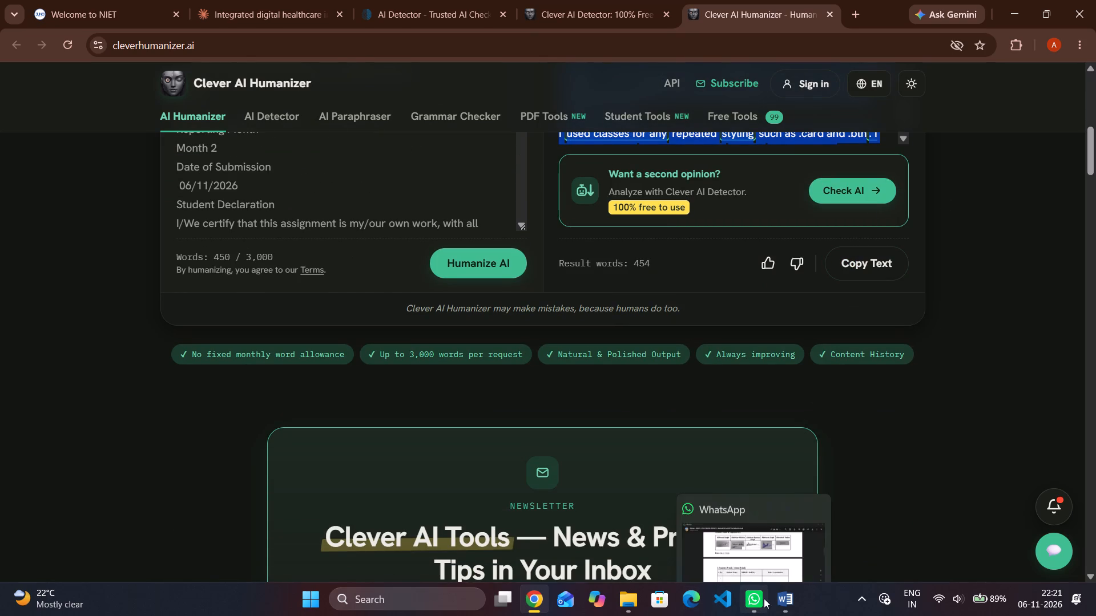
Switch to the Program and Branch Name document in Word and replace its Module 3 write-up with the copied humanized text.
{"action": "left_click", "coordinate": [650, 527]}
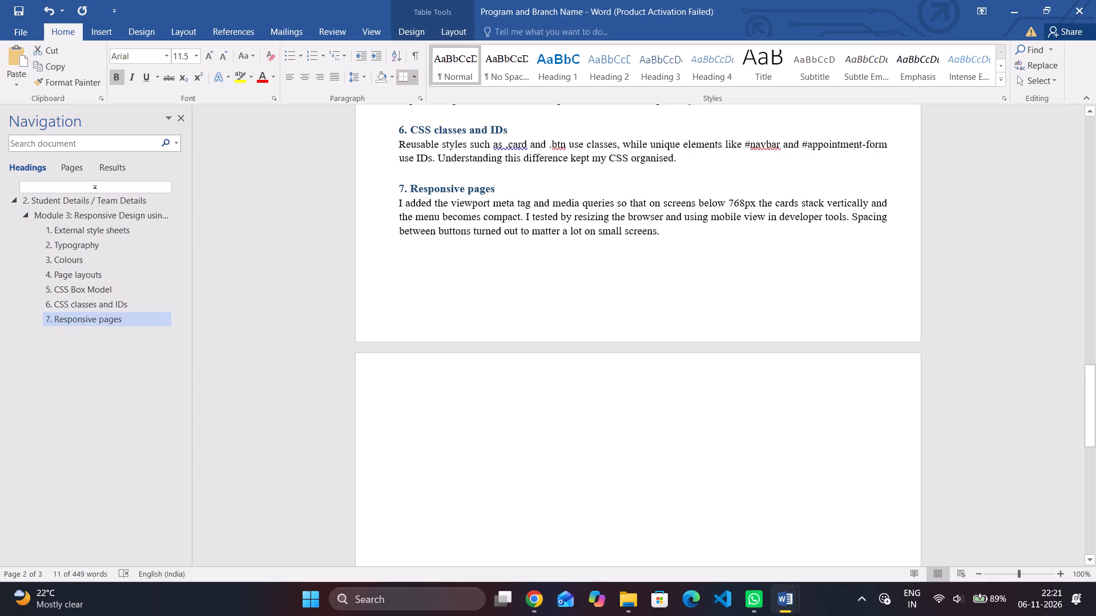
{"action": "left_click_drag", "start_coordinate": [732, 262], "coordinate": [417, 205]}
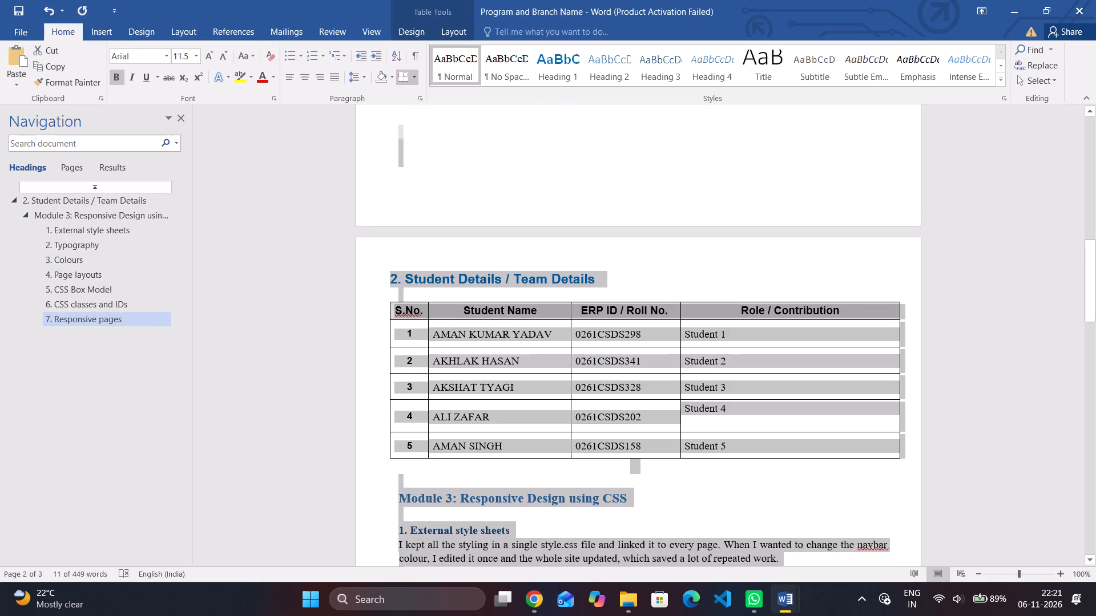
{"action": "left_click_drag", "start_coordinate": [417, 205], "coordinate": [425, 481]}
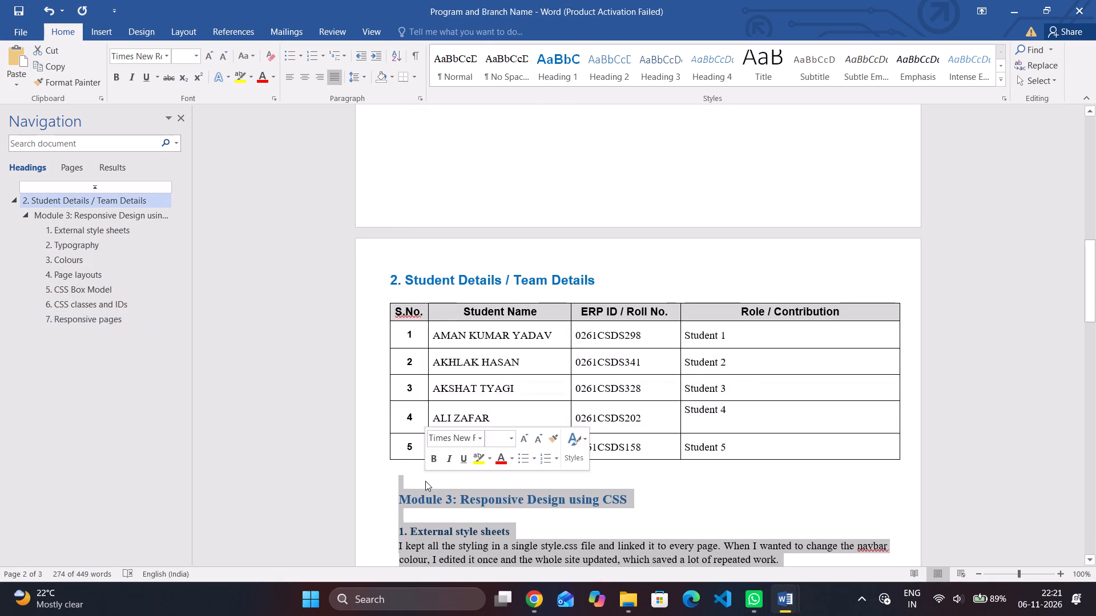
{"action": "key", "text": "BackSpace"}
{"action": "key", "text": "ctrl+v"}
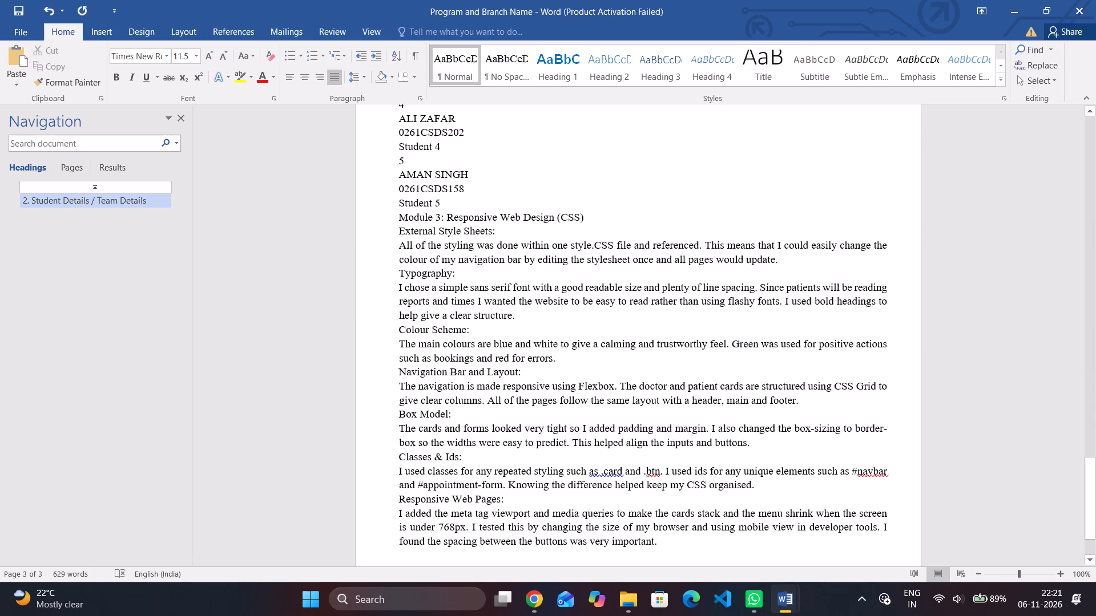
Delete the duplicated plain-text report details between the Student Details table and the Module 3: Responsive Web Design (CSS) heading.
{"action": "left_click_drag", "start_coordinate": [458, 204], "coordinate": [370, 149]}
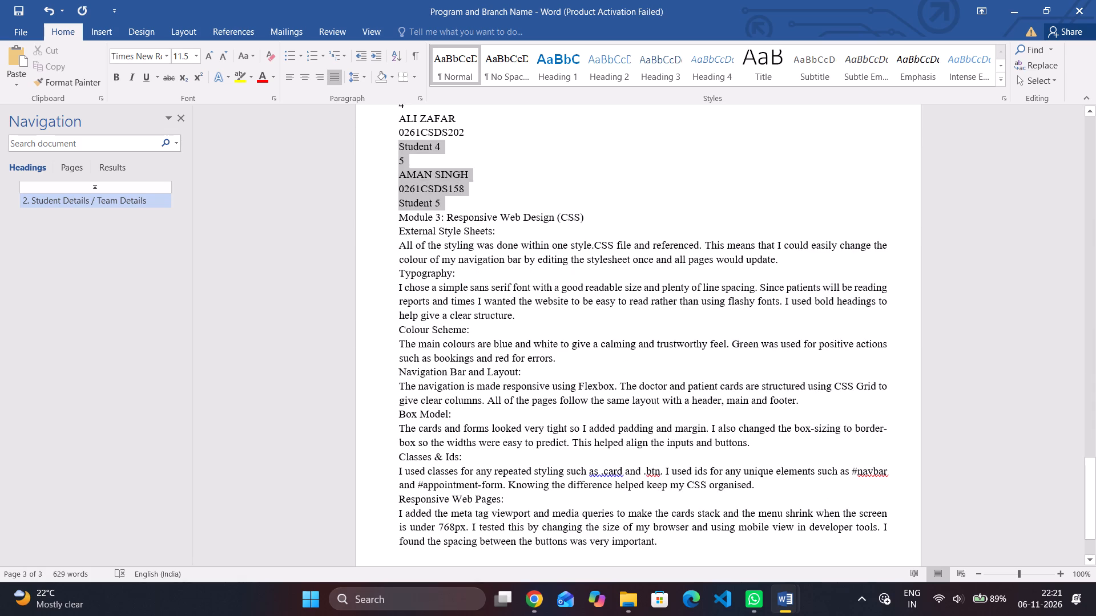
{"action": "left_click_drag", "start_coordinate": [370, 149], "coordinate": [363, 125]}
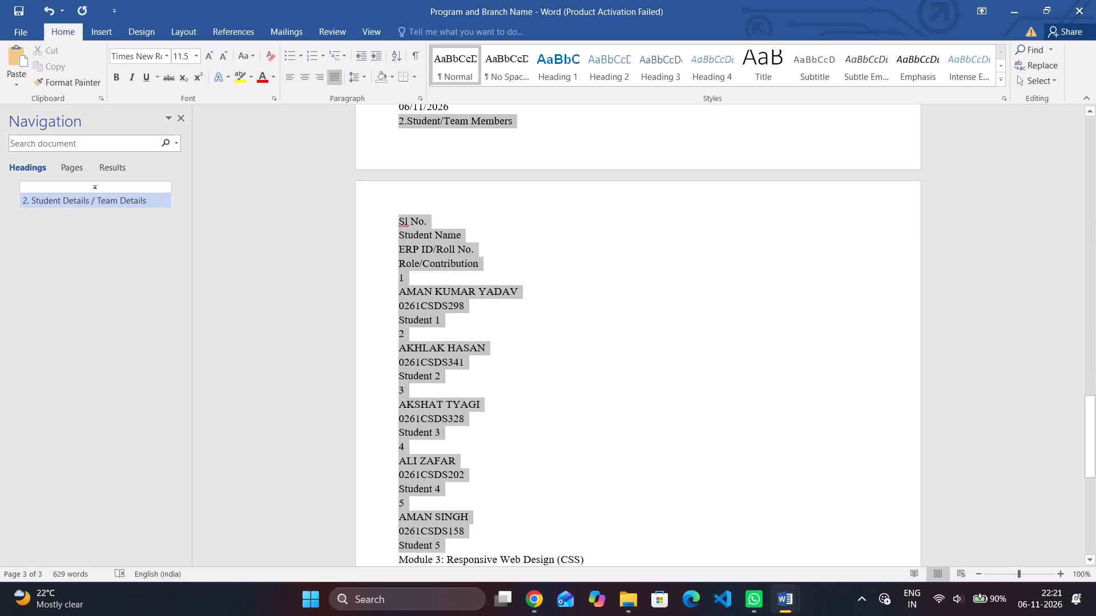
{"action": "left_click_drag", "start_coordinate": [363, 125], "coordinate": [356, 17]}
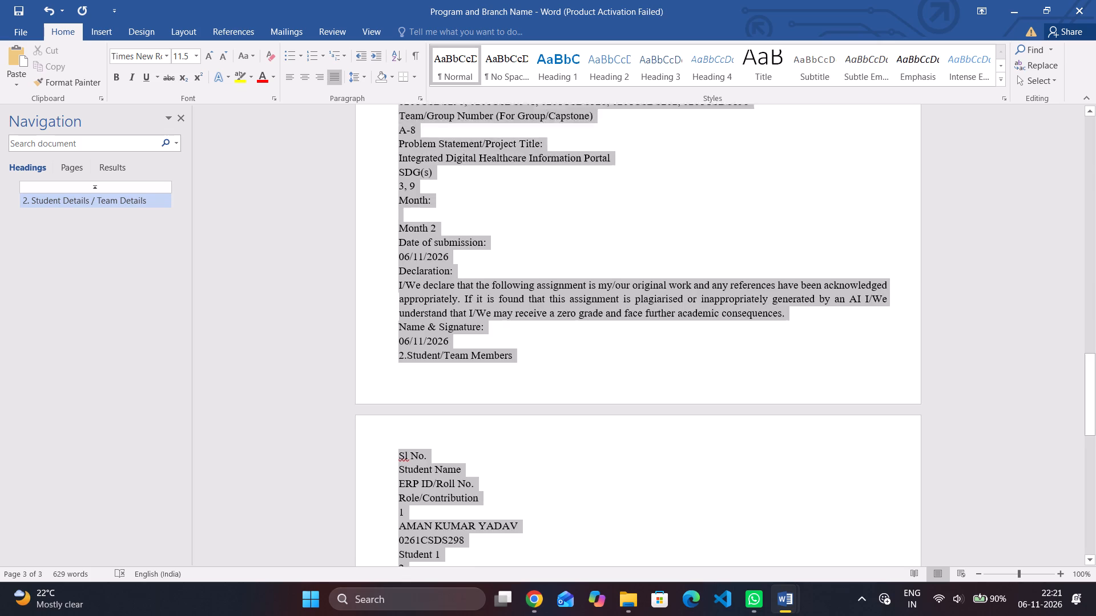
{"action": "left_click_drag", "start_coordinate": [356, 17], "coordinate": [417, 427]}
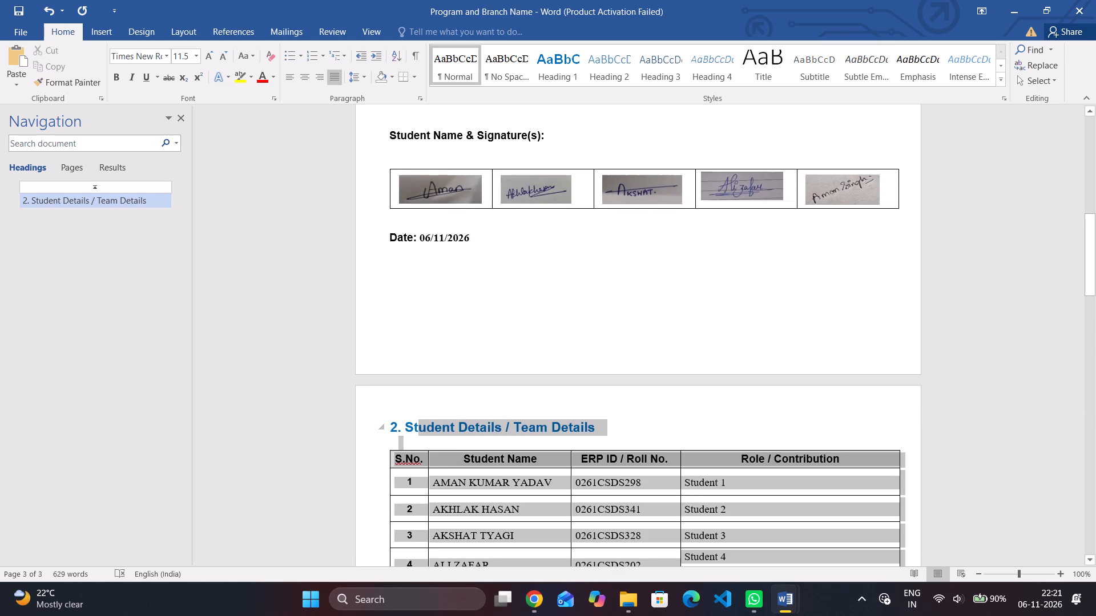
{"action": "left_click_drag", "start_coordinate": [417, 427], "coordinate": [421, 581]}
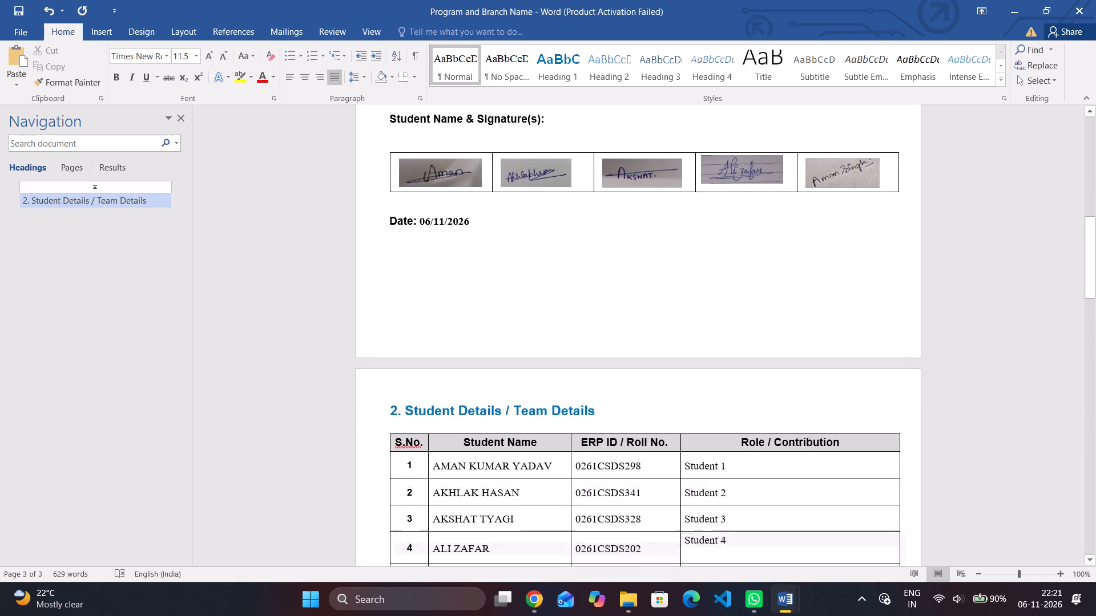
{"action": "left_click_drag", "start_coordinate": [421, 581], "coordinate": [414, 381]}
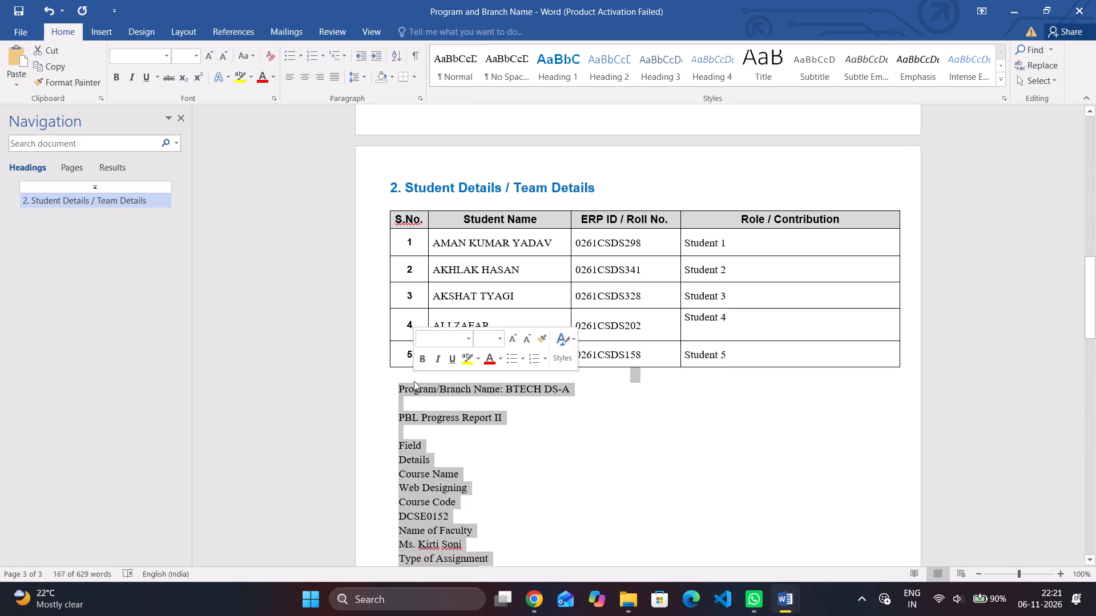
{"action": "key", "text": "BackSpace"}
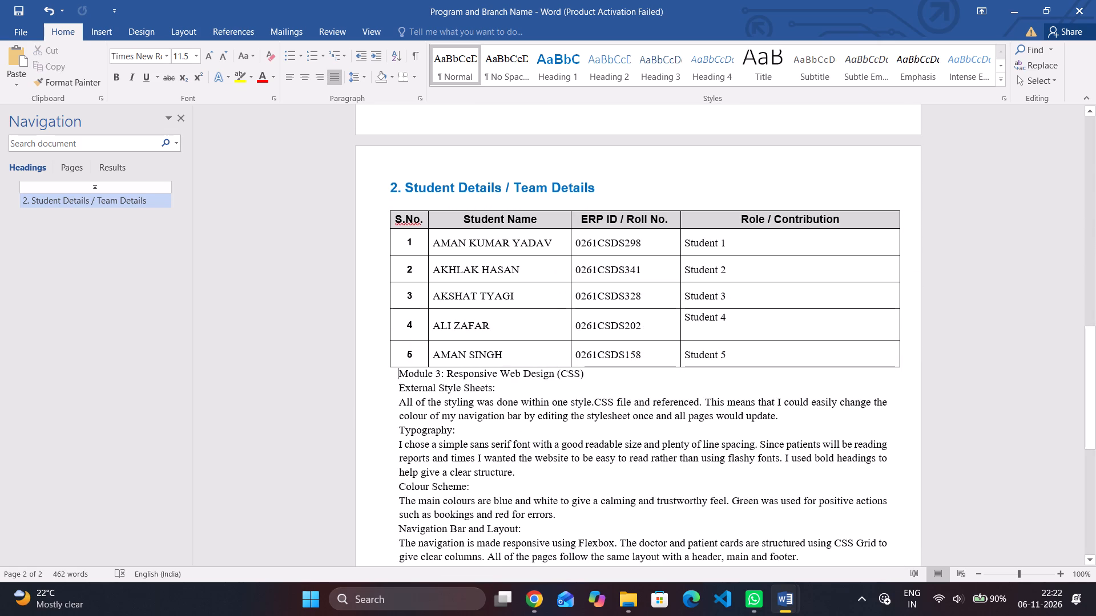
Insert a blank line between the Student Details table and the Module 3 heading.
{"action": "left_click", "coordinate": [607, 371]}
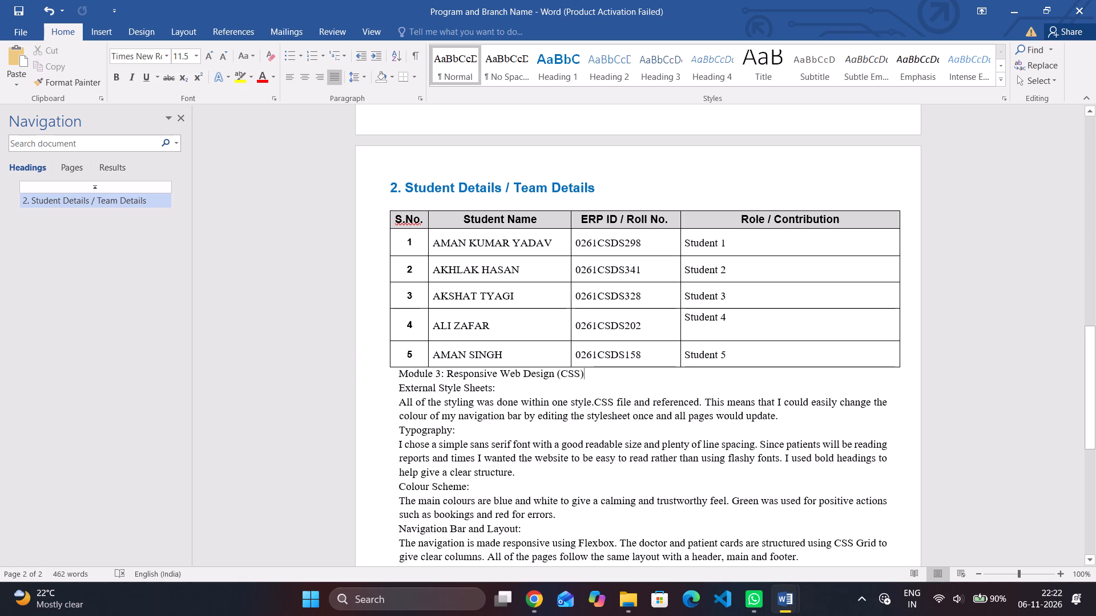
{"action": "left_click", "coordinate": [401, 375]}
{"action": "key", "text": "Return"}
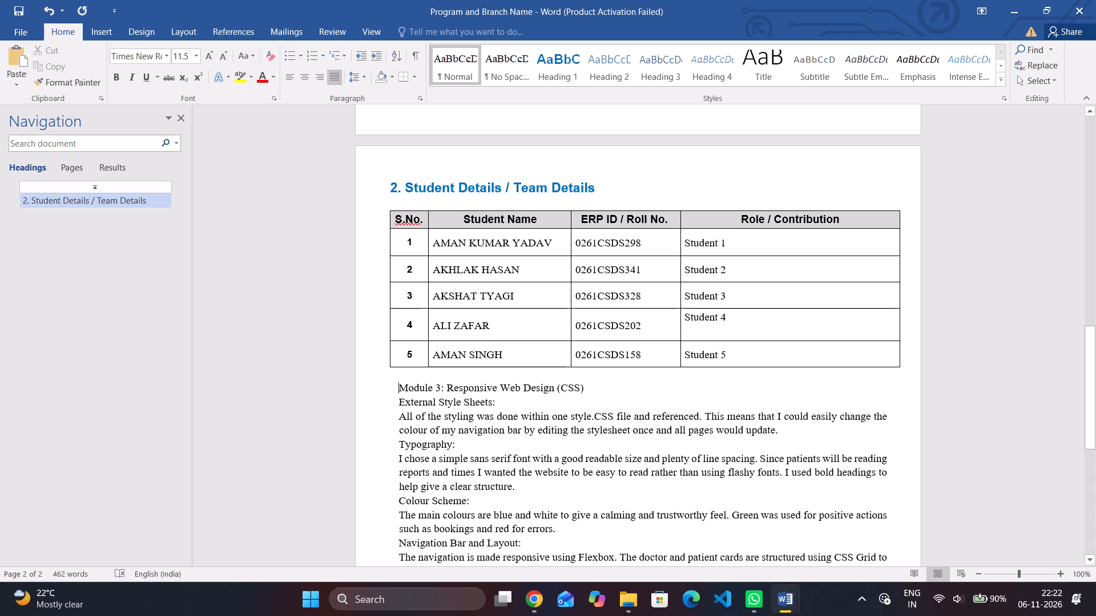
Format the Module 3: Responsive Web Design (CSS) heading as 14 pt, bold and blue, and add a blank line below it.
{"action": "left_click_drag", "start_coordinate": [397, 390], "coordinate": [427, 382]}
{"action": "left_click_drag", "start_coordinate": [427, 382], "coordinate": [581, 388]}
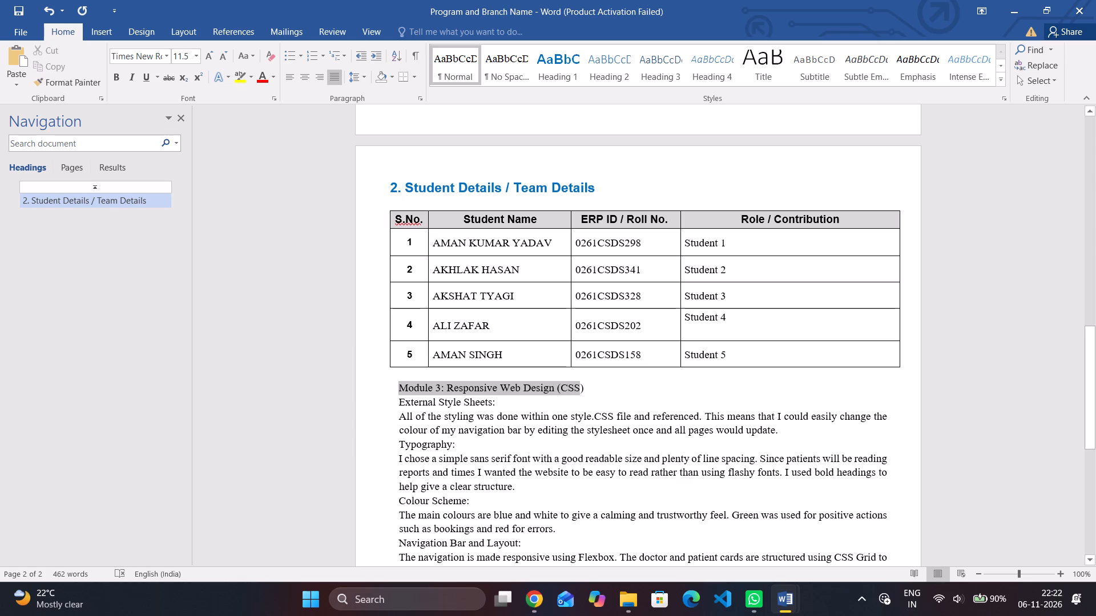
{"action": "left_click_drag", "start_coordinate": [581, 388], "coordinate": [588, 388]}
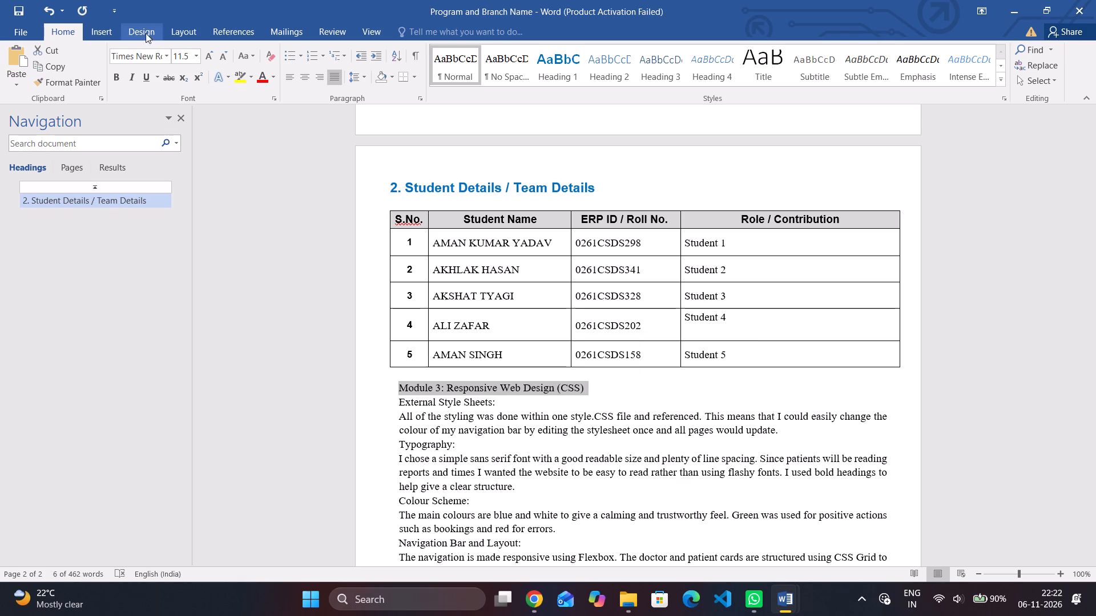
{"action": "left_click", "coordinate": [203, 53]}
{"action": "left_click", "coordinate": [203, 53]}
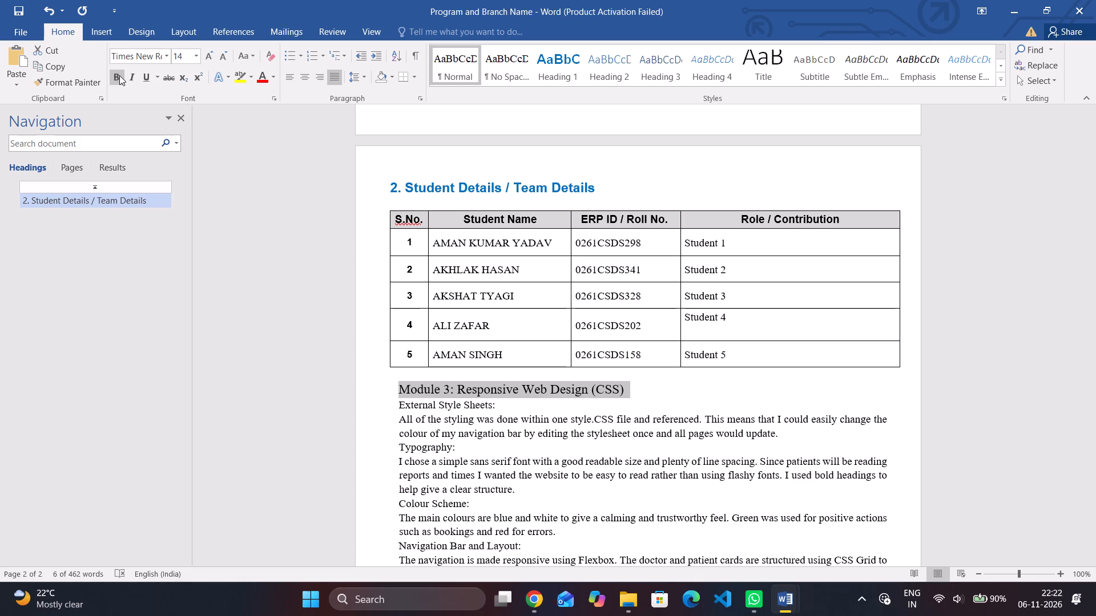
{"action": "left_click_drag", "start_coordinate": [119, 75], "coordinate": [267, 78]}
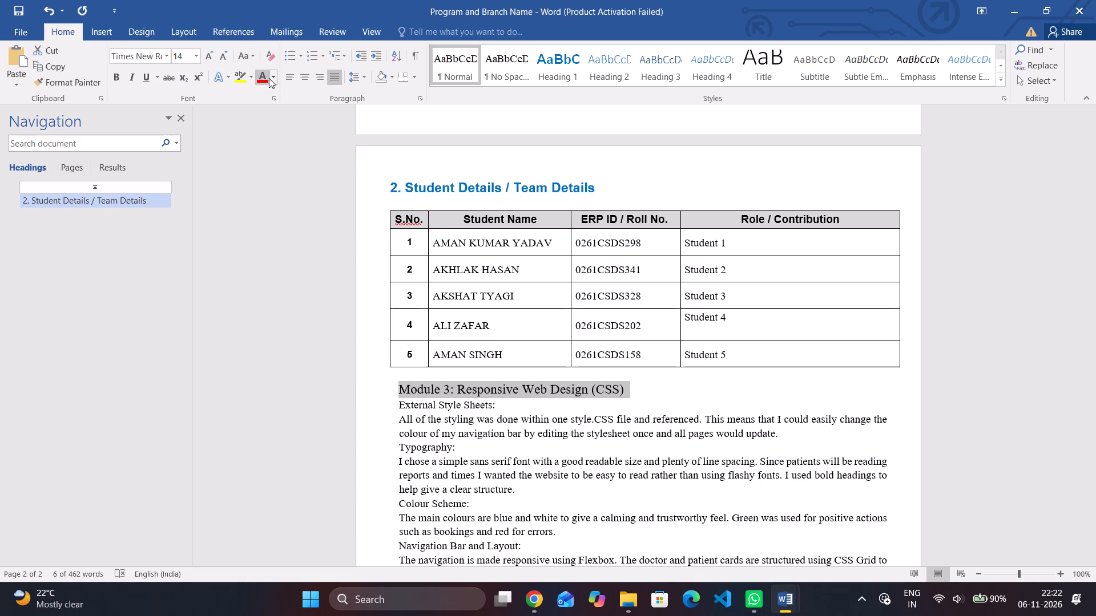
{"action": "left_click", "coordinate": [271, 78]}
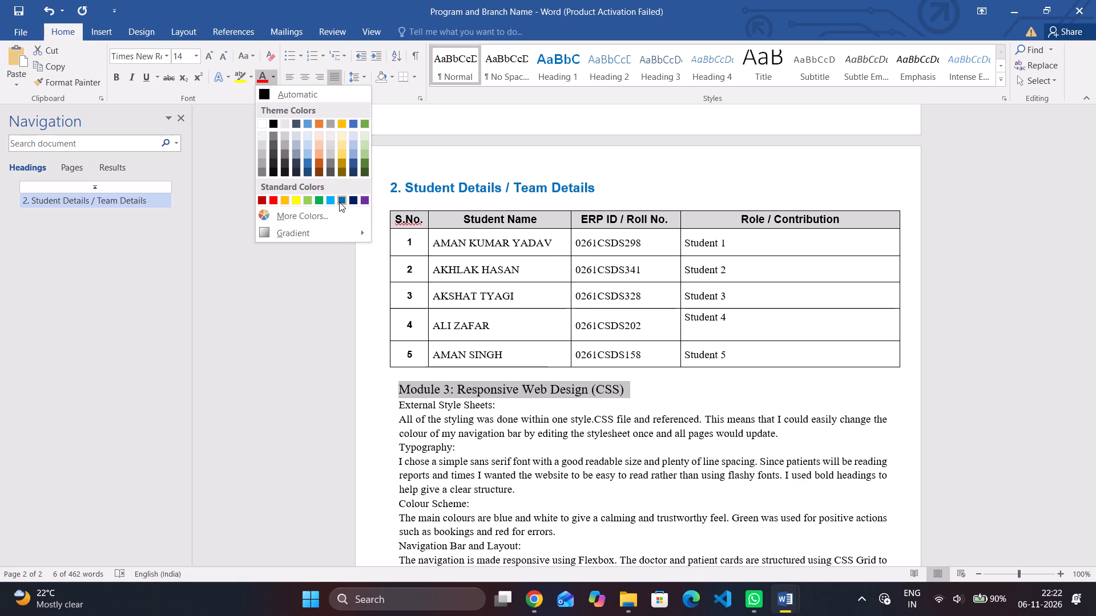
{"action": "left_click", "coordinate": [339, 202]}
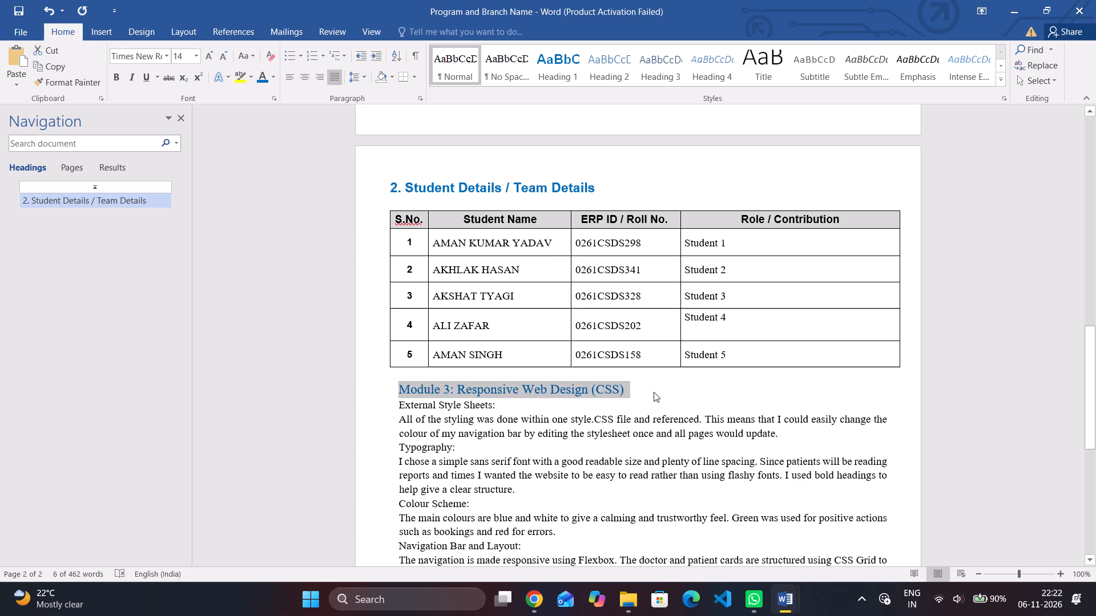
{"action": "left_click", "coordinate": [115, 84]}
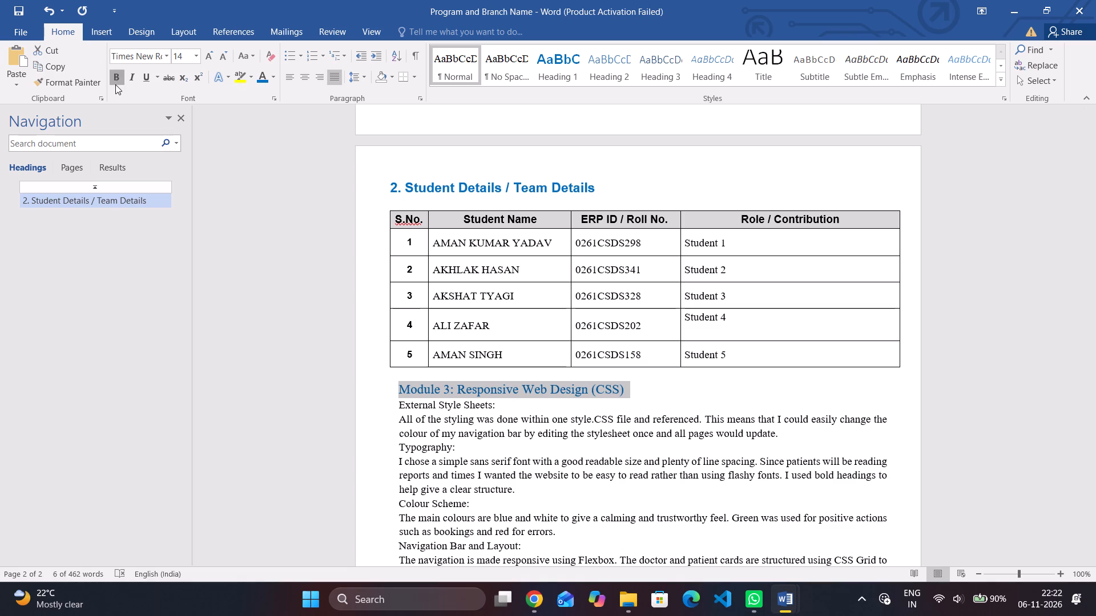
{"action": "left_click", "coordinate": [676, 387]}
{"action": "key", "text": "Return"}
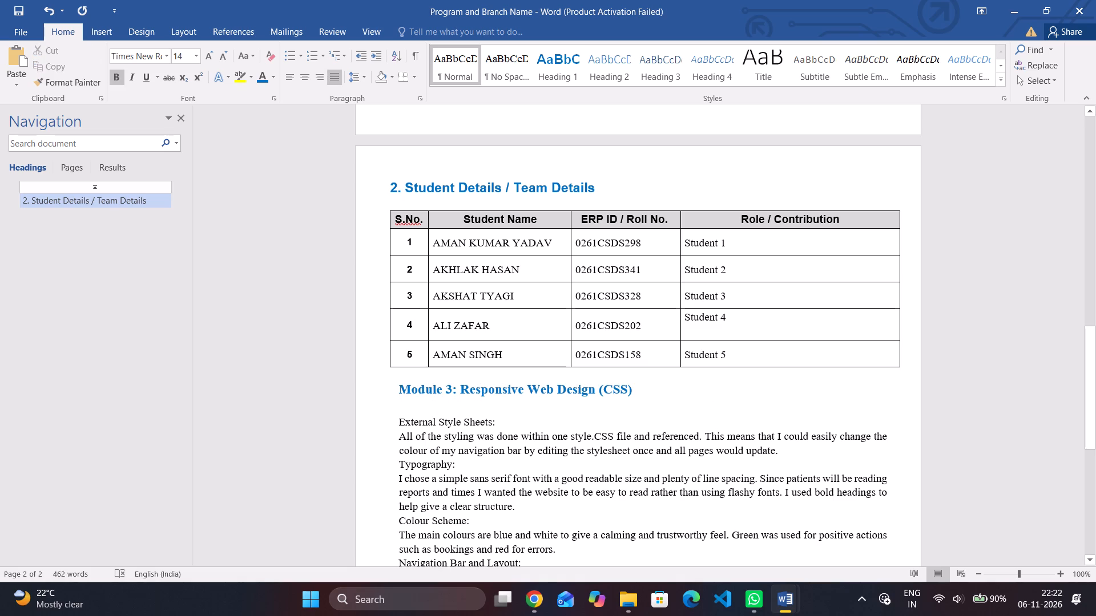
Number the External Style Sheets subheading with "1." and make it bold and blue.
{"action": "left_click", "coordinate": [398, 424]}
{"action": "type", "text": "1."}
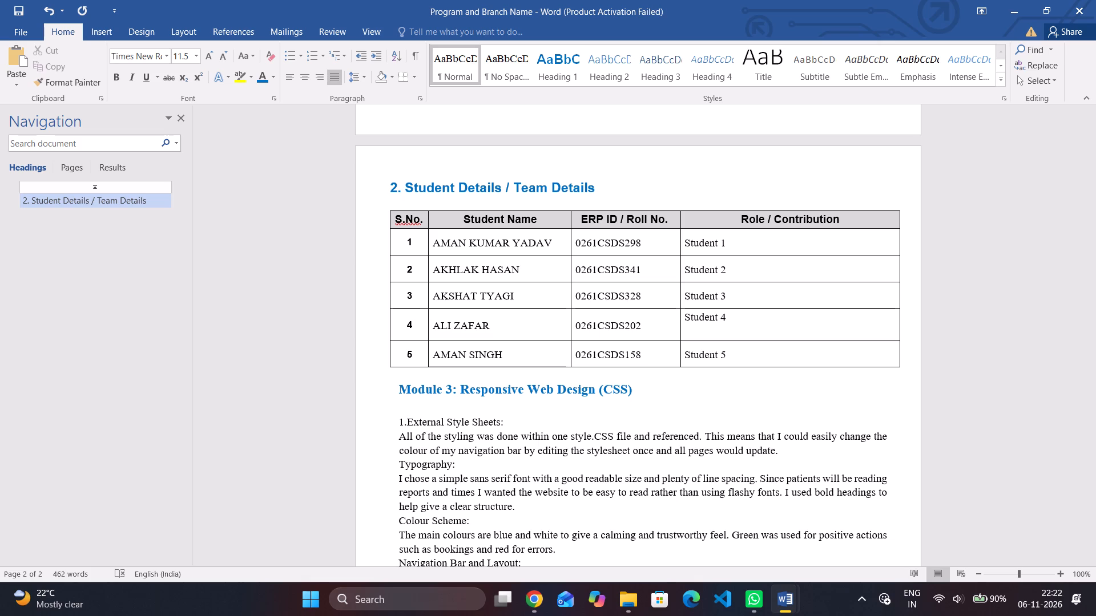
{"action": "left_click_drag", "start_coordinate": [400, 421], "coordinate": [473, 425]}
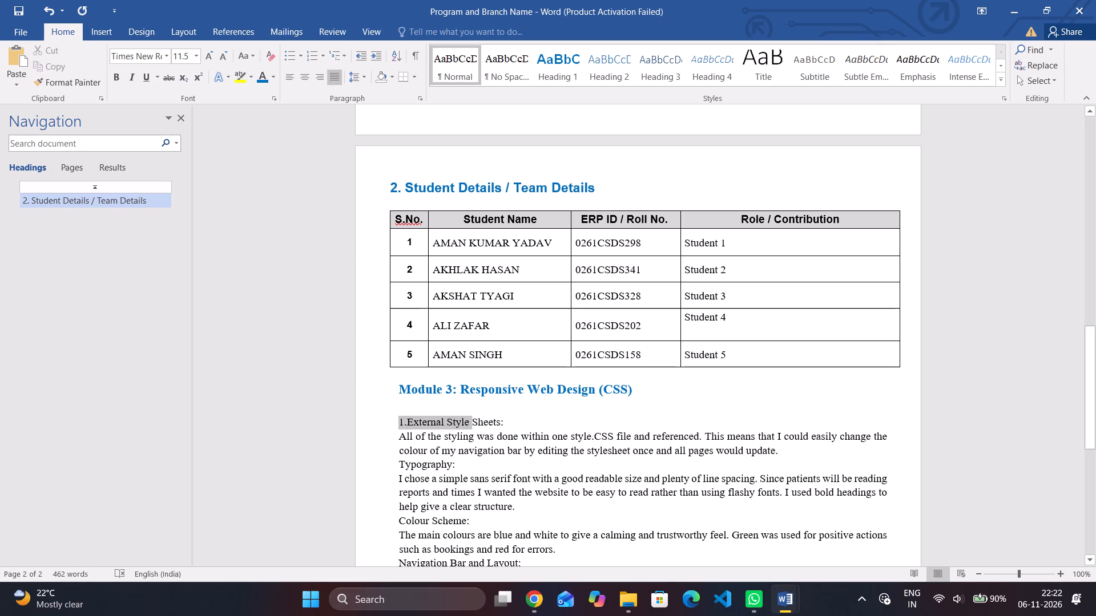
{"action": "left_click_drag", "start_coordinate": [473, 425], "coordinate": [504, 426]}
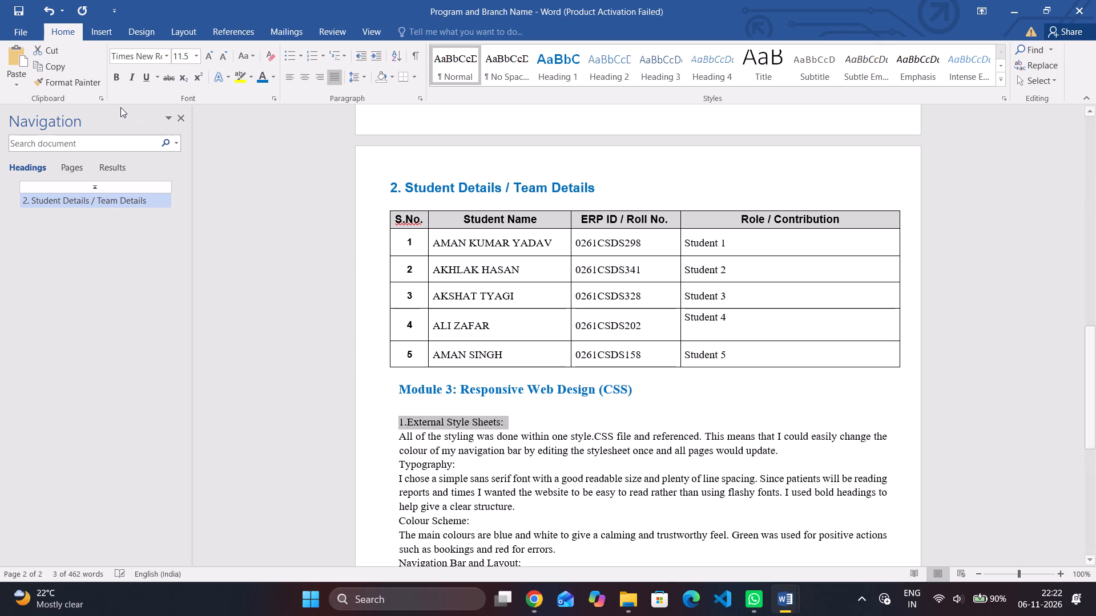
{"action": "left_click", "coordinate": [114, 75]}
{"action": "left_click", "coordinate": [263, 79]}
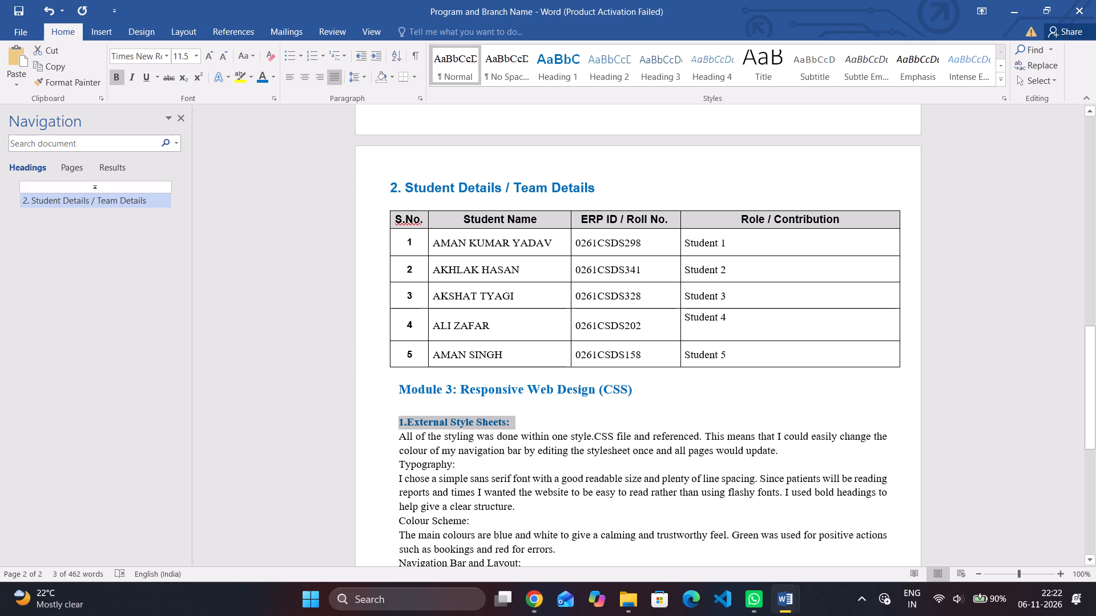
Add a blank line above the Typography subheading, number it "2." and make it bold and blue.
{"action": "left_click", "coordinate": [787, 449]}
{"action": "key", "text": "Return"}
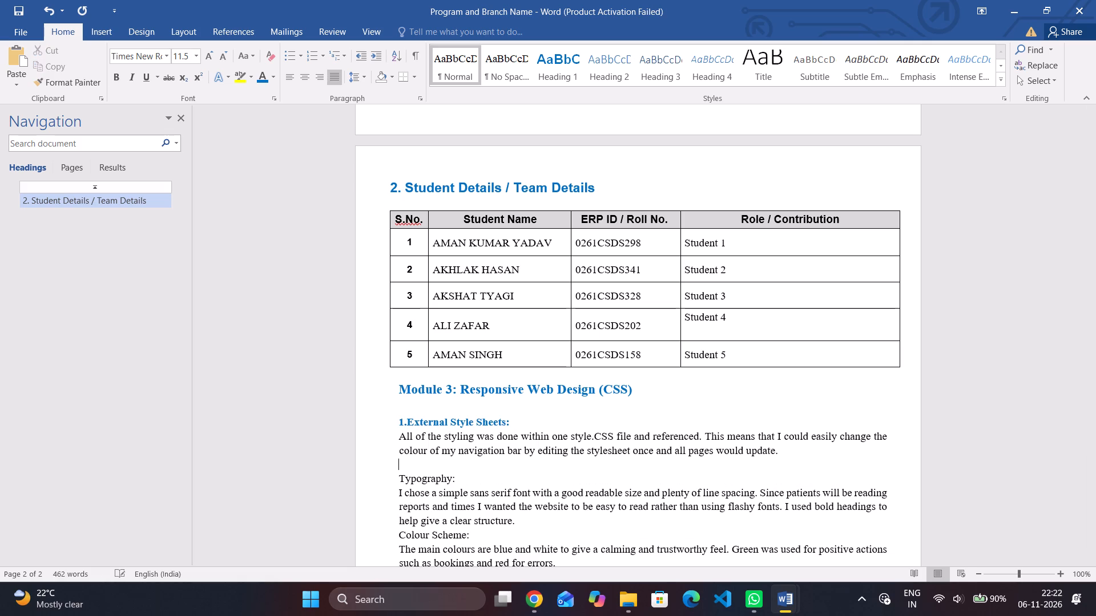
{"action": "left_click", "coordinate": [399, 479]}
{"action": "type", "text": "2."}
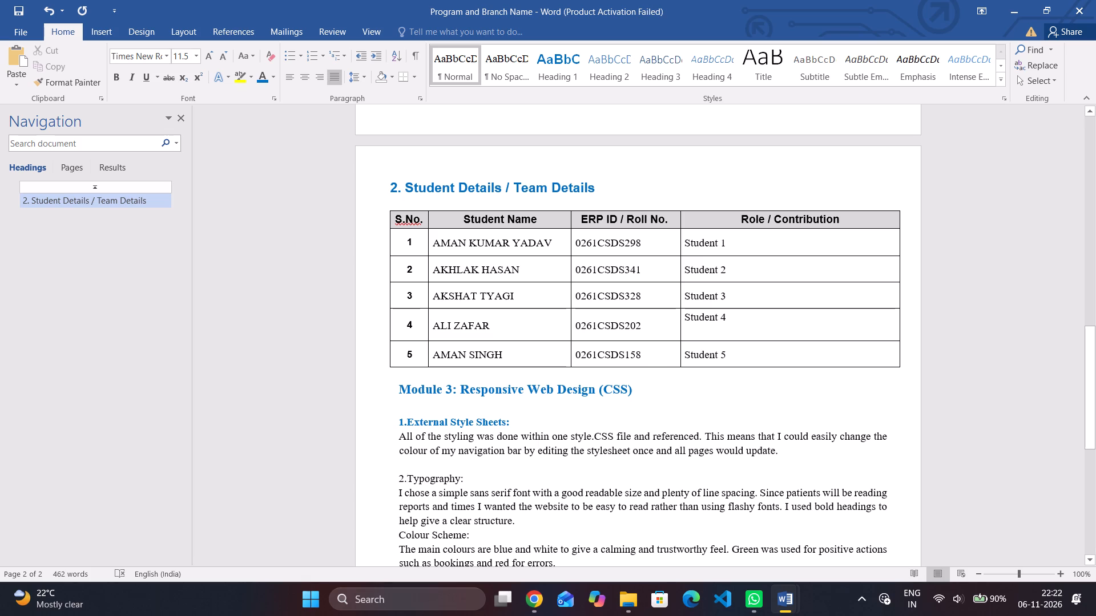
{"action": "left_click_drag", "start_coordinate": [394, 476], "coordinate": [482, 472]}
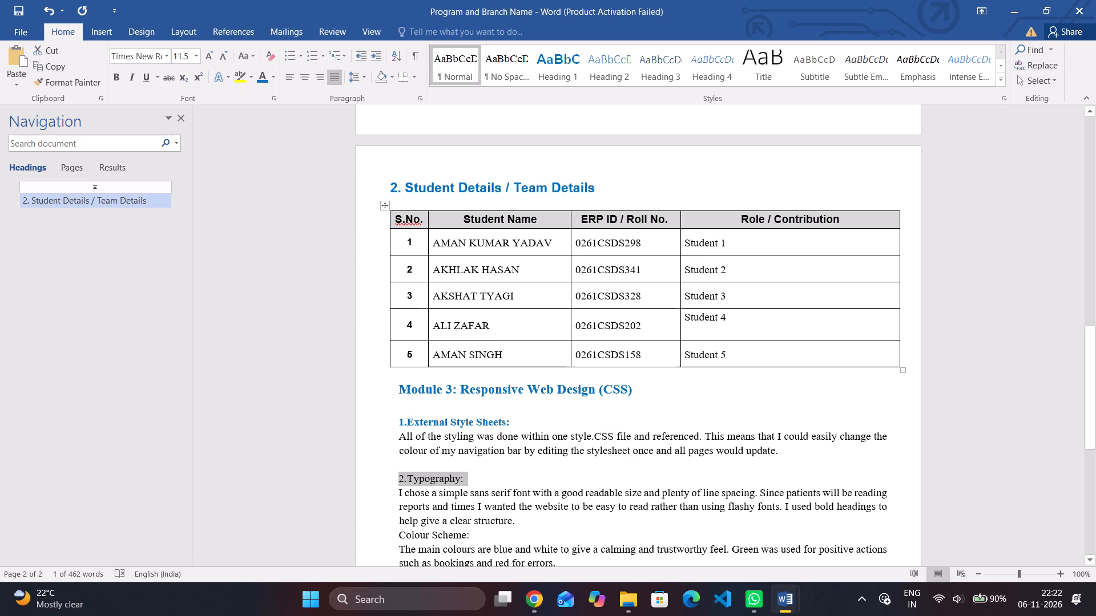
{"action": "left_click", "coordinate": [265, 81]}
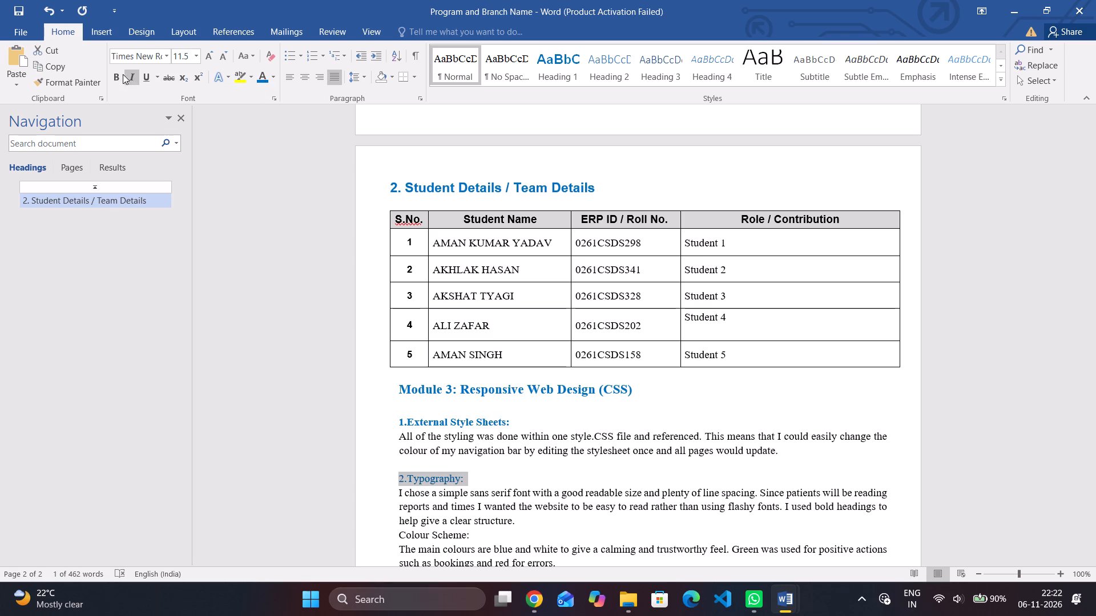
{"action": "left_click", "coordinate": [120, 75]}
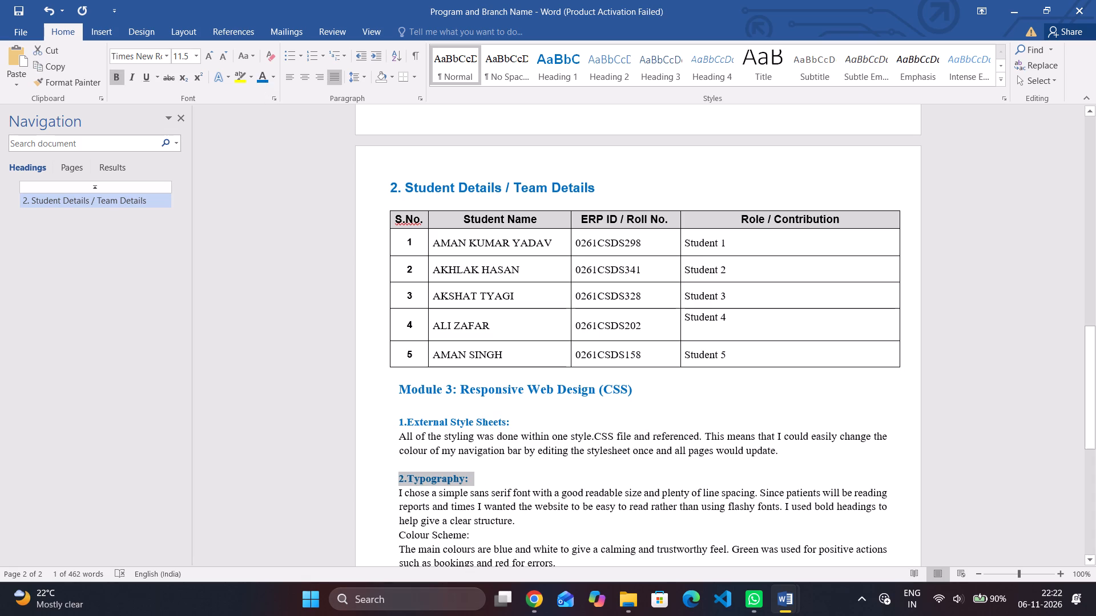
Add a blank line above the Colour Scheme subheading, number it "3." and make it bold and blue.
{"action": "left_click", "coordinate": [521, 522]}
{"action": "key", "text": "Return"}
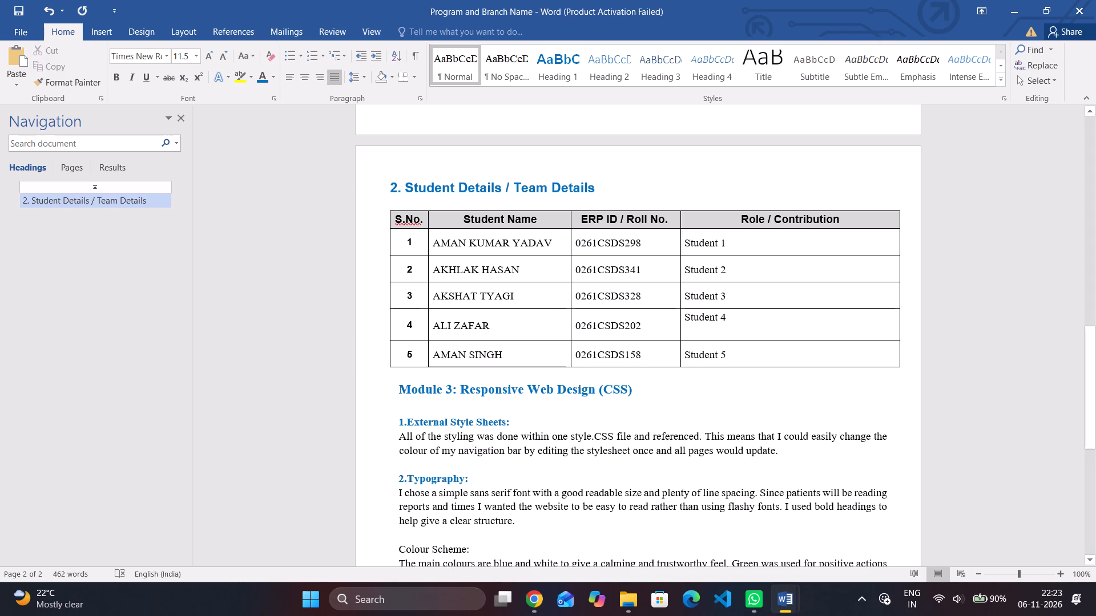
{"action": "left_click", "coordinate": [397, 554]}
{"action": "type", "text": "3."}
{"action": "left_click", "coordinate": [541, 615]}
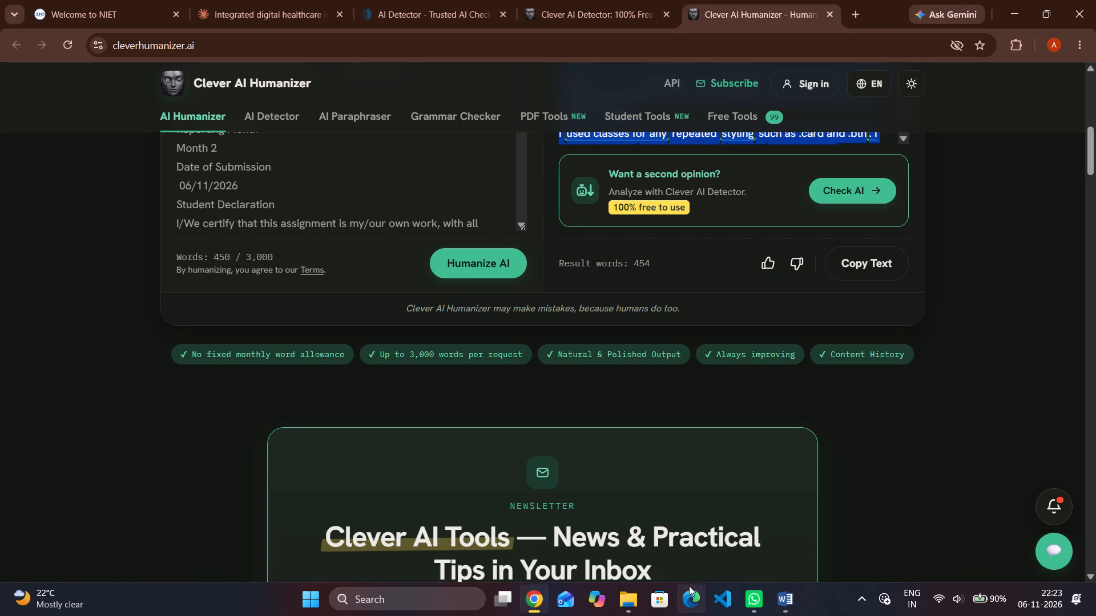
{"action": "left_click", "coordinate": [784, 610]}
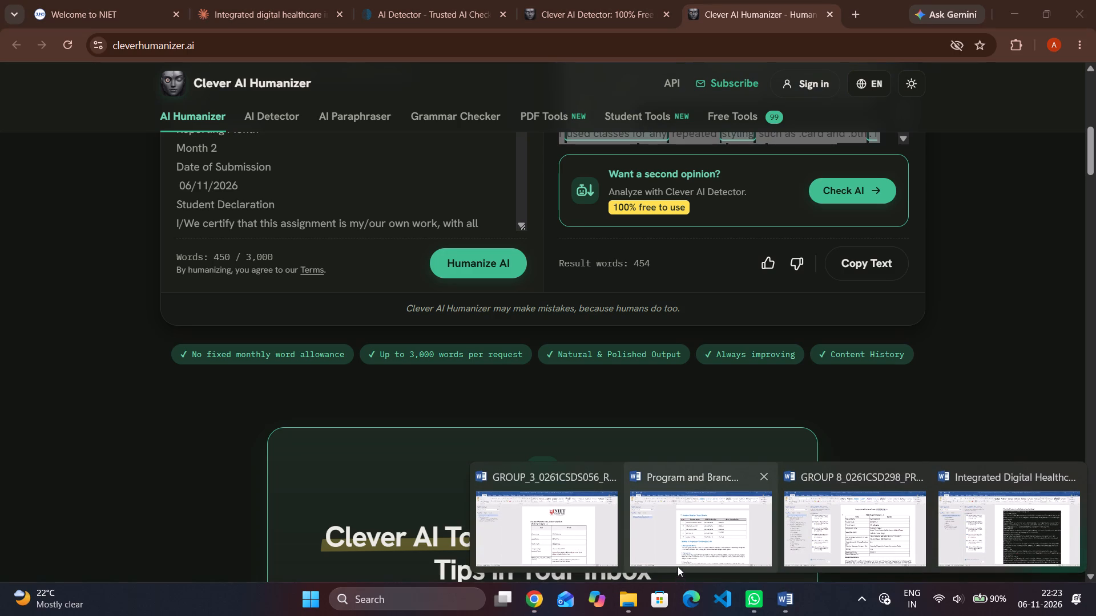
{"action": "left_click", "coordinate": [695, 546]}
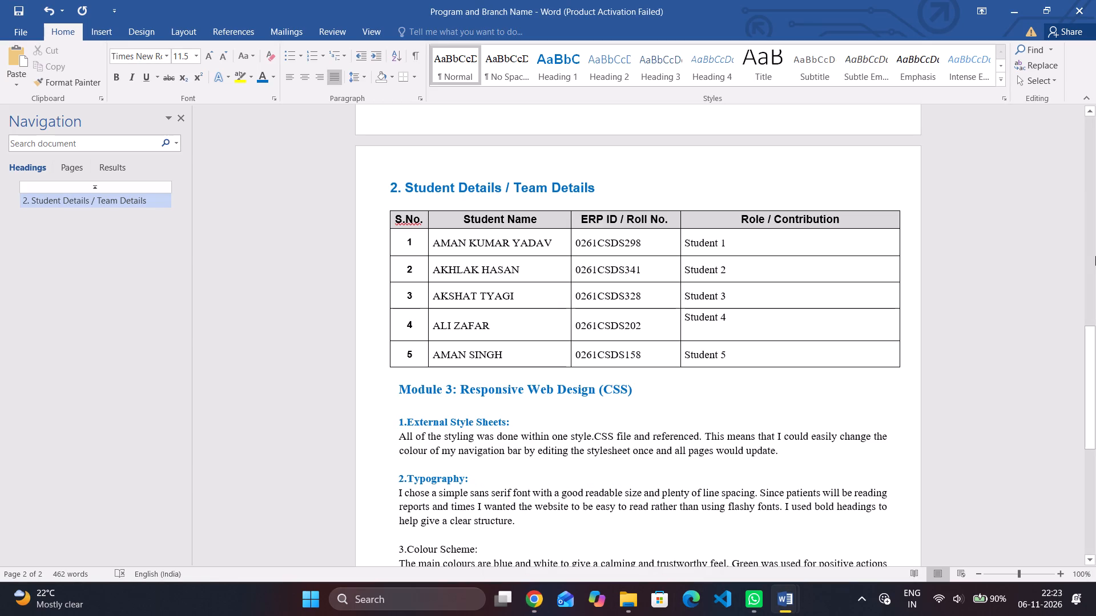
{"action": "left_click_drag", "start_coordinate": [1095, 351], "coordinate": [1089, 417]}
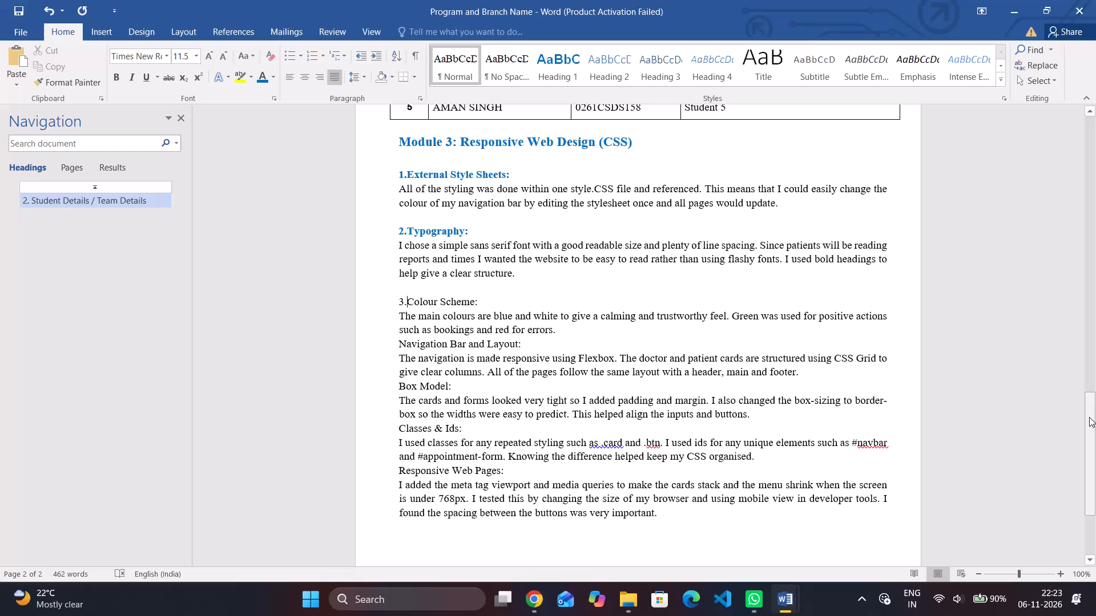
{"action": "left_click_drag", "start_coordinate": [398, 301], "coordinate": [416, 302]}
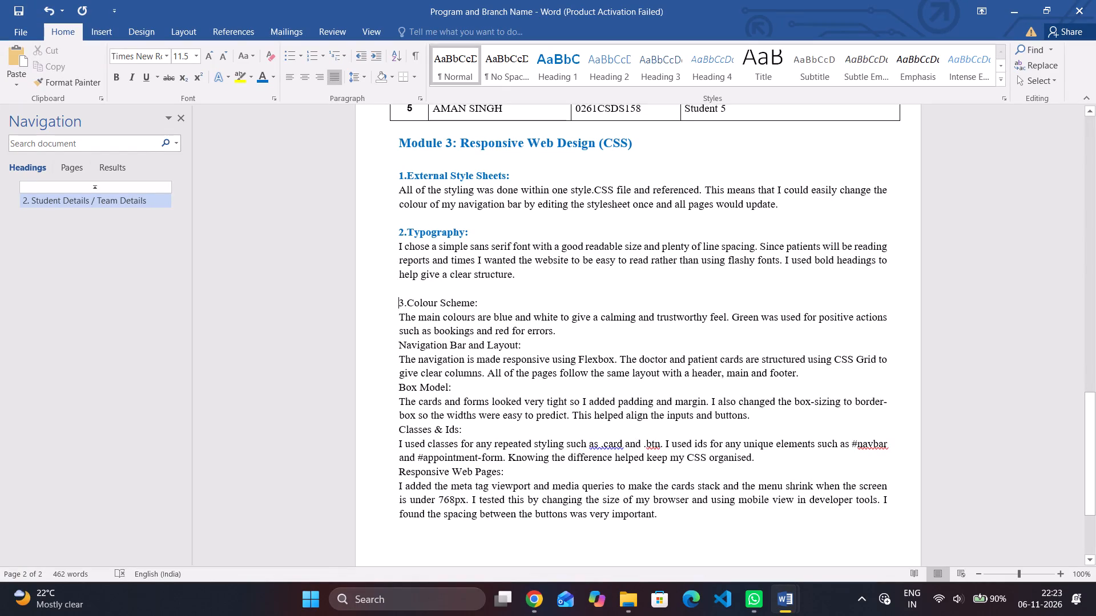
{"action": "left_click_drag", "start_coordinate": [416, 302], "coordinate": [468, 299]}
{"action": "left_click", "coordinate": [468, 299]}
{"action": "left_click_drag", "start_coordinate": [486, 299], "coordinate": [428, 298]}
{"action": "left_click_drag", "start_coordinate": [428, 298], "coordinate": [390, 298]}
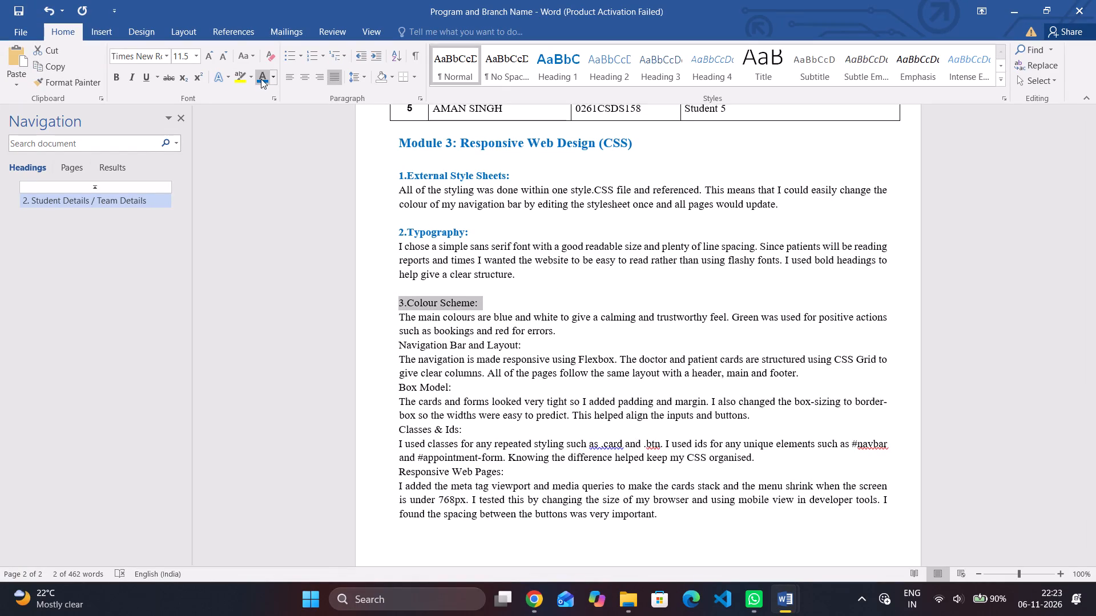
{"action": "left_click", "coordinate": [261, 79]}
{"action": "left_click", "coordinate": [123, 78]}
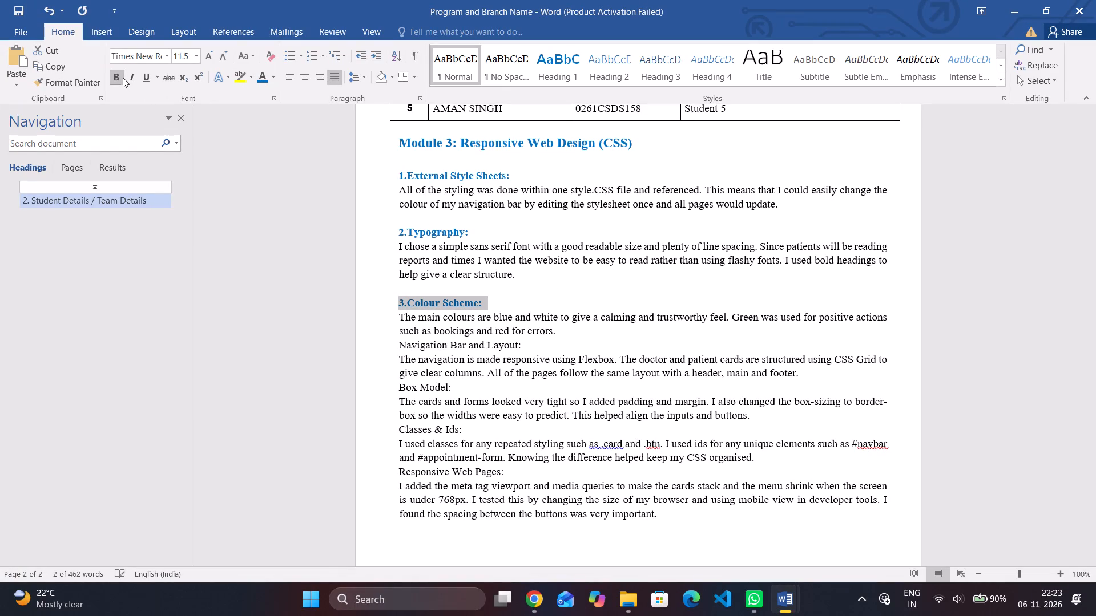
Add a blank line above the Navigation Bar and Layout subheading, number it "4." and make it bold and blue.
{"action": "left_click", "coordinate": [566, 332]}
{"action": "key", "text": "Return"}
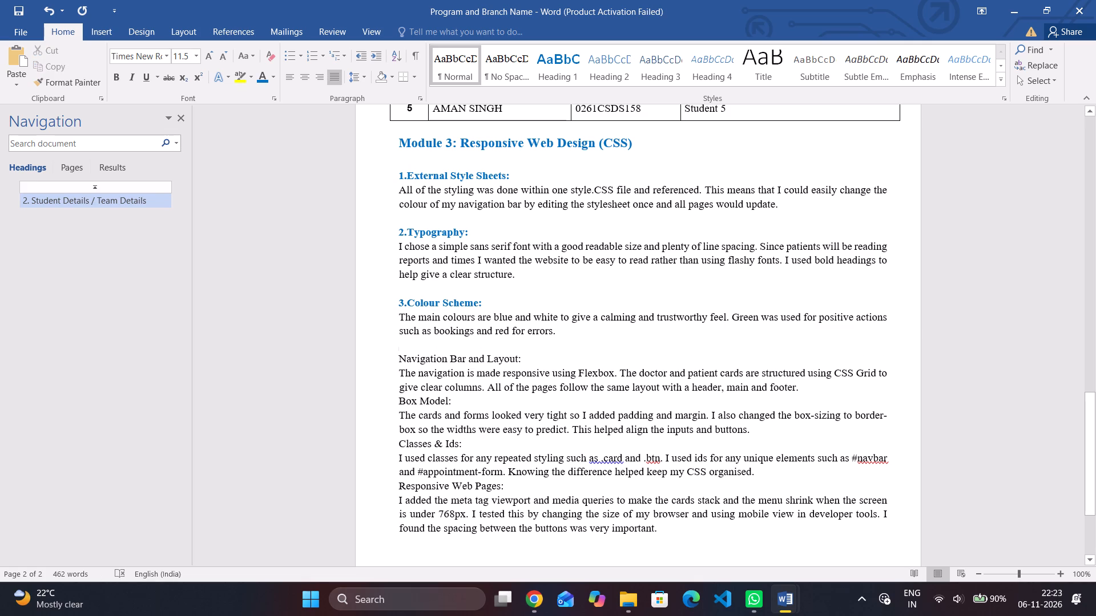
{"action": "left_click", "coordinate": [401, 359]}
{"action": "type", "text": "4."}
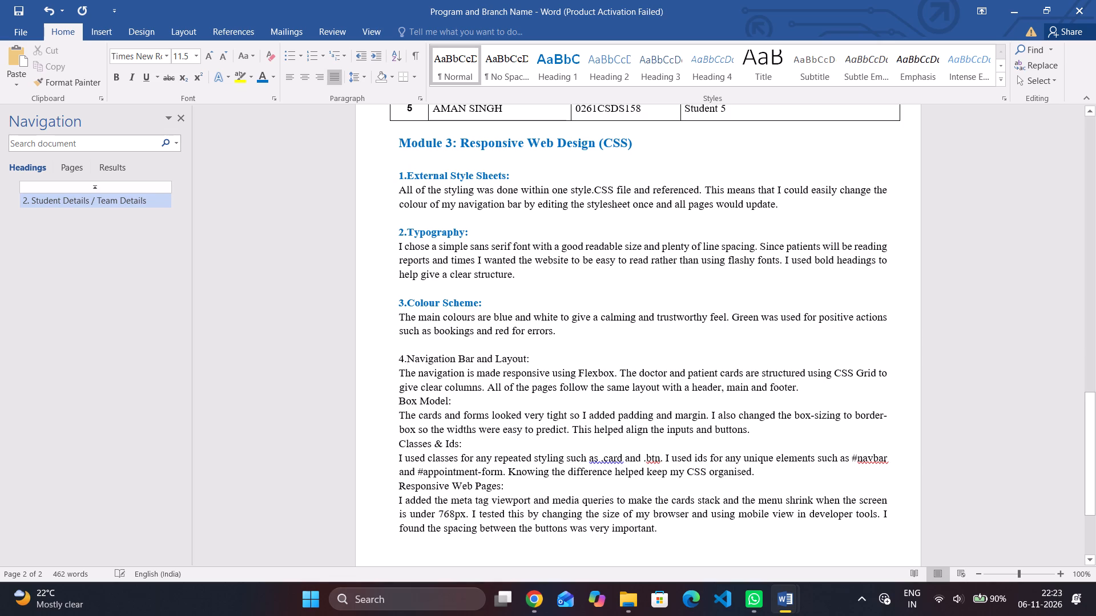
{"action": "left_click_drag", "start_coordinate": [399, 360], "coordinate": [533, 359]}
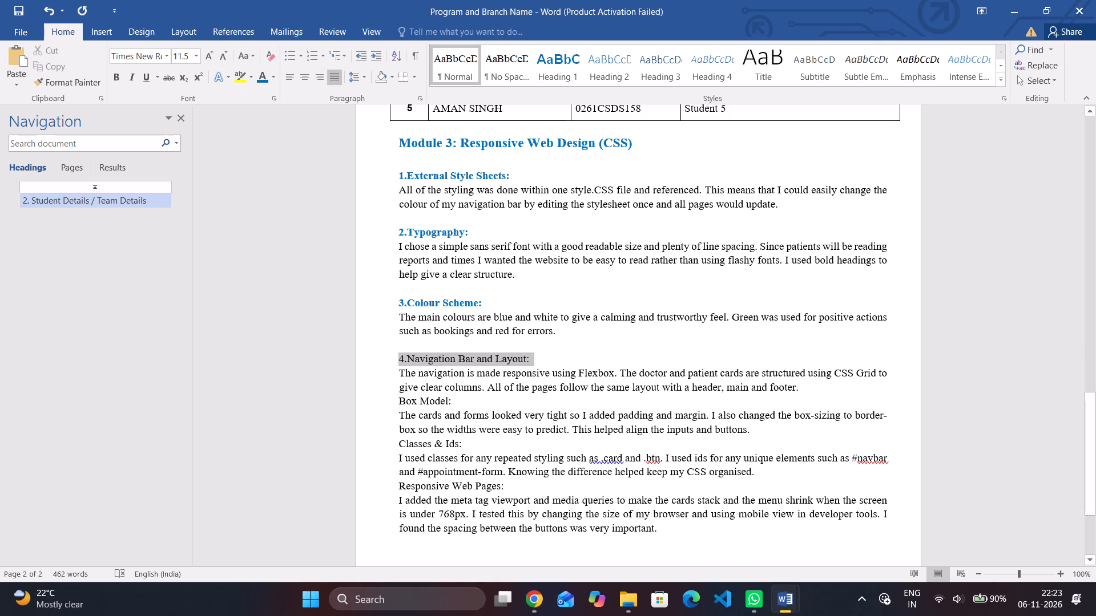
{"action": "left_click_drag", "start_coordinate": [533, 359], "coordinate": [533, 359]}
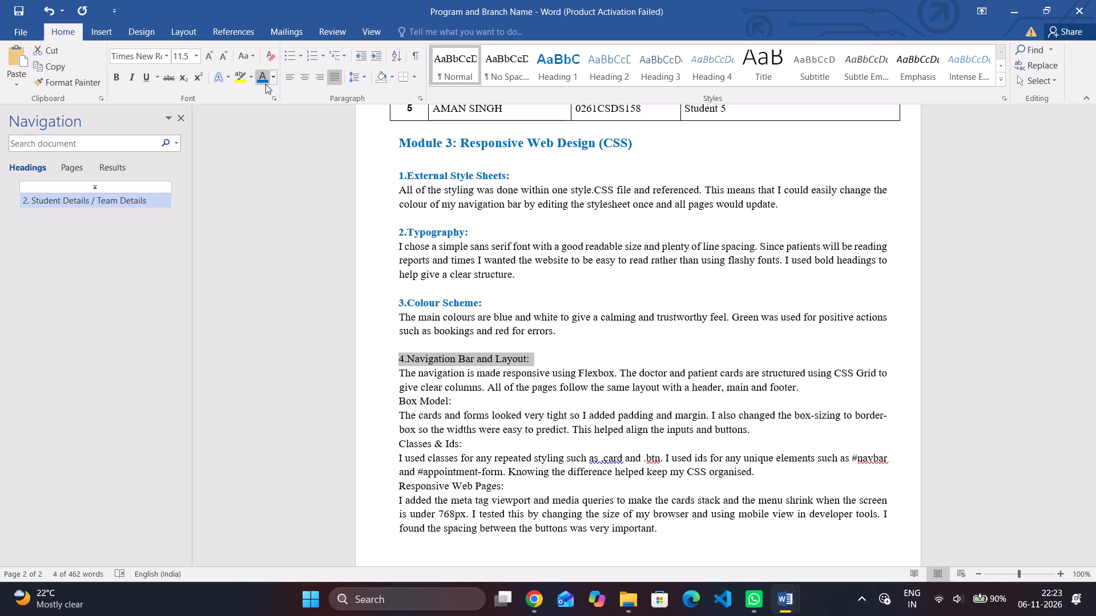
{"action": "left_click", "coordinate": [265, 84]}
{"action": "left_click", "coordinate": [114, 82]}
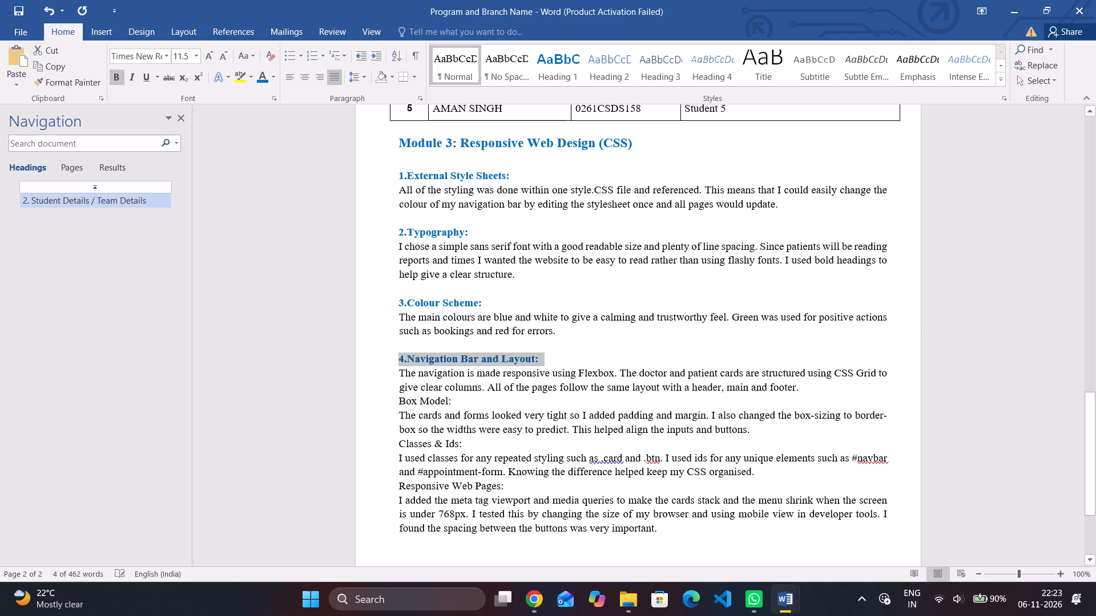
{"action": "left_click", "coordinate": [551, 350]}
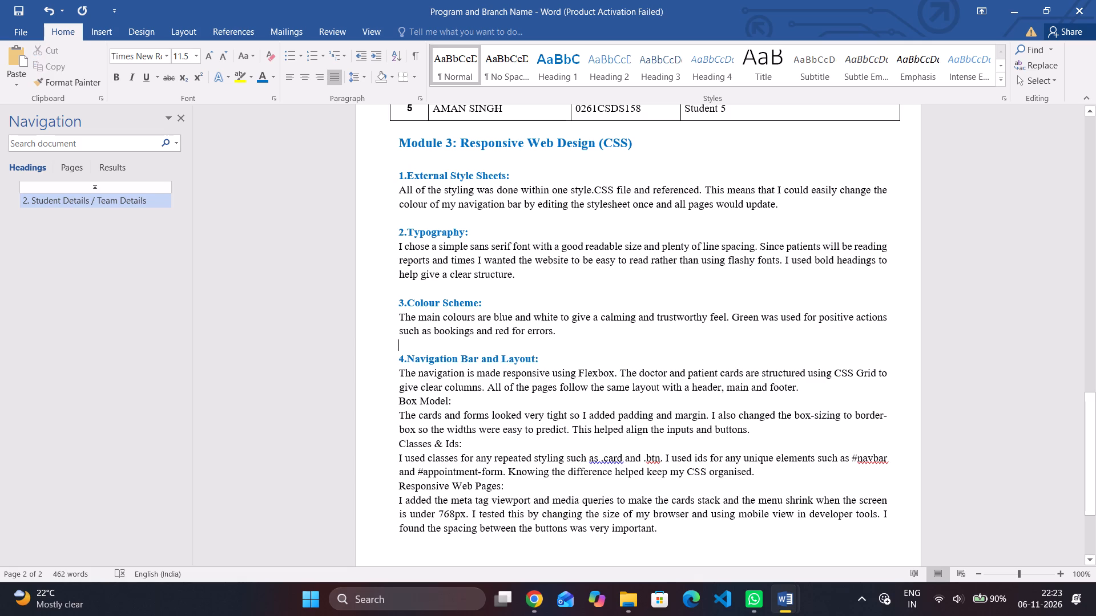
{"action": "left_click", "coordinate": [555, 365]}
Add a blank line above the Box Model subheading, number it "5." and make it bold and blue.
{"action": "left_click", "coordinate": [807, 390]}
{"action": "key", "text": "Return"}
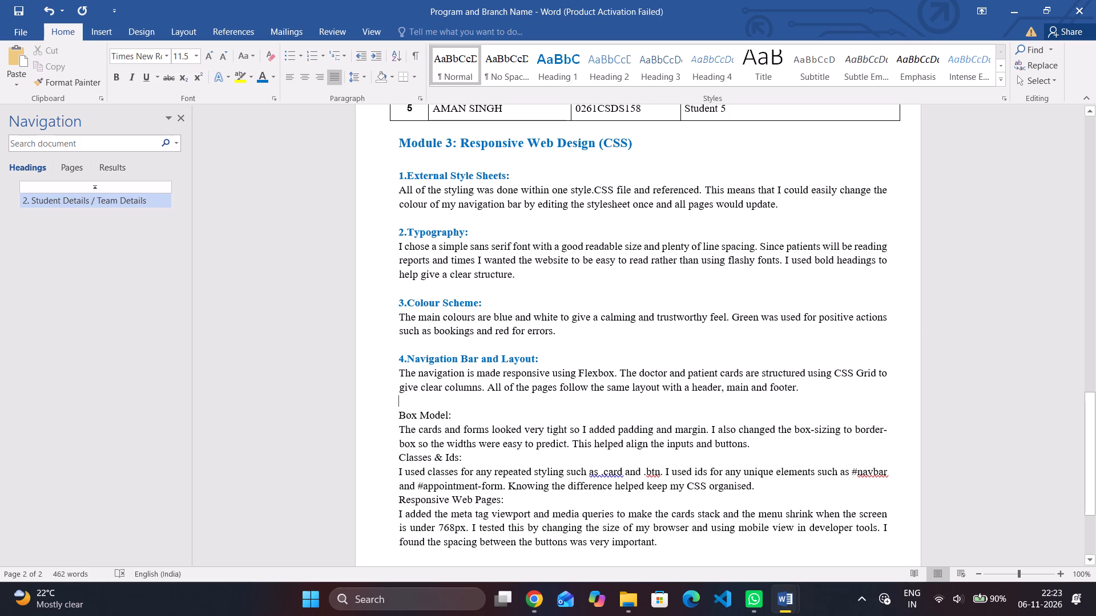
{"action": "left_click", "coordinate": [396, 416]}
{"action": "type", "text": "5."}
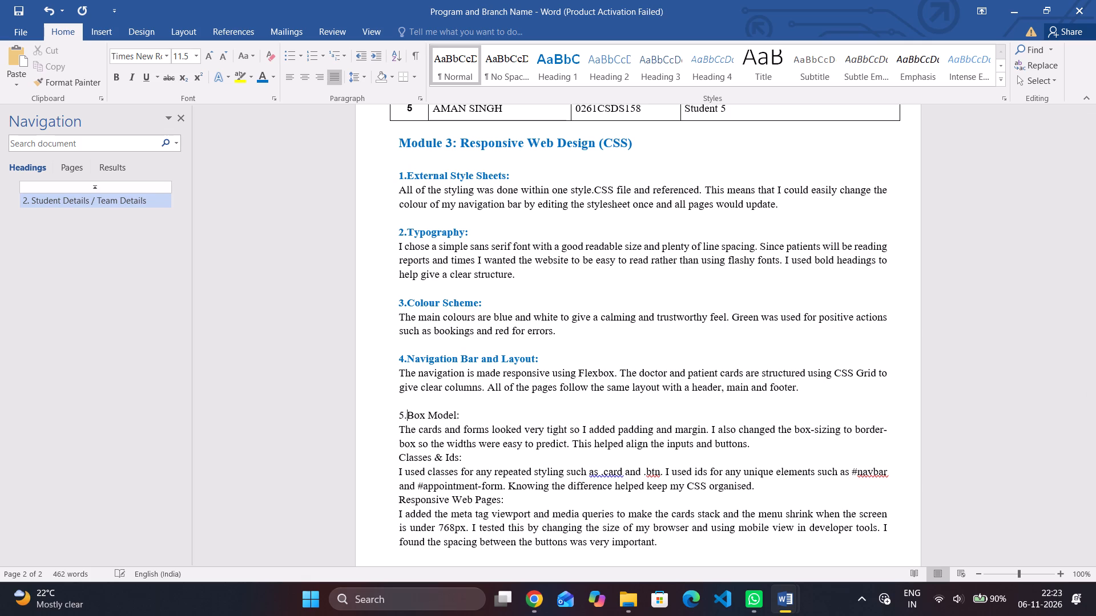
{"action": "left_click_drag", "start_coordinate": [394, 411], "coordinate": [470, 414]}
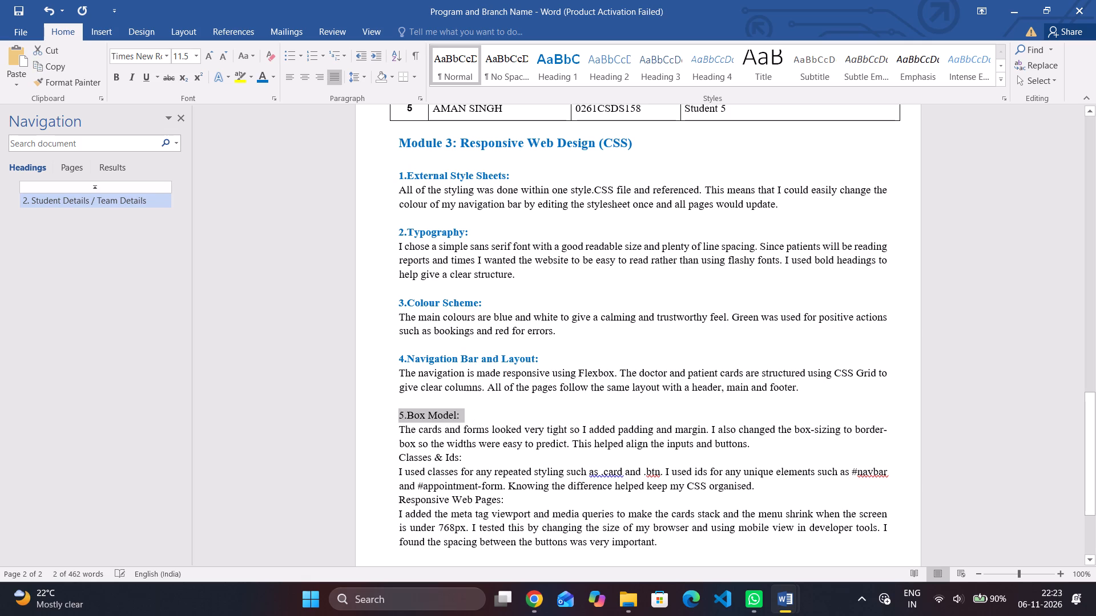
{"action": "left_click", "coordinate": [263, 80]}
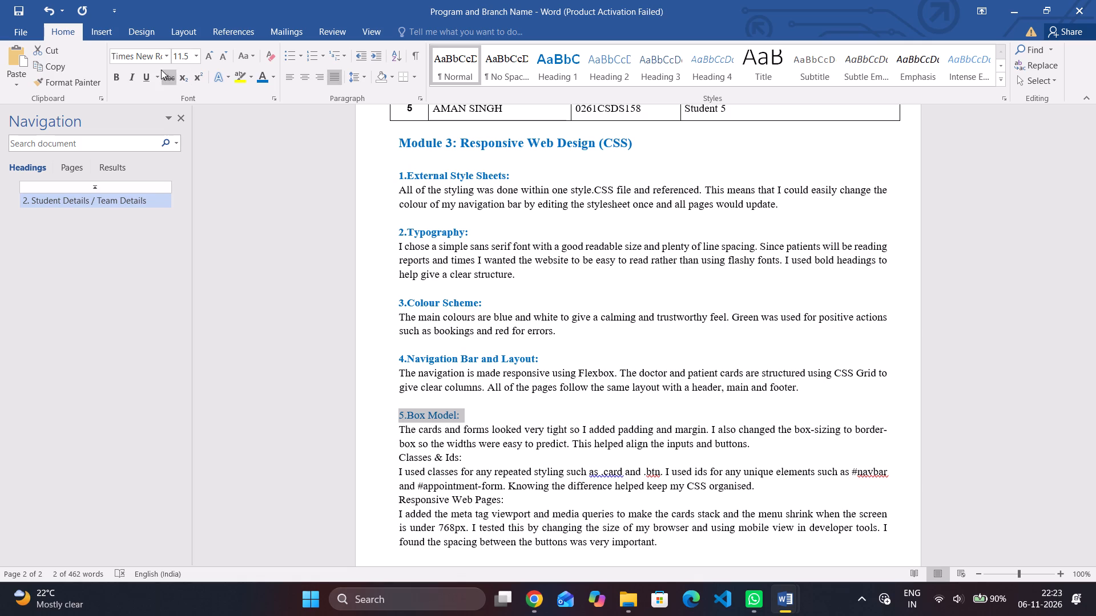
{"action": "left_click", "coordinate": [123, 72]}
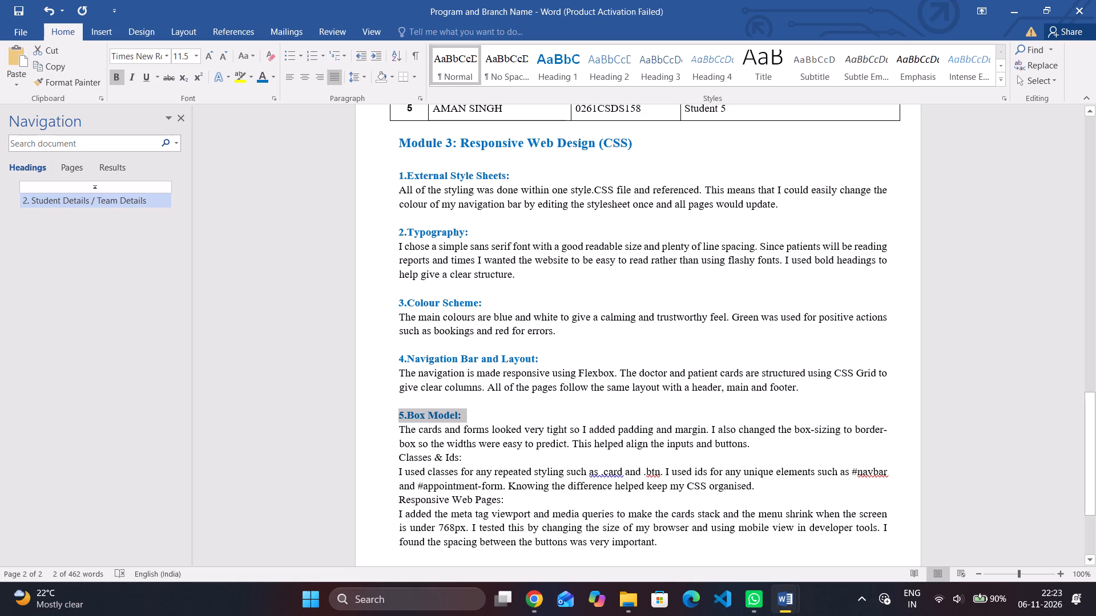
Add a blank line above the Classes & Ids subheading, number it "6." and make it bold and blue.
{"action": "left_click", "coordinate": [762, 447]}
{"action": "key", "text": "Return"}
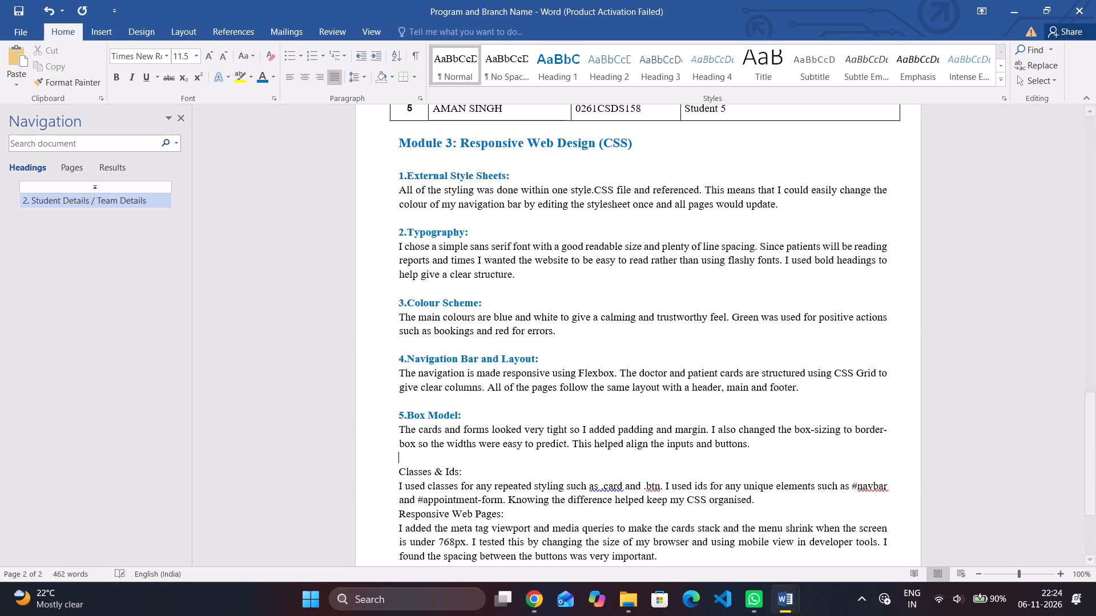
{"action": "left_click", "coordinate": [398, 470]}
{"action": "key", "text": "6"}
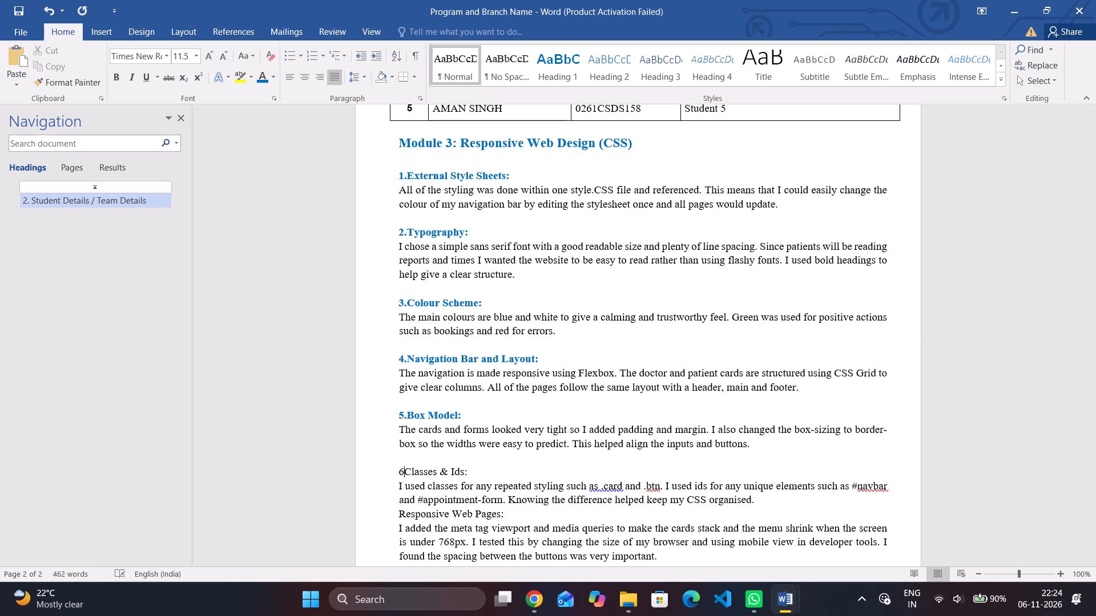
{"action": "key", "text": "period"}
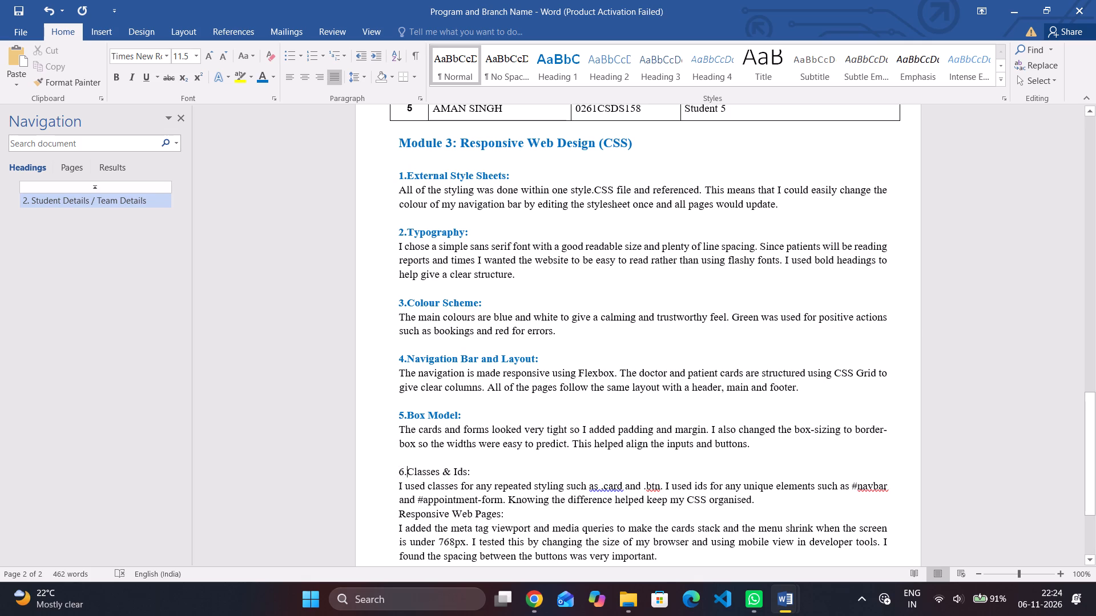
{"action": "left_click_drag", "start_coordinate": [398, 473], "coordinate": [469, 472]}
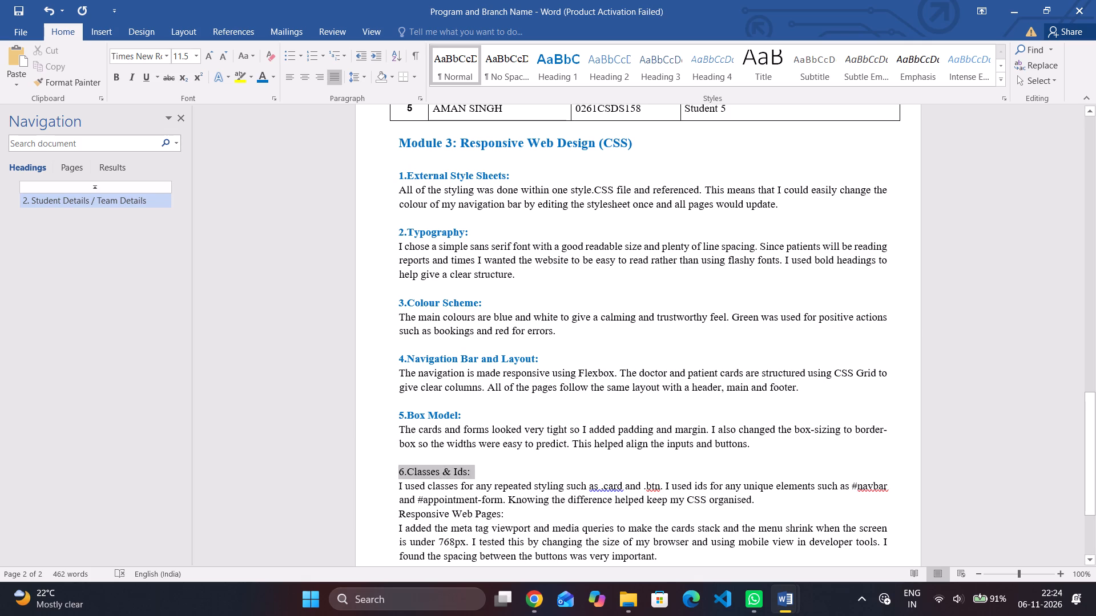
{"action": "left_click_drag", "start_coordinate": [469, 472], "coordinate": [470, 472]}
{"action": "left_click", "coordinate": [259, 80]}
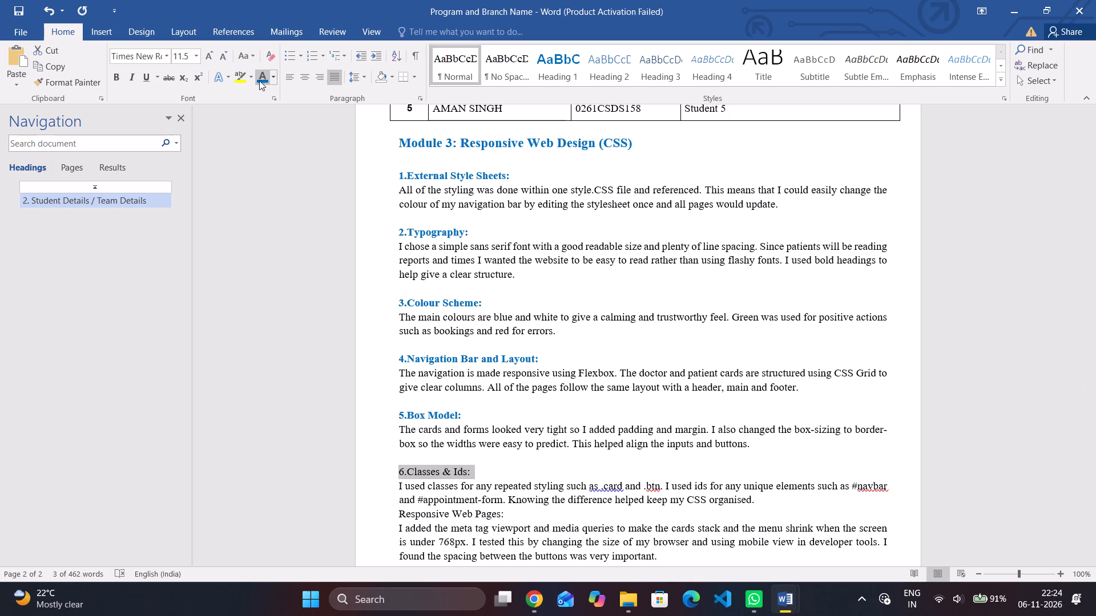
{"action": "left_click", "coordinate": [118, 80]}
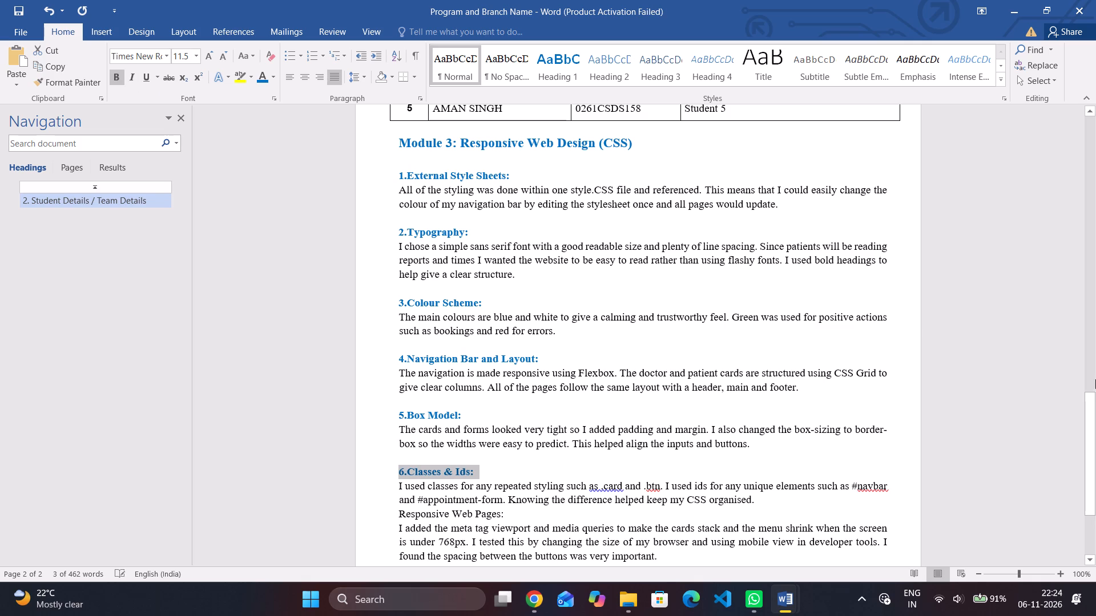
Apply the suggested grammar corrections "as. card" and "and. btn" in the Classes & Ids paragraph and open the spelling suggestions for "btn".
{"action": "left_click_drag", "start_coordinate": [1095, 476], "coordinate": [1095, 573]}
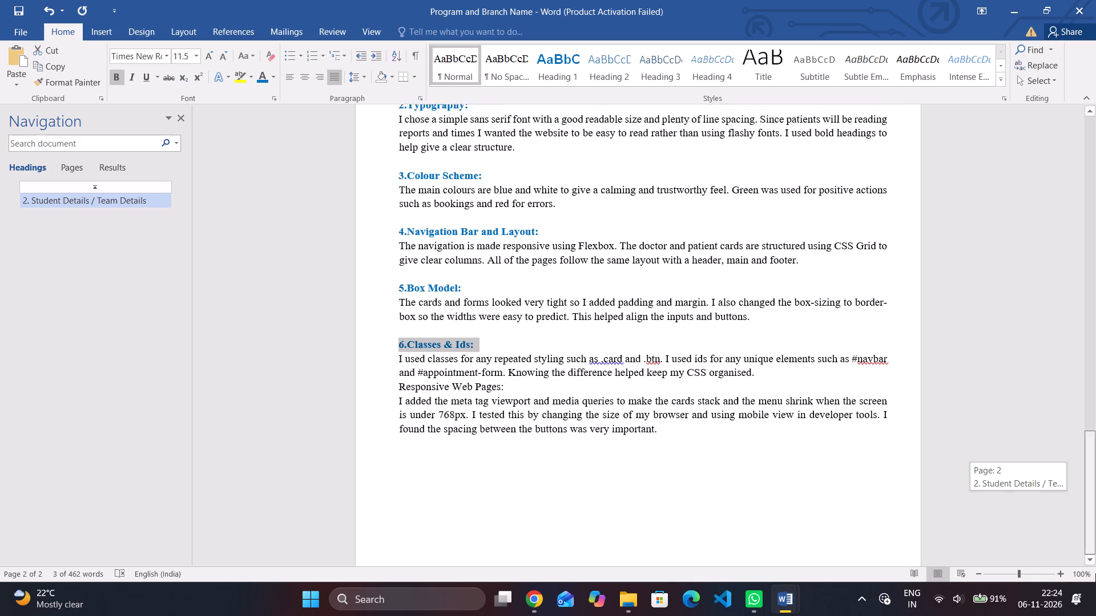
{"action": "left_click_drag", "start_coordinate": [1095, 573], "coordinate": [1095, 596]}
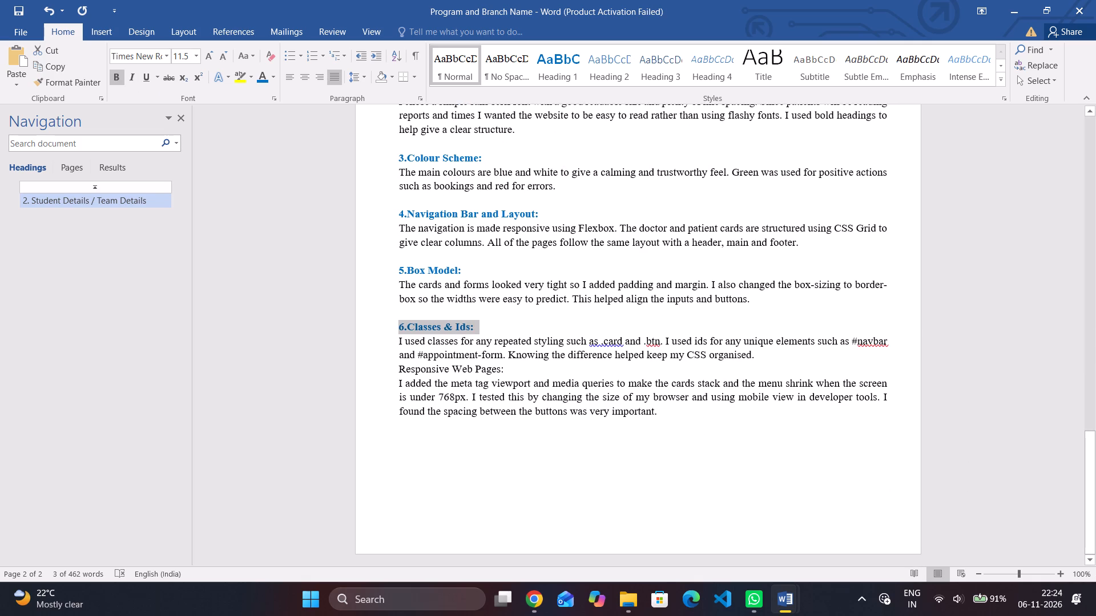
{"action": "left_click", "coordinate": [791, 348]}
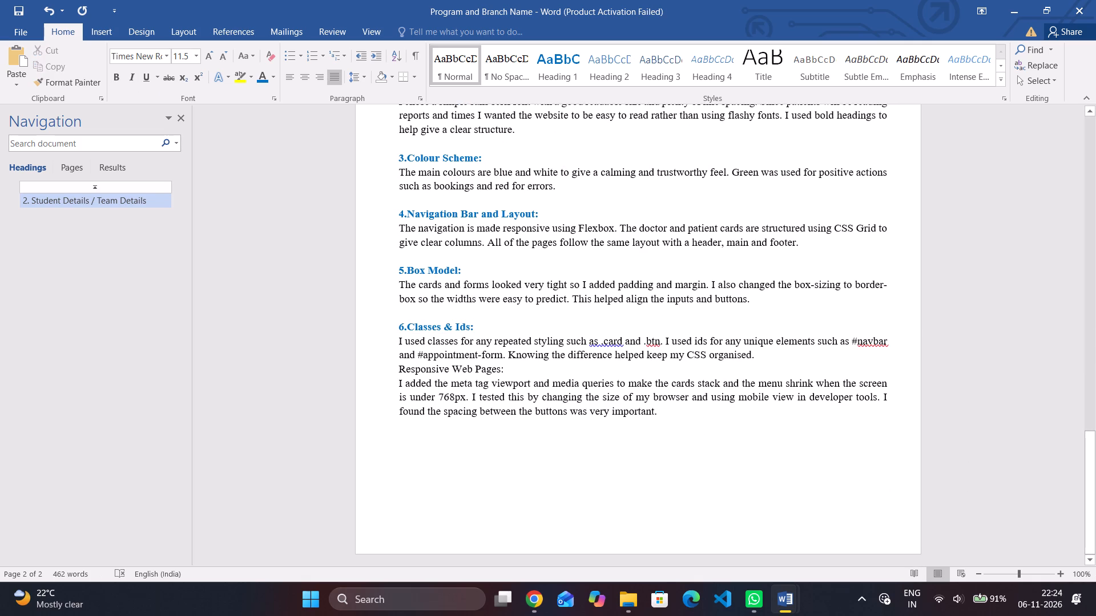
{"action": "right_click", "coordinate": [599, 342]}
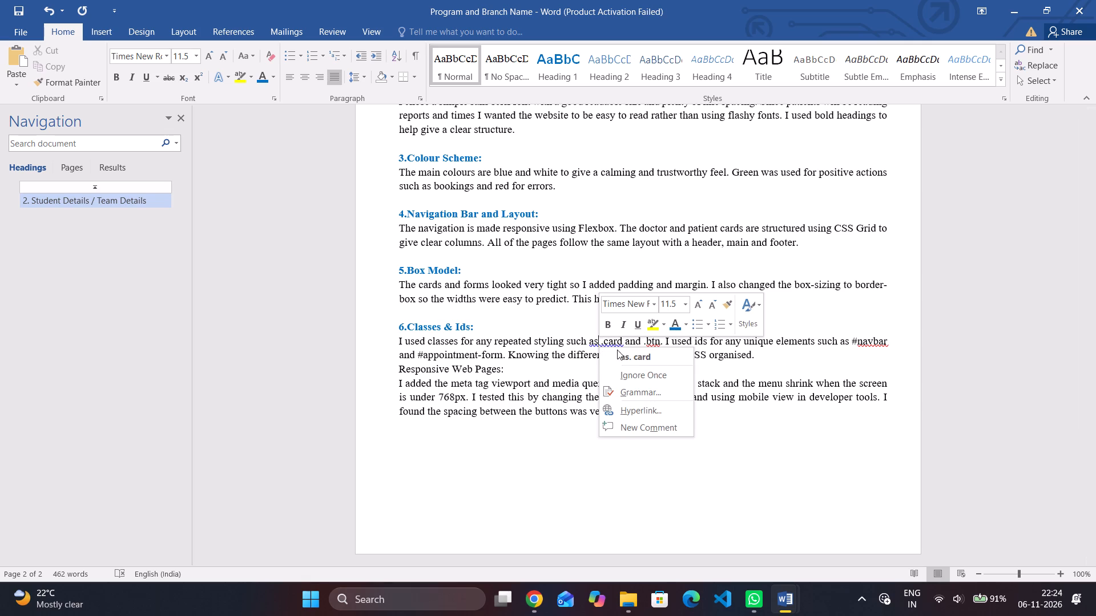
{"action": "left_click", "coordinate": [632, 358]}
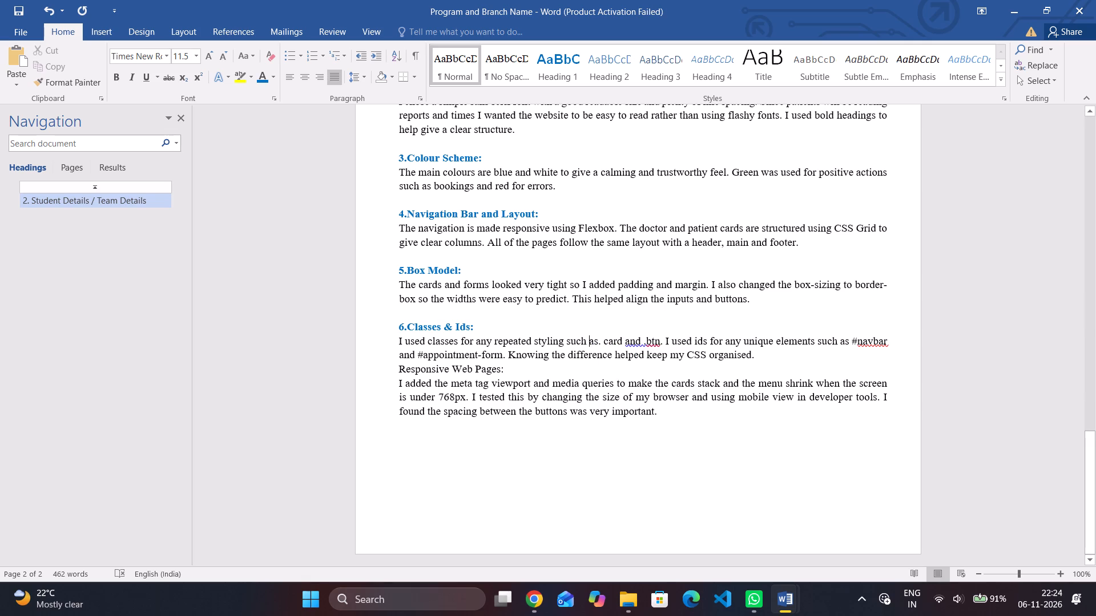
{"action": "right_click", "coordinate": [630, 342]}
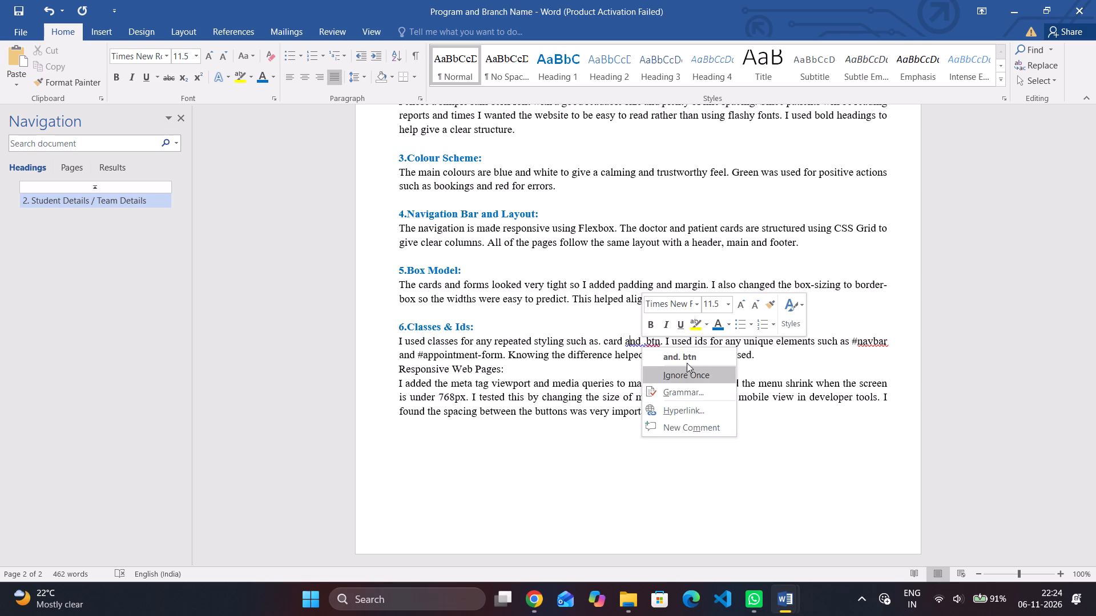
{"action": "left_click", "coordinate": [686, 359]}
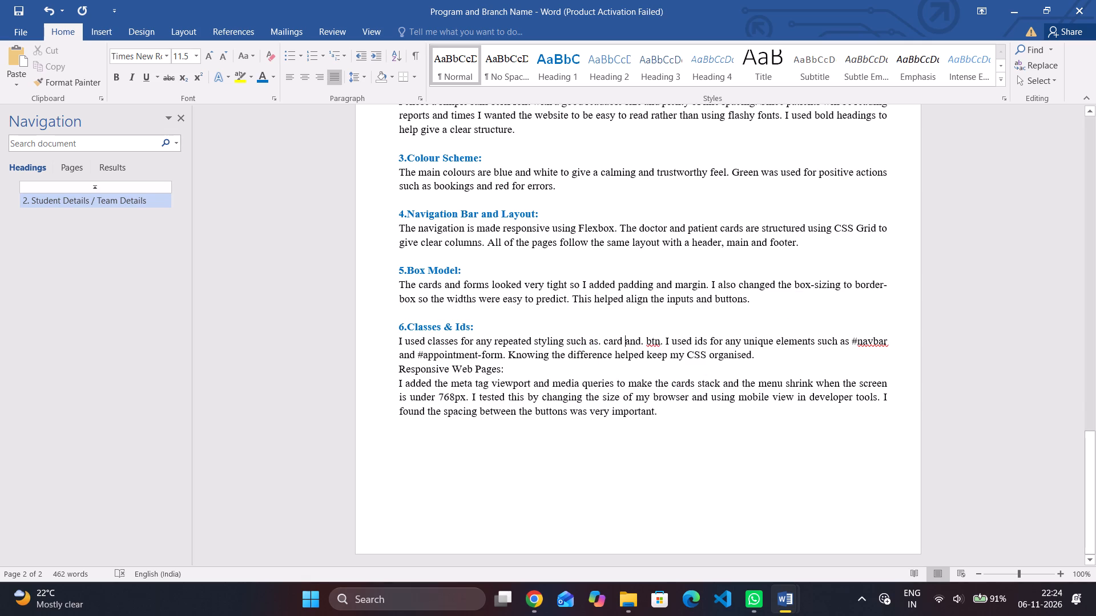
{"action": "right_click", "coordinate": [659, 342]}
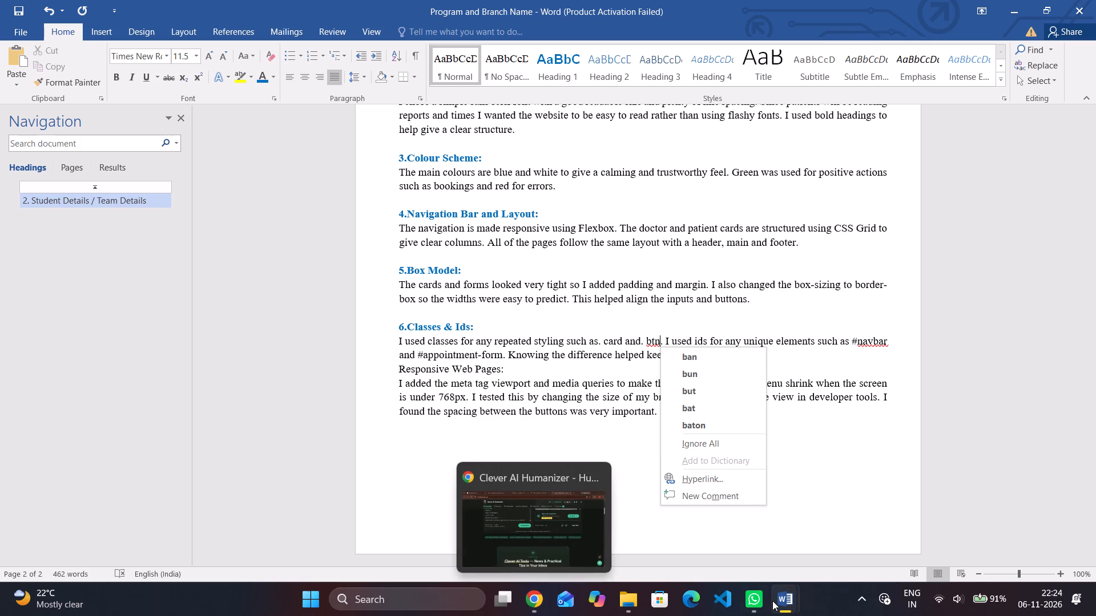
In the Integrated Digital Healthcare Information System document, undo the last edits back to the original Module 3 text and review its CSS sections.
{"action": "left_click", "coordinate": [987, 541]}
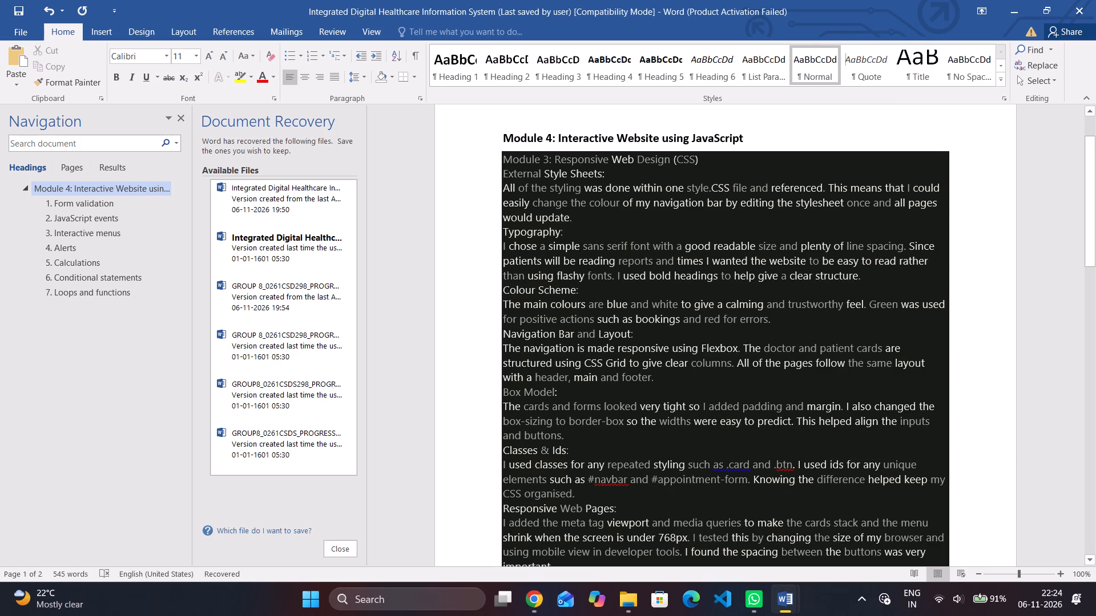
{"action": "key", "text": "ctrl+z"}
{"action": "key", "text": "ctrl+z"}
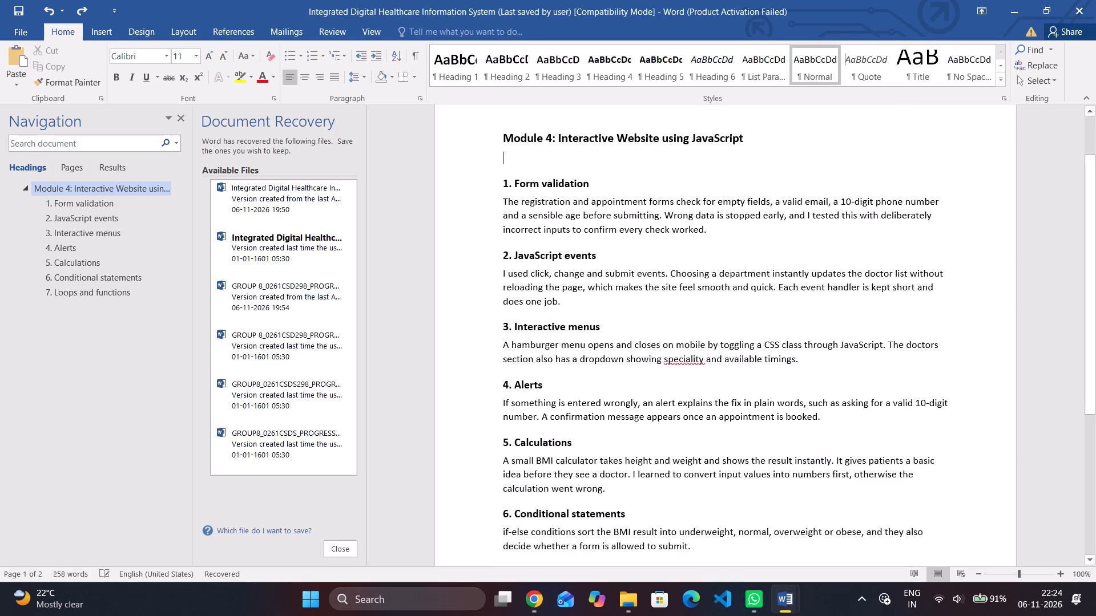
{"action": "key", "text": "ctrl+z"}
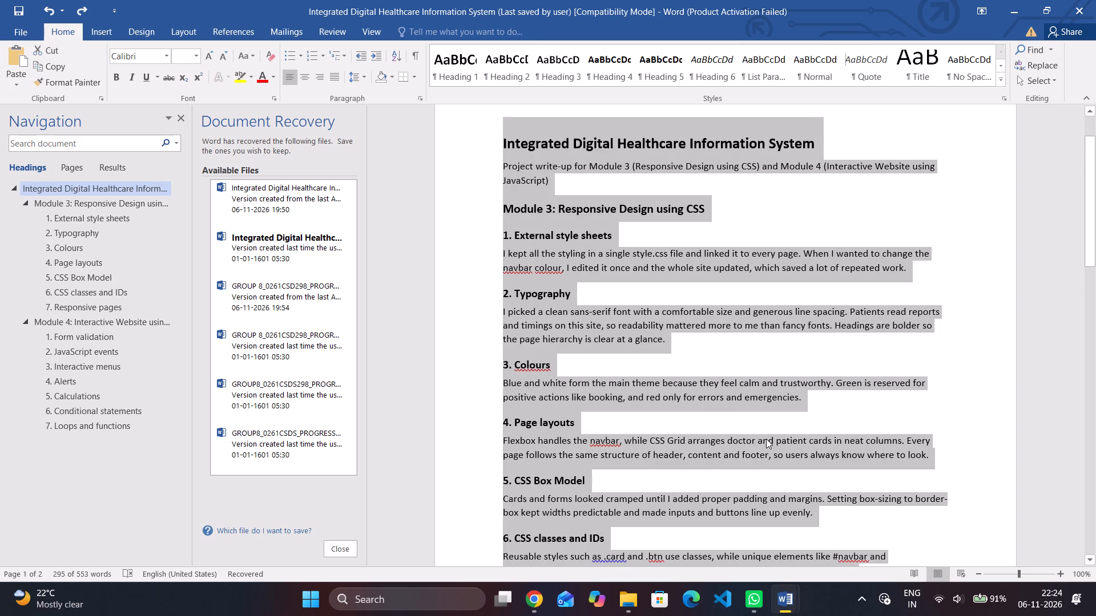
{"action": "left_click_drag", "start_coordinate": [1095, 229], "coordinate": [1094, 256]}
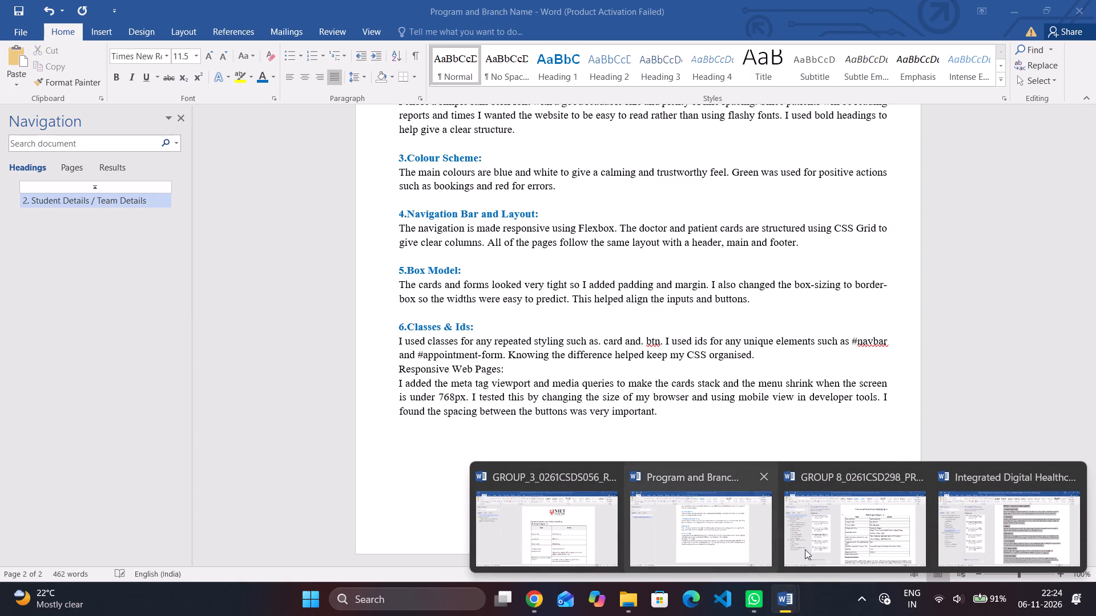
{"action": "left_click", "coordinate": [966, 541]}
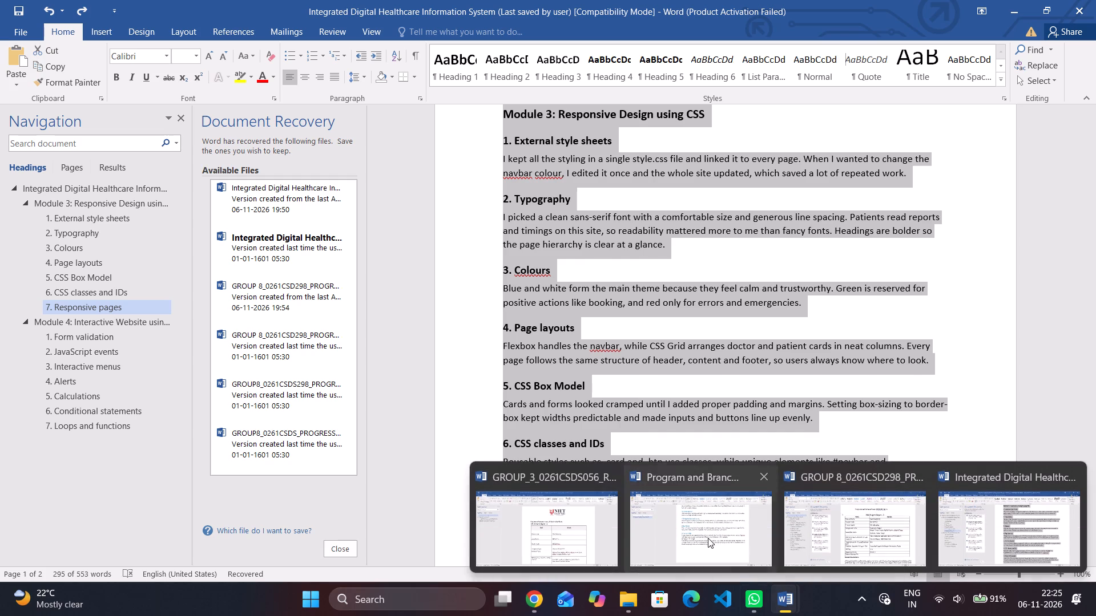
Back in the Program and Branch Name document, change "and. btn" to "and .btn" in the Classes & Ids paragraph.
{"action": "left_click", "coordinate": [705, 531]}
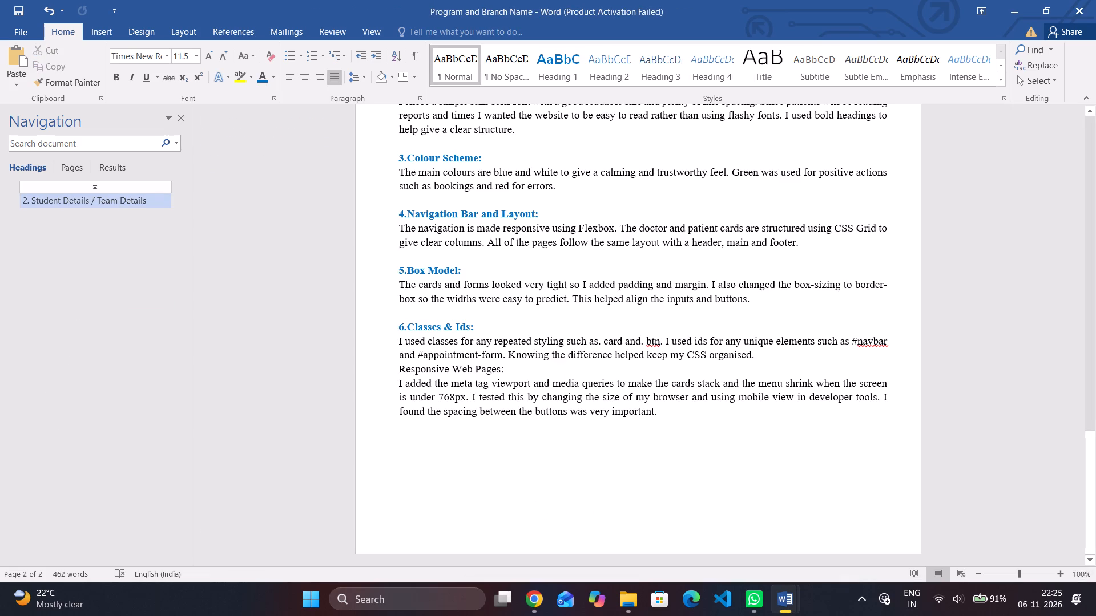
{"action": "left_click", "coordinate": [642, 341]}
{"action": "key", "text": "BackSpace"}
{"action": "key", "text": "Right"}
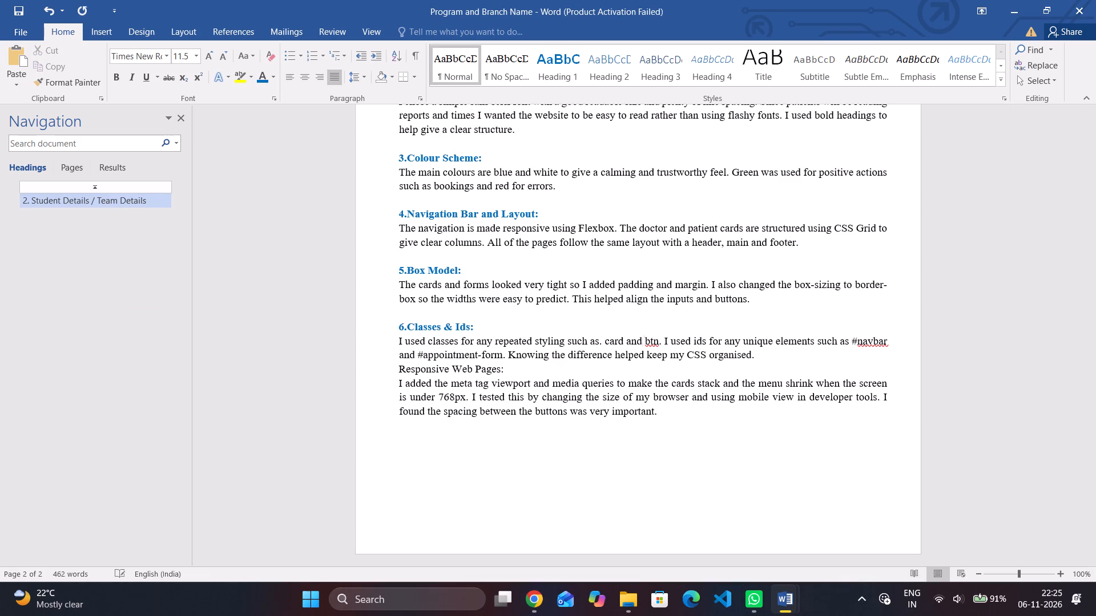
{"action": "key", "text": "period"}
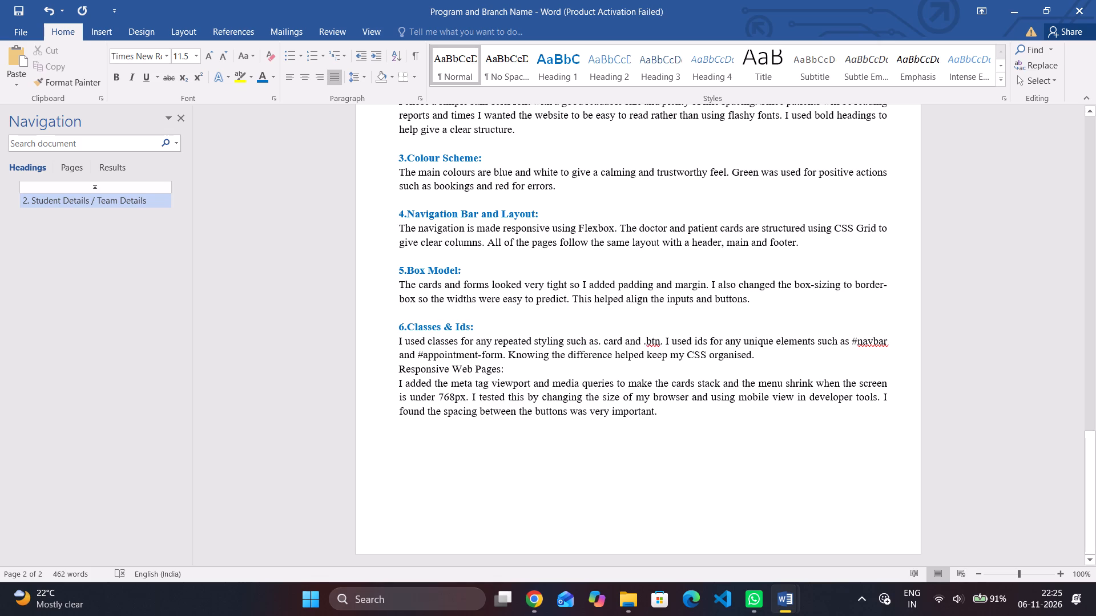
Add a blank line above the Responsive Web Pages subheading, number it "7." and make it bold and blue.
{"action": "left_click", "coordinate": [763, 355]}
{"action": "key", "text": "Return"}
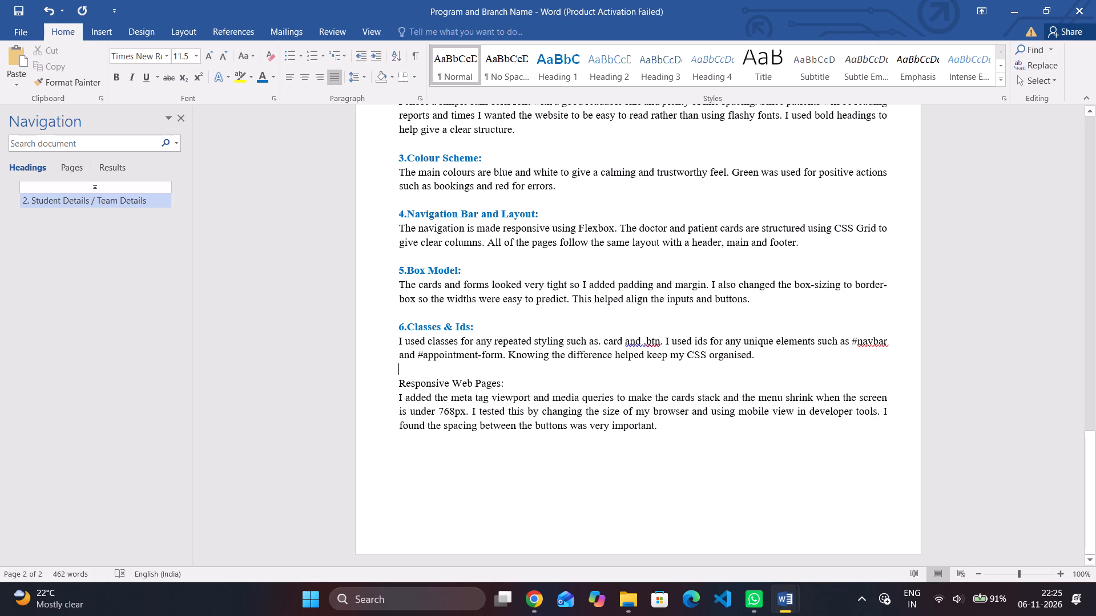
{"action": "left_click", "coordinate": [401, 383]}
{"action": "type", "text": "7."}
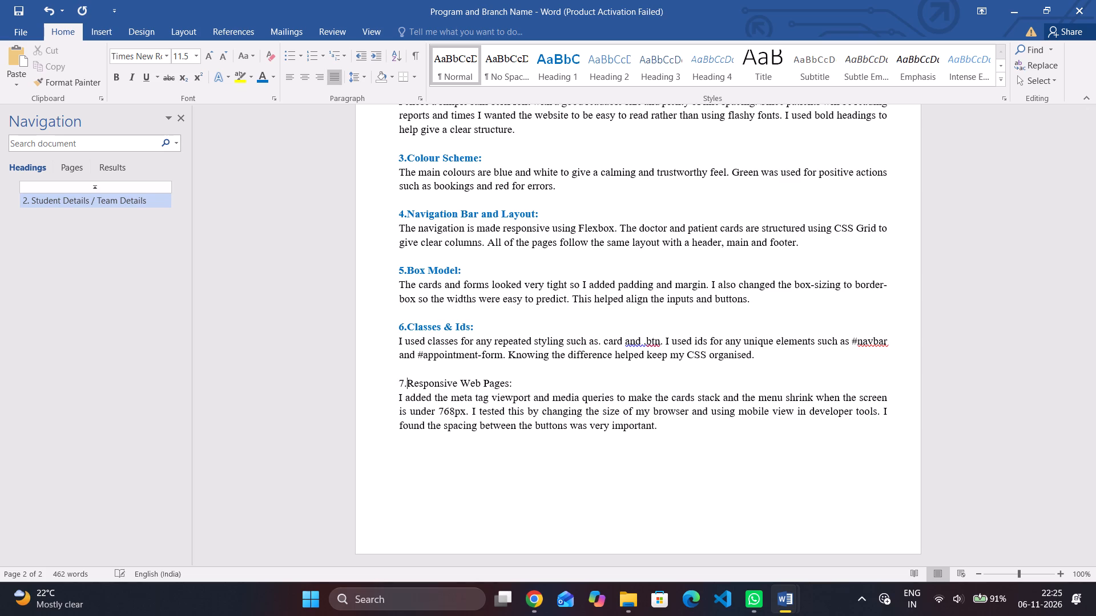
{"action": "left_click_drag", "start_coordinate": [394, 385], "coordinate": [492, 378]}
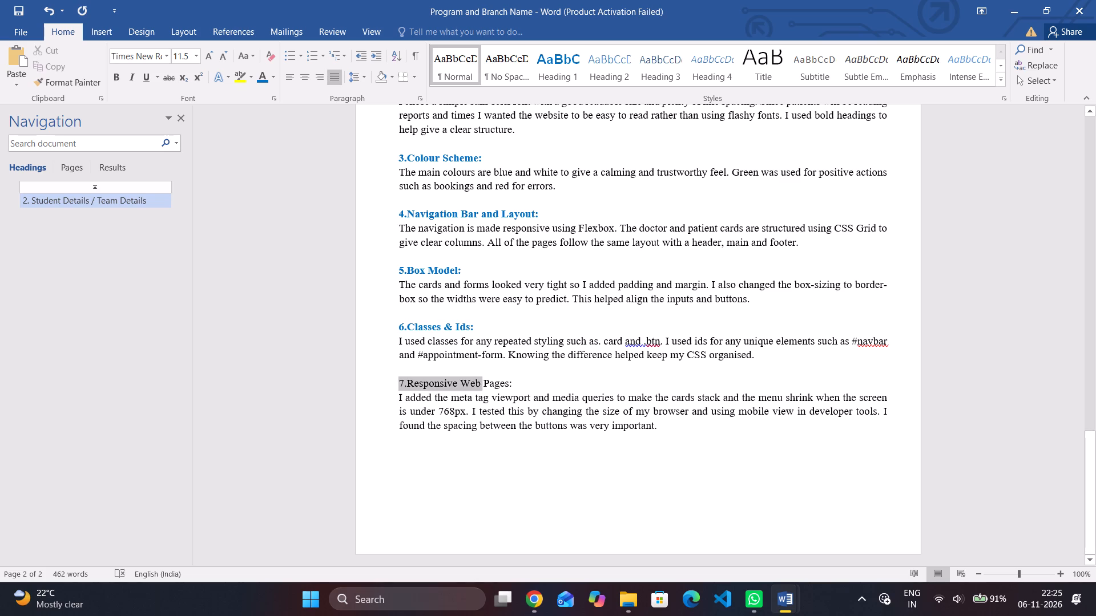
{"action": "left_click_drag", "start_coordinate": [492, 378], "coordinate": [517, 384]}
{"action": "left_click", "coordinate": [260, 76]}
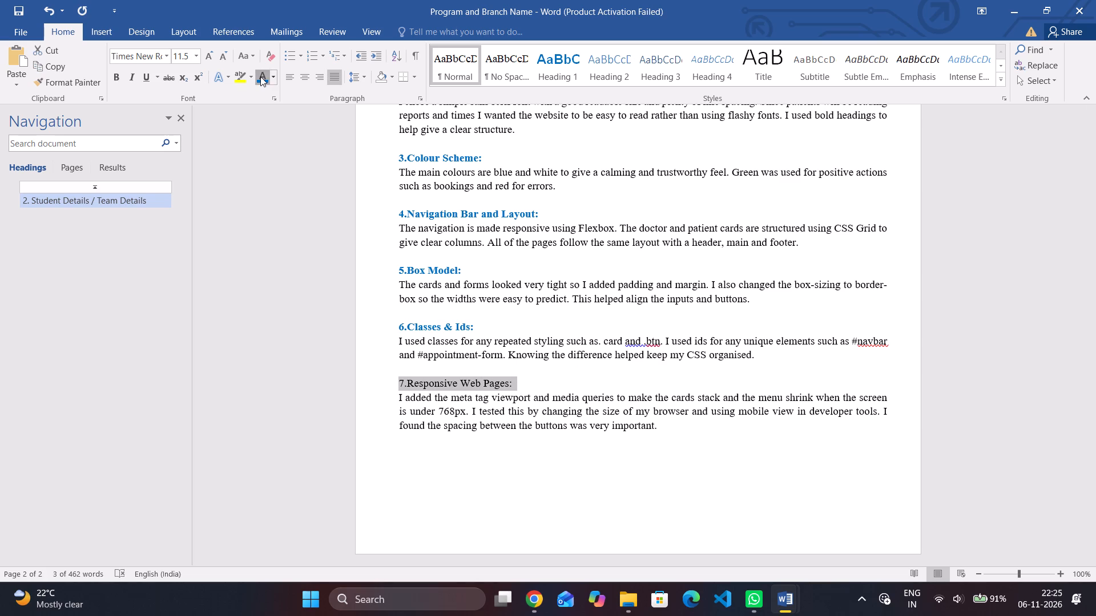
{"action": "left_click", "coordinate": [120, 79]}
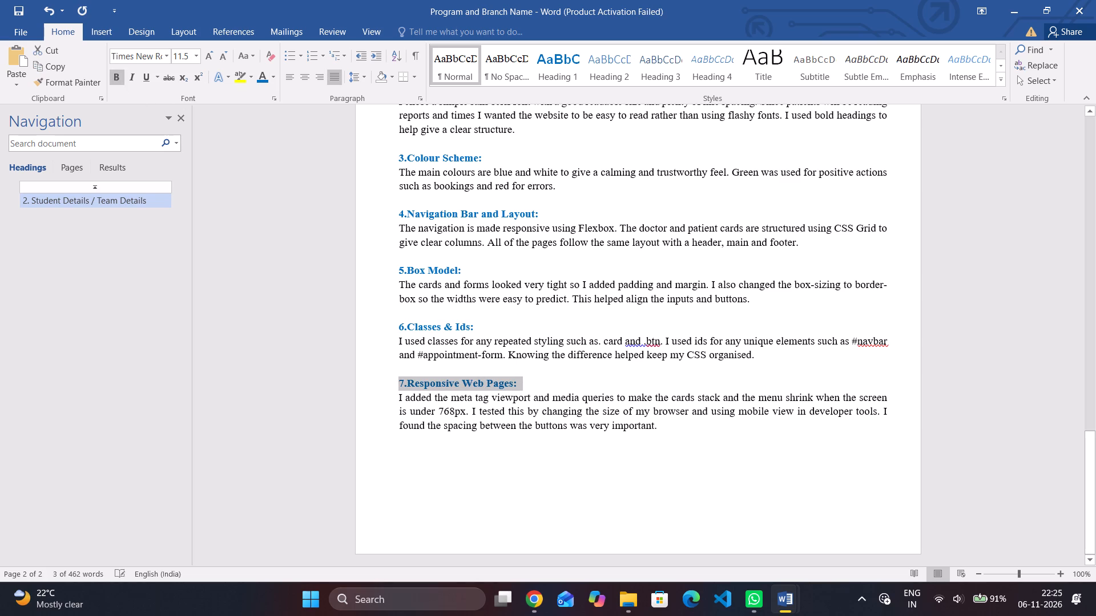
Increase the font size of the Student 1 to Student 5 entries in the Role / Contribution column to 12.
{"action": "left_click_drag", "start_coordinate": [1091, 450], "coordinate": [1074, 565]}
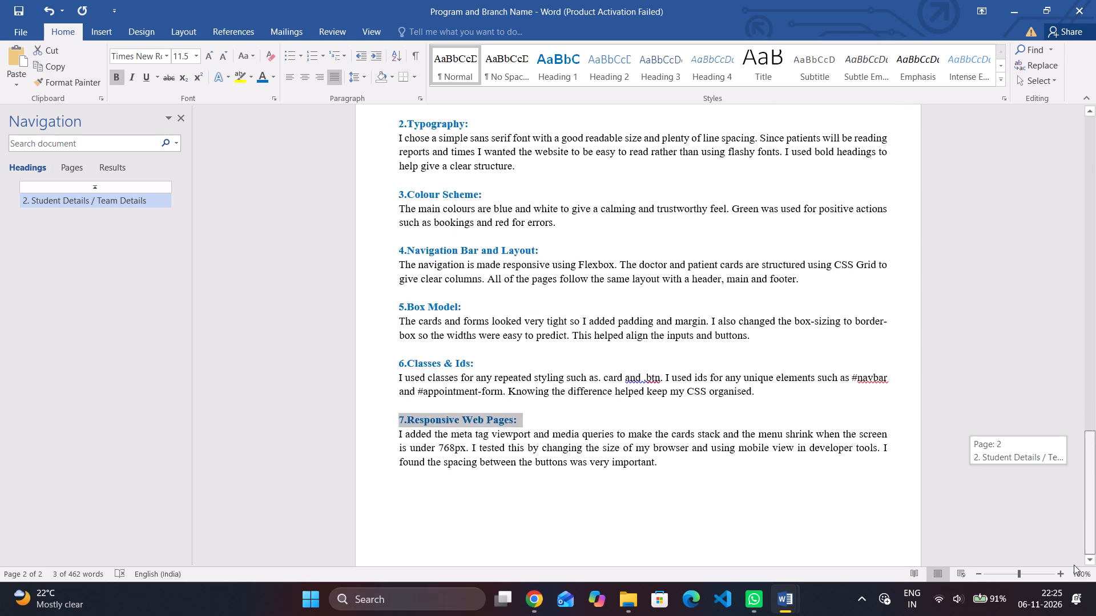
{"action": "left_click_drag", "start_coordinate": [1074, 565], "coordinate": [1093, 386]}
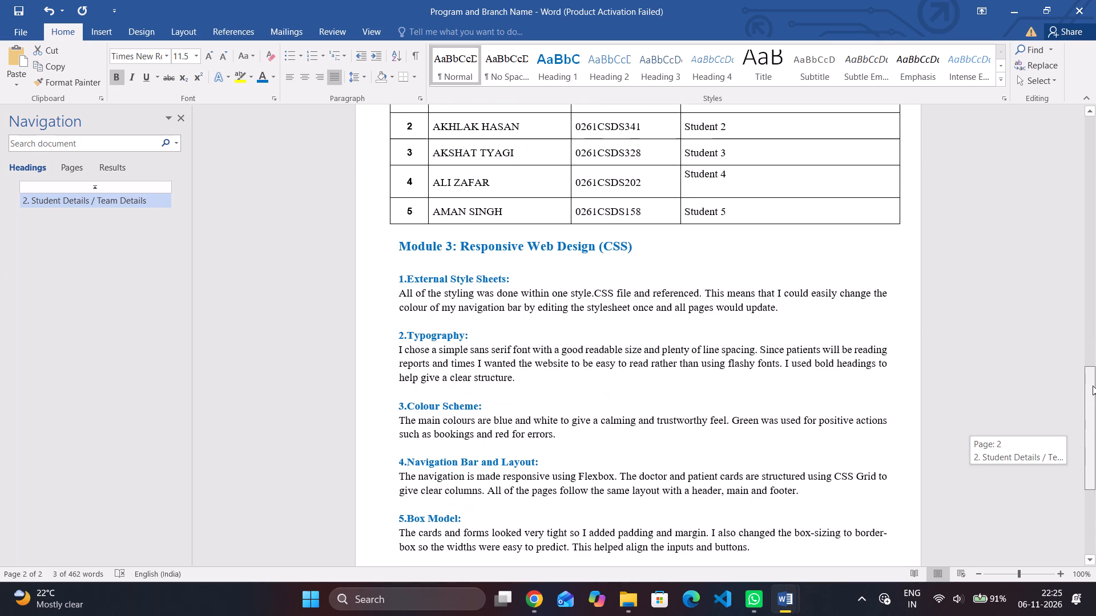
{"action": "left_click_drag", "start_coordinate": [1093, 386], "coordinate": [1095, 289]}
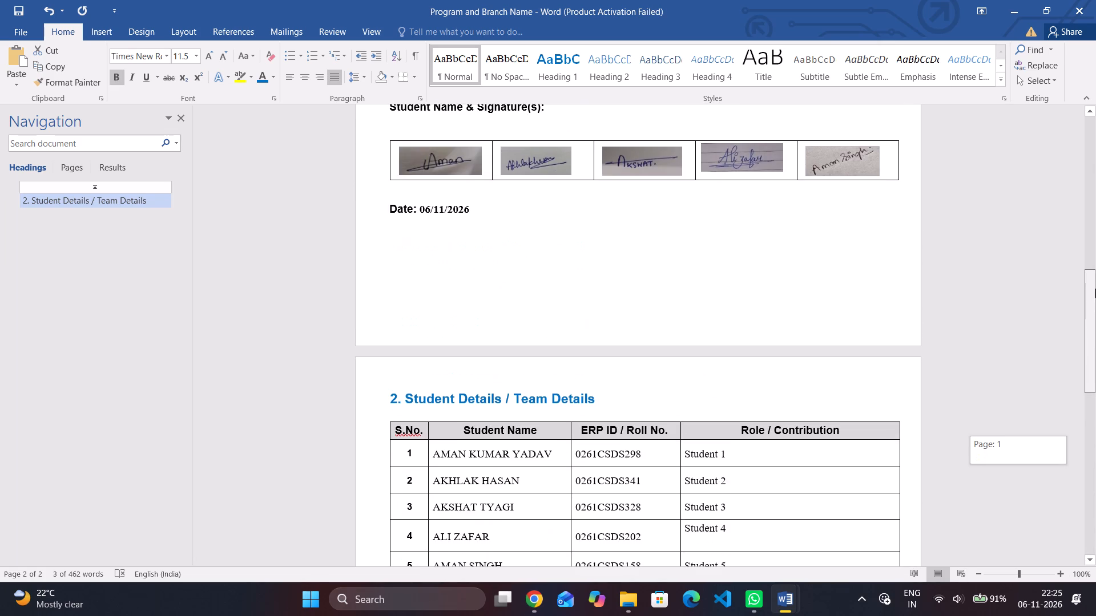
{"action": "left_click_drag", "start_coordinate": [1095, 289], "coordinate": [1095, 316]}
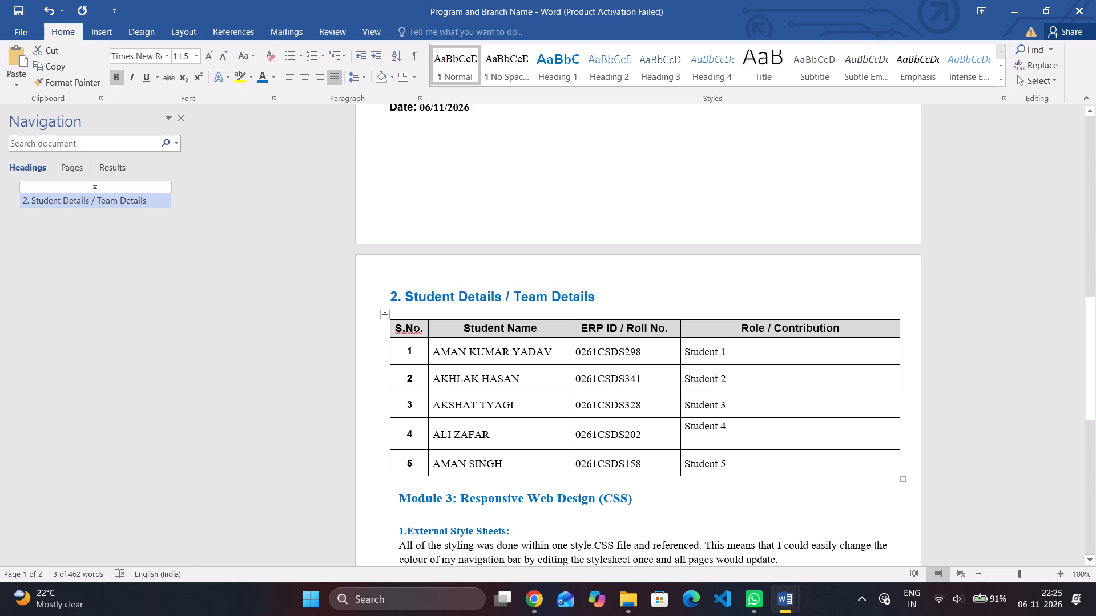
{"action": "left_click_drag", "start_coordinate": [731, 465], "coordinate": [711, 378]}
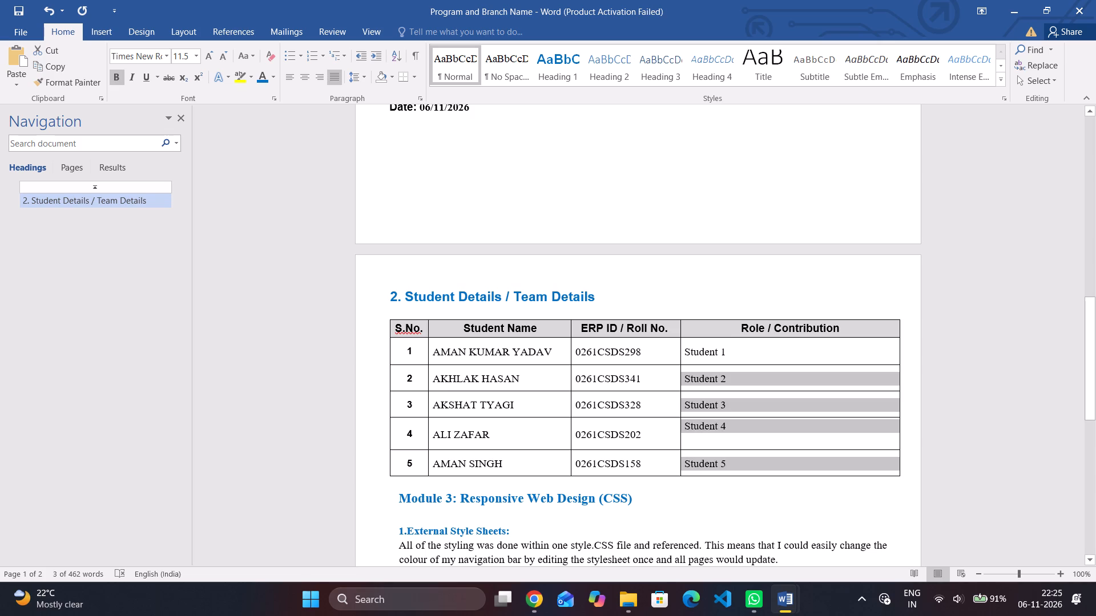
{"action": "left_click_drag", "start_coordinate": [711, 378], "coordinate": [716, 349]}
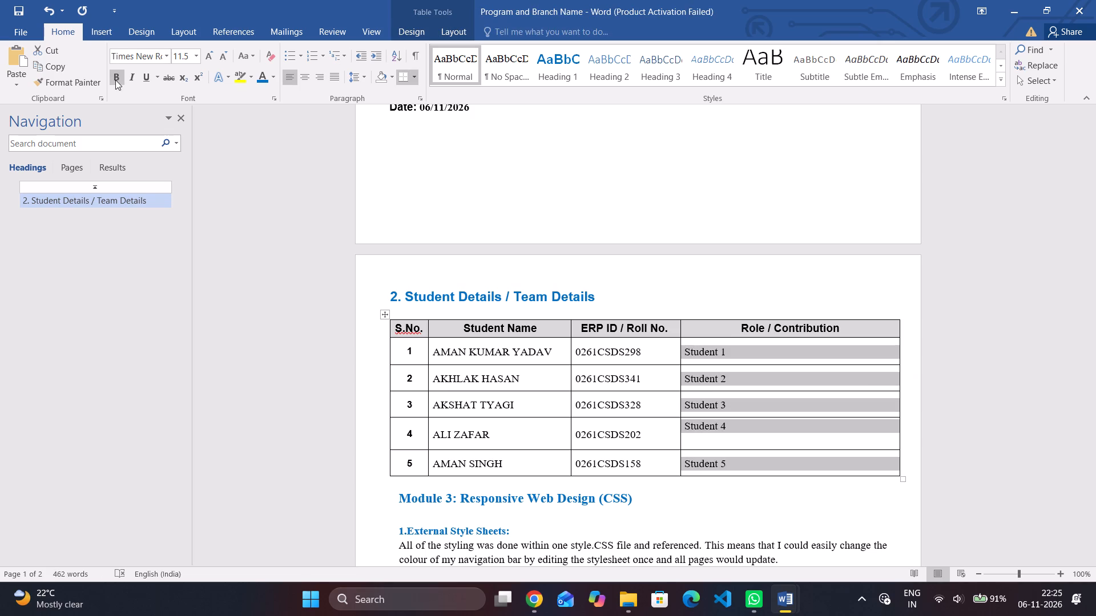
{"action": "left_click", "coordinate": [208, 59]}
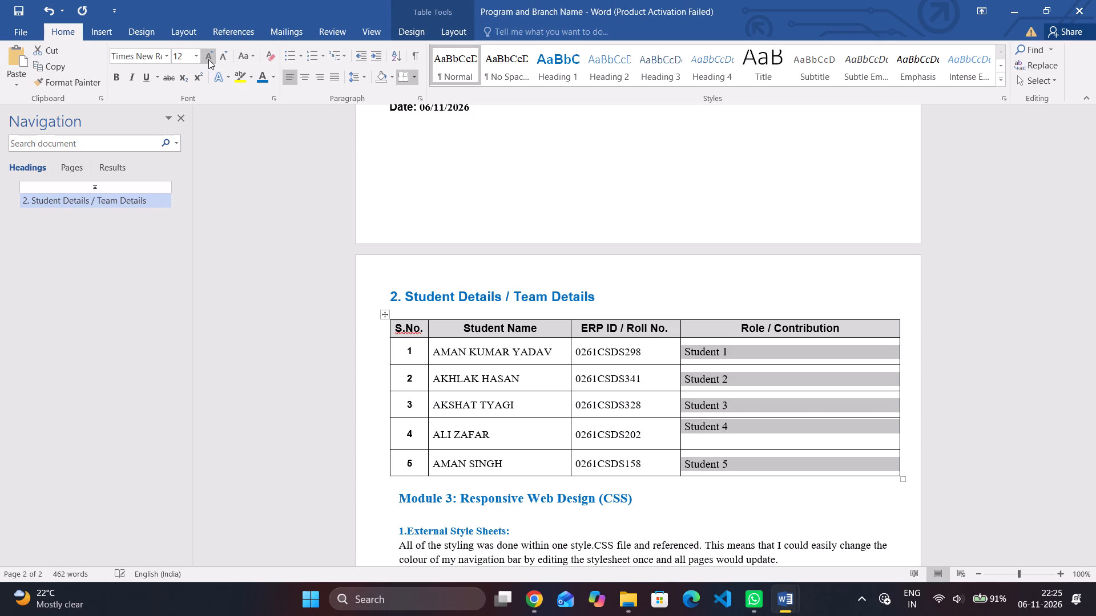
{"action": "left_click", "coordinate": [350, 301]}
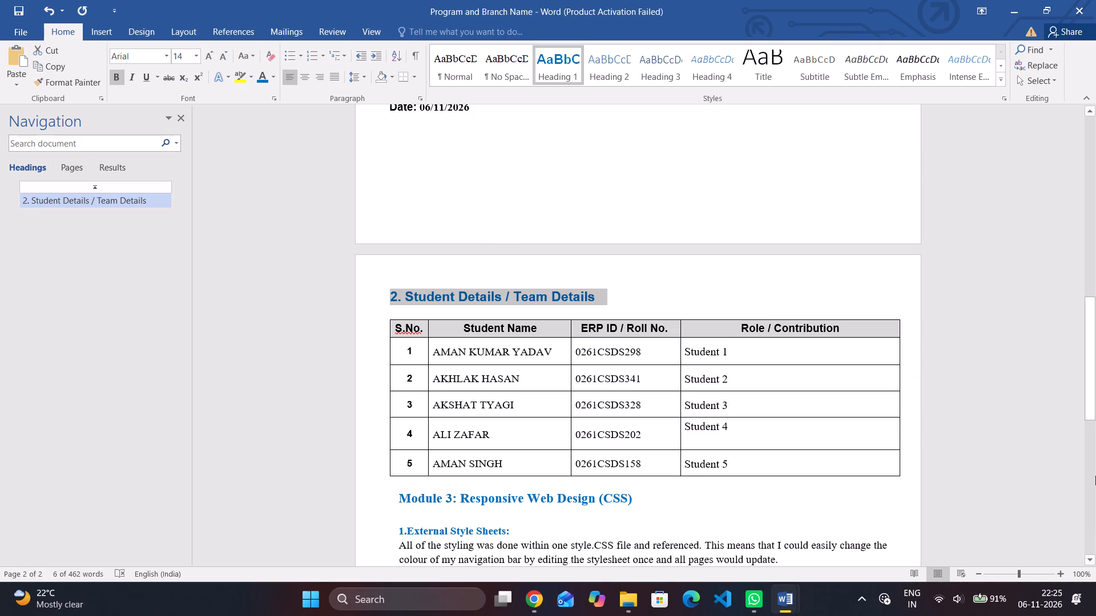
Save the finished report in the Downloads folder as a Word document named Program and Branch Name.
{"action": "left_click_drag", "start_coordinate": [1094, 411], "coordinate": [1073, 568]}
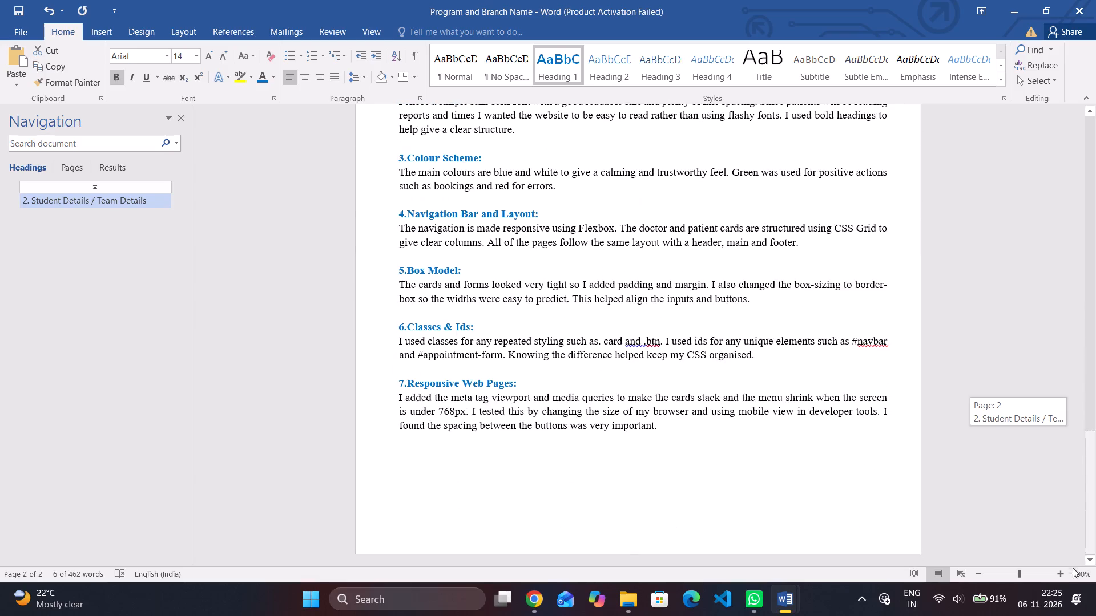
{"action": "left_click_drag", "start_coordinate": [1073, 568], "coordinate": [1071, 573]}
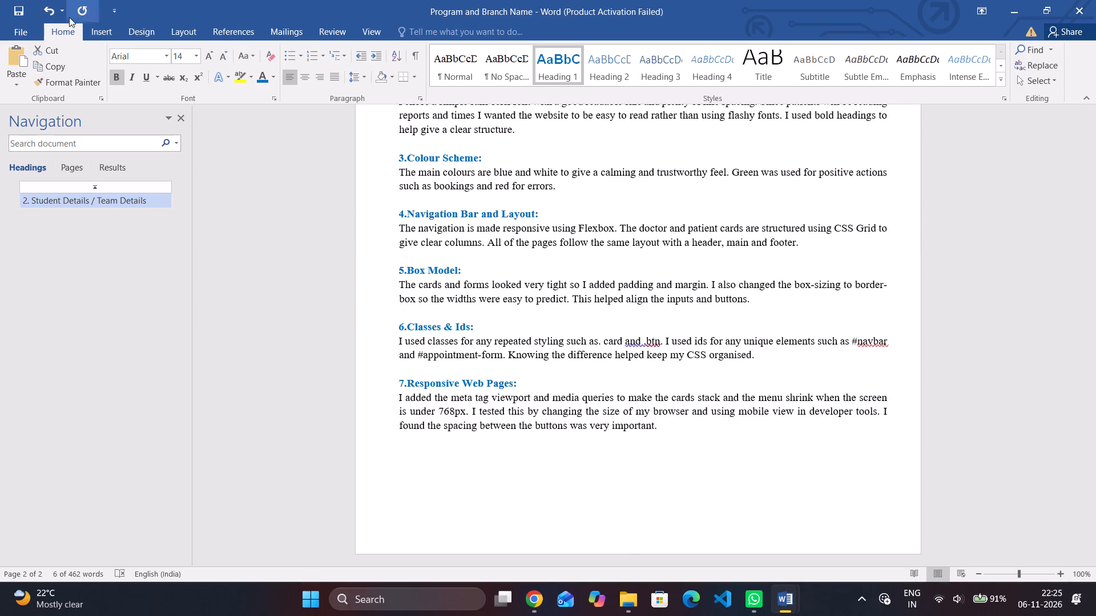
{"action": "left_click", "coordinate": [0, 34]}
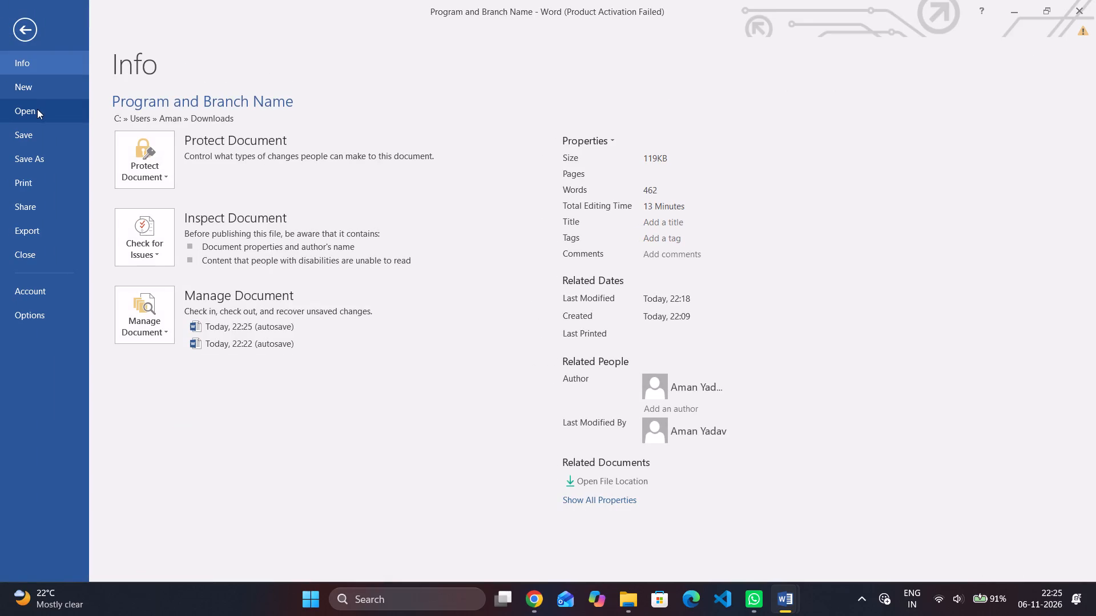
{"action": "left_click", "coordinate": [39, 153]}
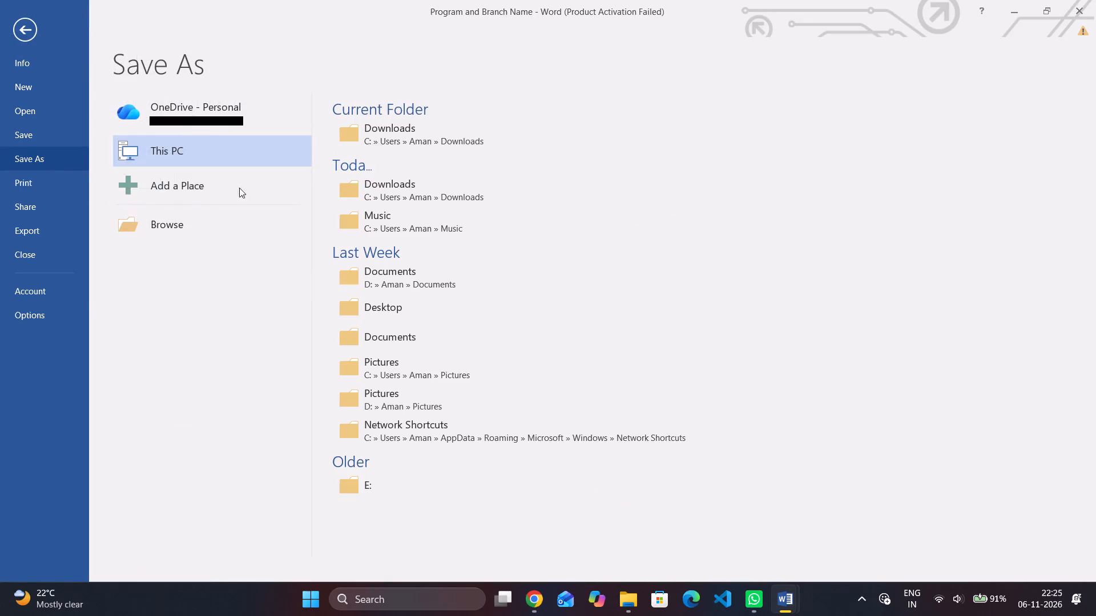
{"action": "left_click", "coordinate": [428, 201]}
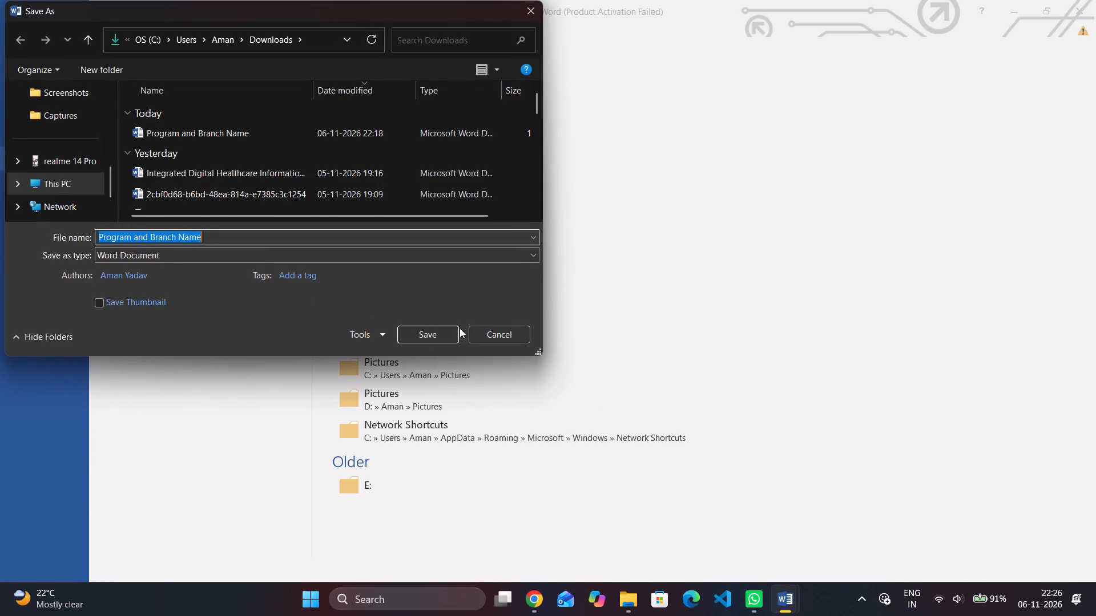
{"action": "left_click", "coordinate": [434, 328]}
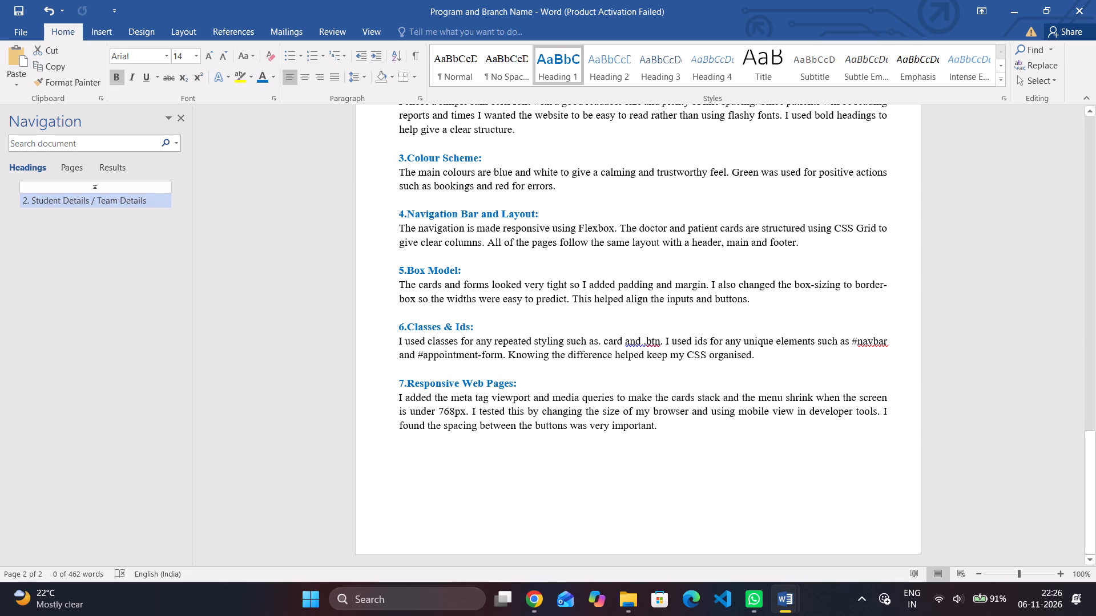
Switch to File Explorer, check the Downloads folder for the saved report, and return to the Program and Branch Name document.
{"action": "left_click", "coordinate": [627, 602]}
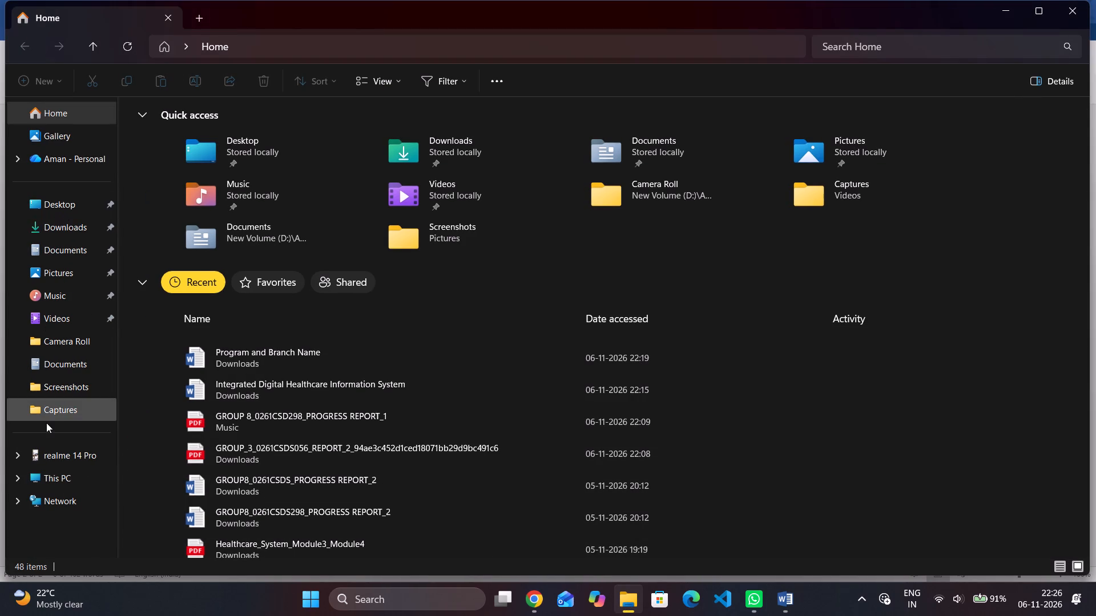
{"action": "left_click", "coordinate": [46, 473]}
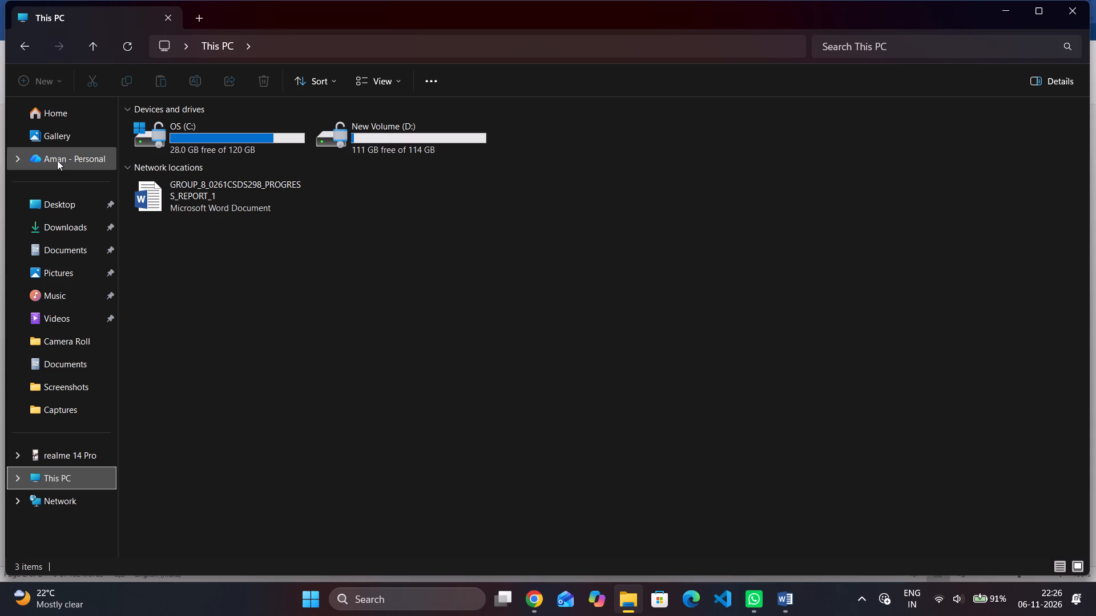
{"action": "left_click", "coordinate": [31, 225]}
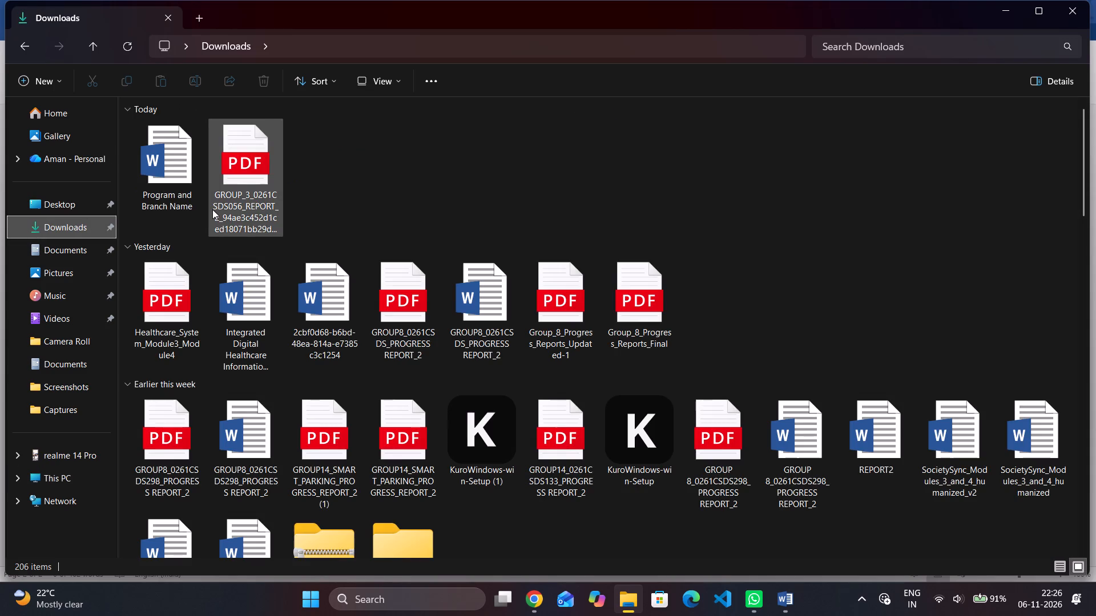
{"action": "left_click", "coordinate": [60, 206]}
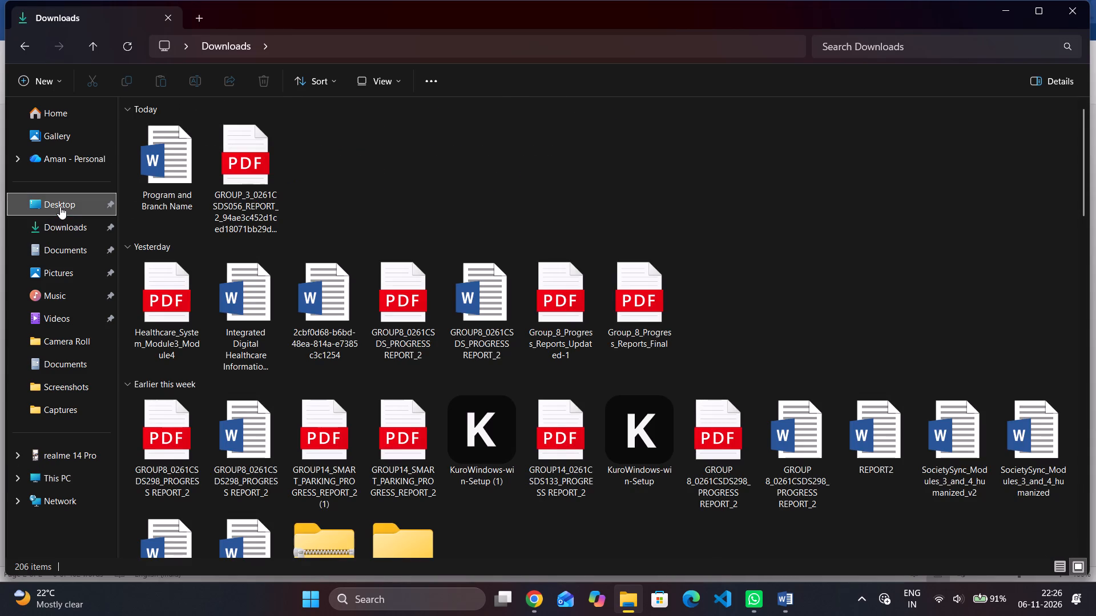
{"action": "left_click", "coordinate": [42, 218]}
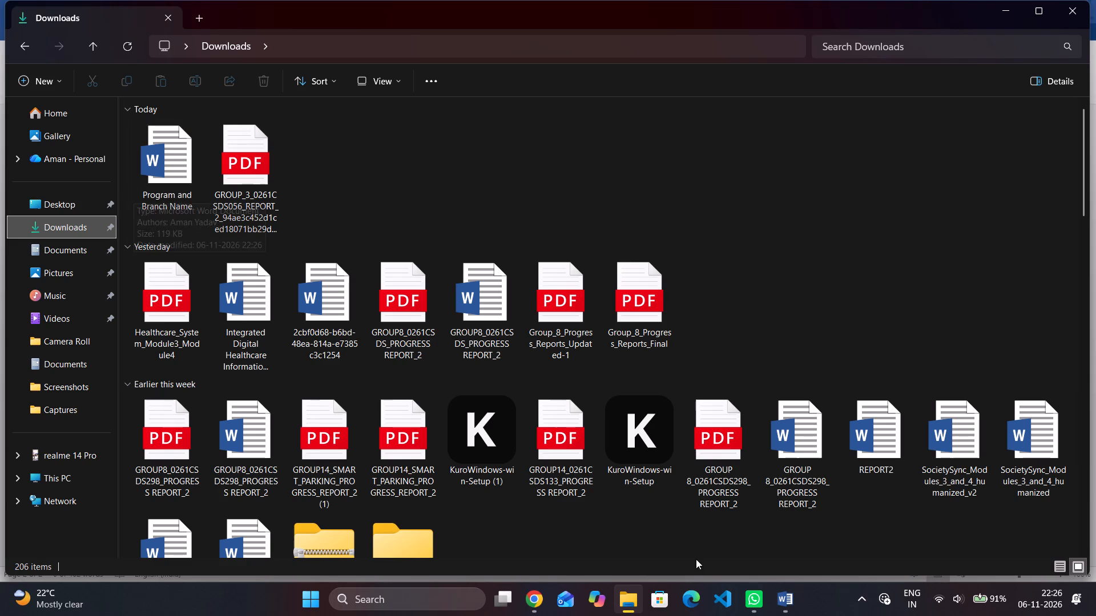
{"action": "left_click", "coordinate": [785, 602]}
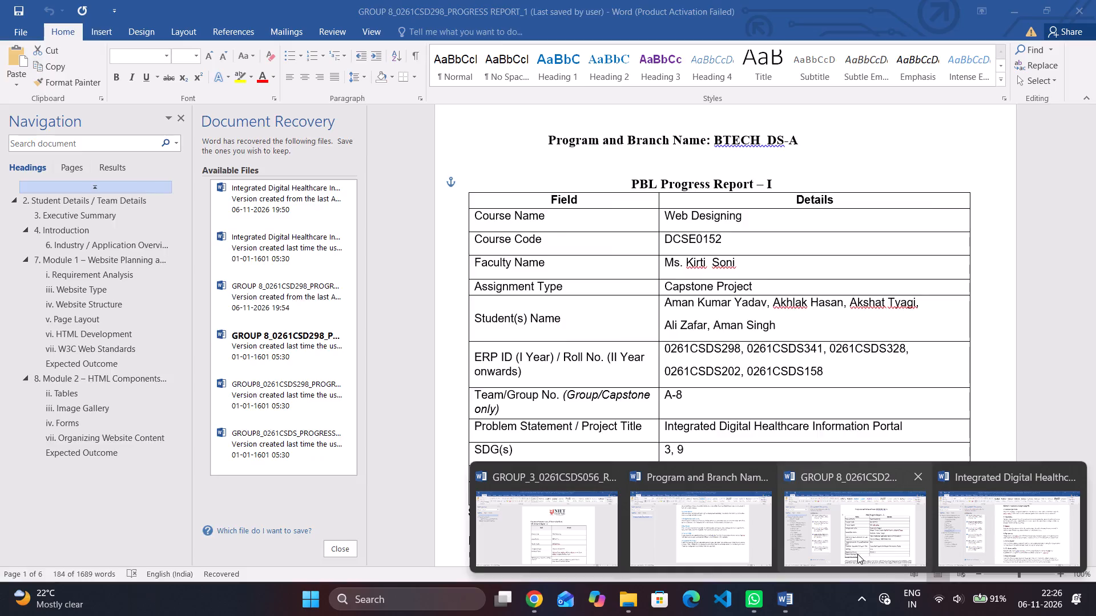
{"action": "left_click", "coordinate": [718, 525]}
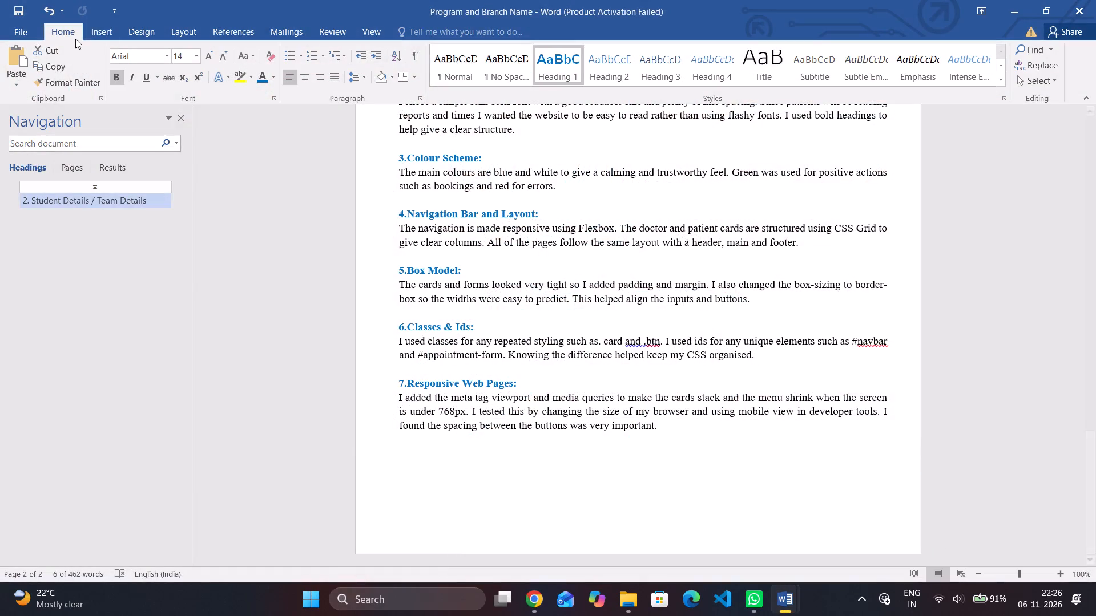
{"action": "left_click", "coordinate": [18, 28]}
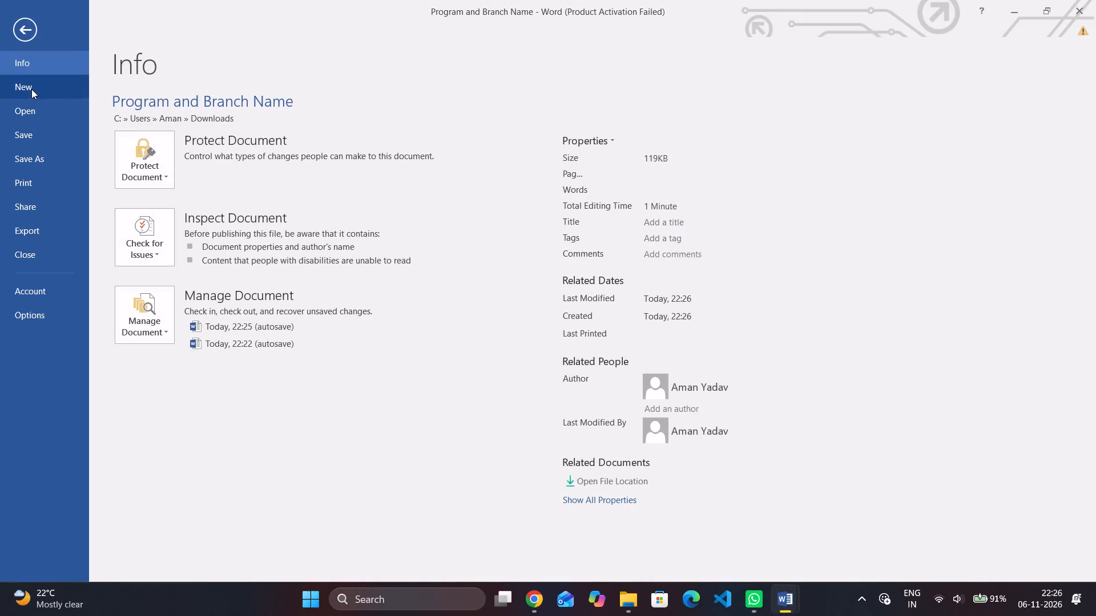
{"action": "left_click", "coordinate": [38, 148]}
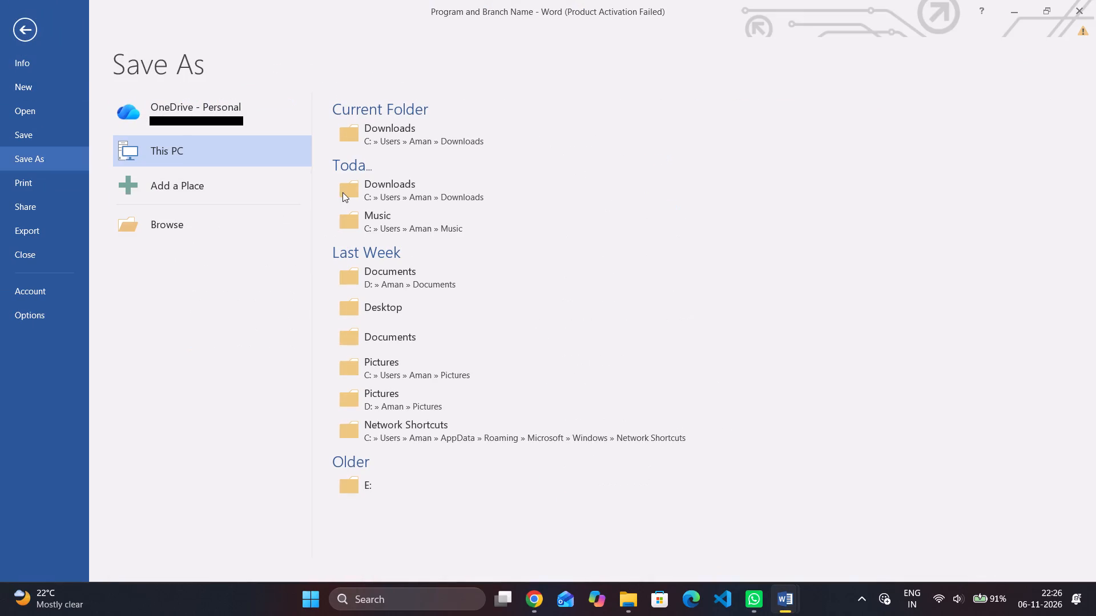
{"action": "left_click", "coordinate": [366, 197]}
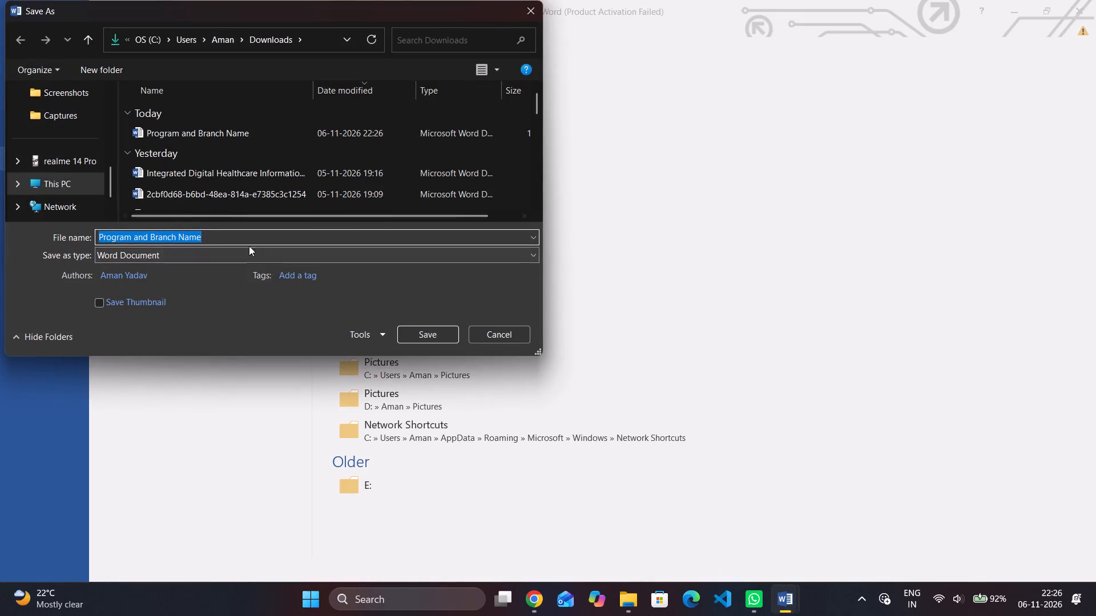
{"action": "left_click_drag", "start_coordinate": [107, 173], "coordinate": [116, 129]}
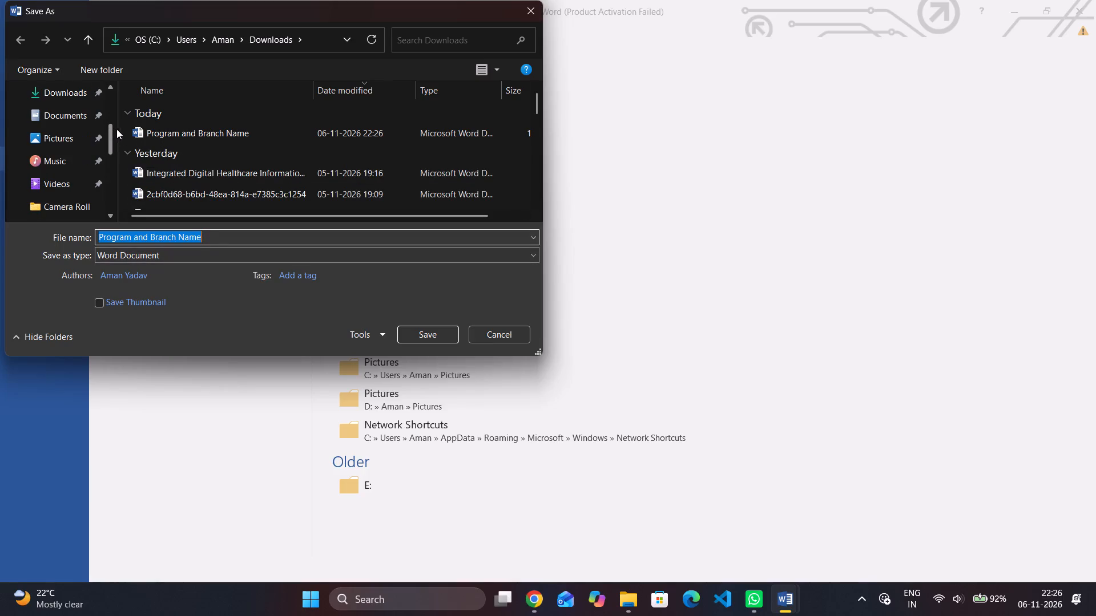
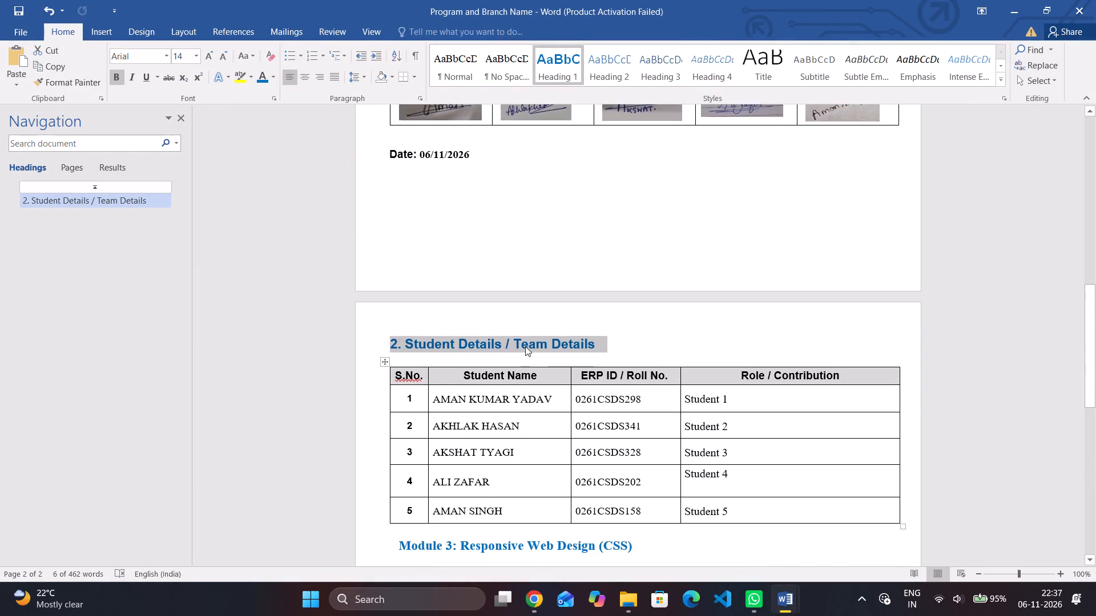
{"action": "scroll", "coordinate": [525, 346], "scroll_direction": "up", "scroll_amount": 7}
{"action": "scroll", "coordinate": [523, 346], "scroll_direction": "down", "scroll_amount": 20}
{"action": "scroll", "coordinate": [523, 346], "scroll_direction": "down", "scroll_amount": 1}
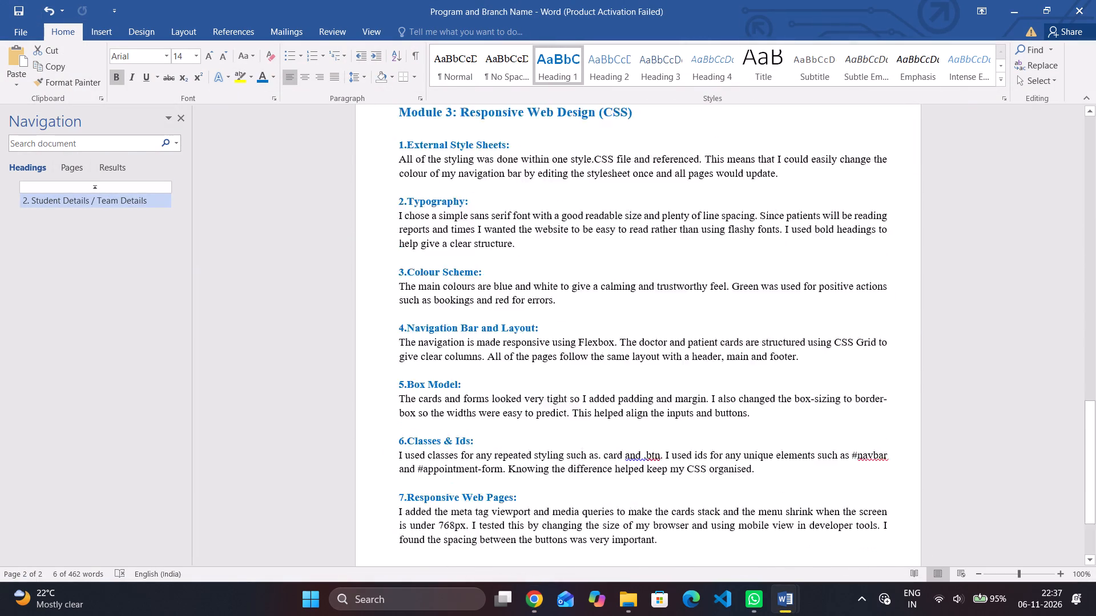
{"action": "scroll", "coordinate": [519, 350], "scroll_direction": "down", "scroll_amount": 2}
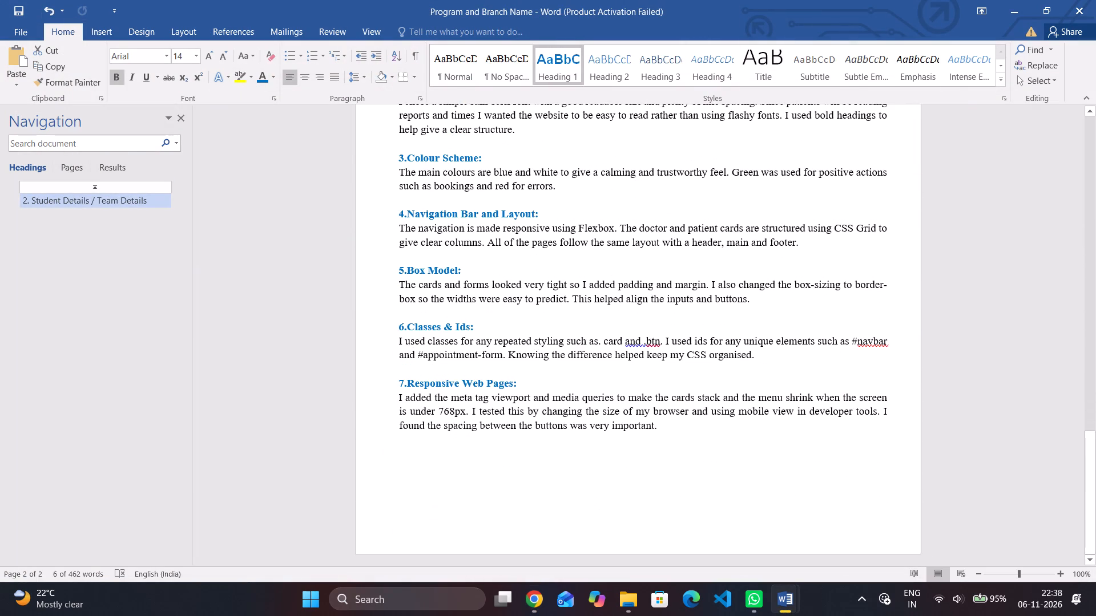
{"action": "scroll", "coordinate": [513, 449], "scroll_direction": "down", "scroll_amount": 4}
{"action": "scroll", "coordinate": [513, 449], "scroll_direction": "up", "scroll_amount": 10}
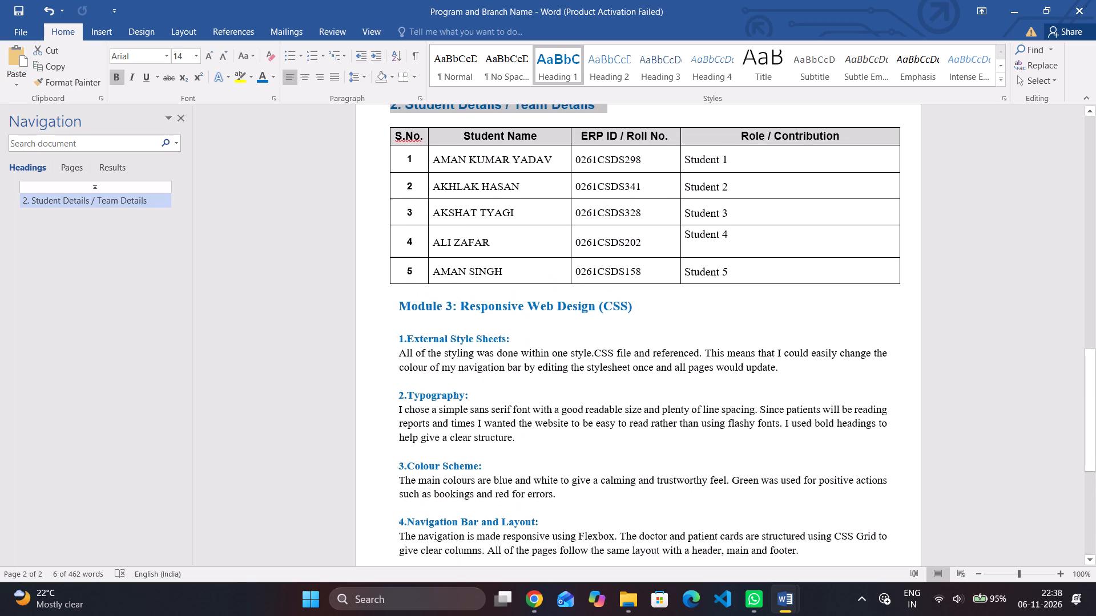
{"action": "scroll", "coordinate": [513, 445], "scroll_direction": "up", "scroll_amount": 8}
{"action": "scroll", "coordinate": [511, 423], "scroll_direction": "down", "scroll_amount": 10}
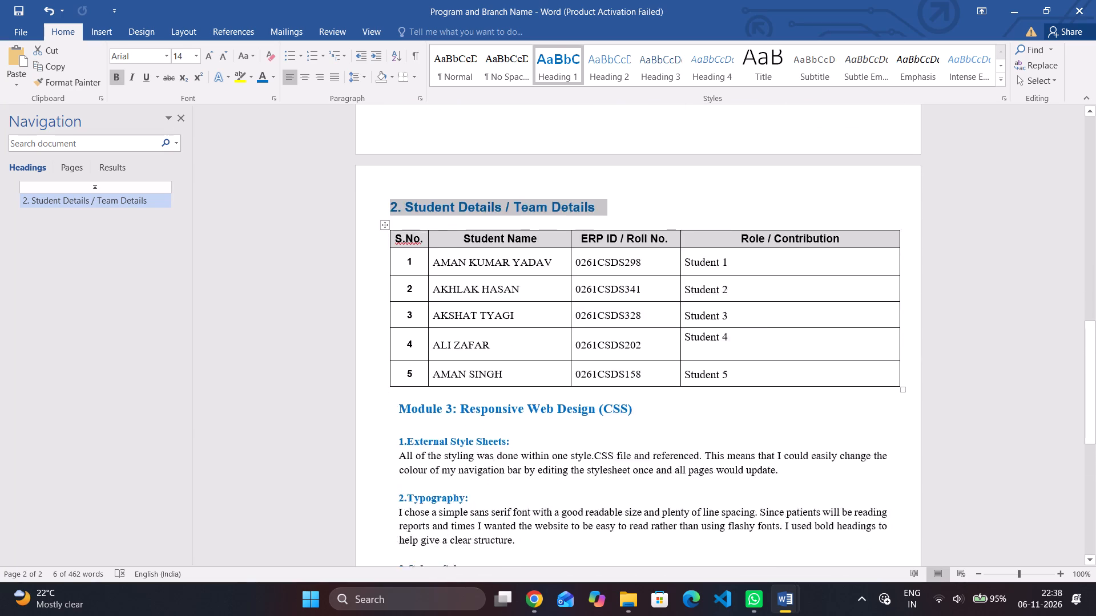
{"action": "scroll", "coordinate": [510, 422], "scroll_direction": "down", "scroll_amount": 11}
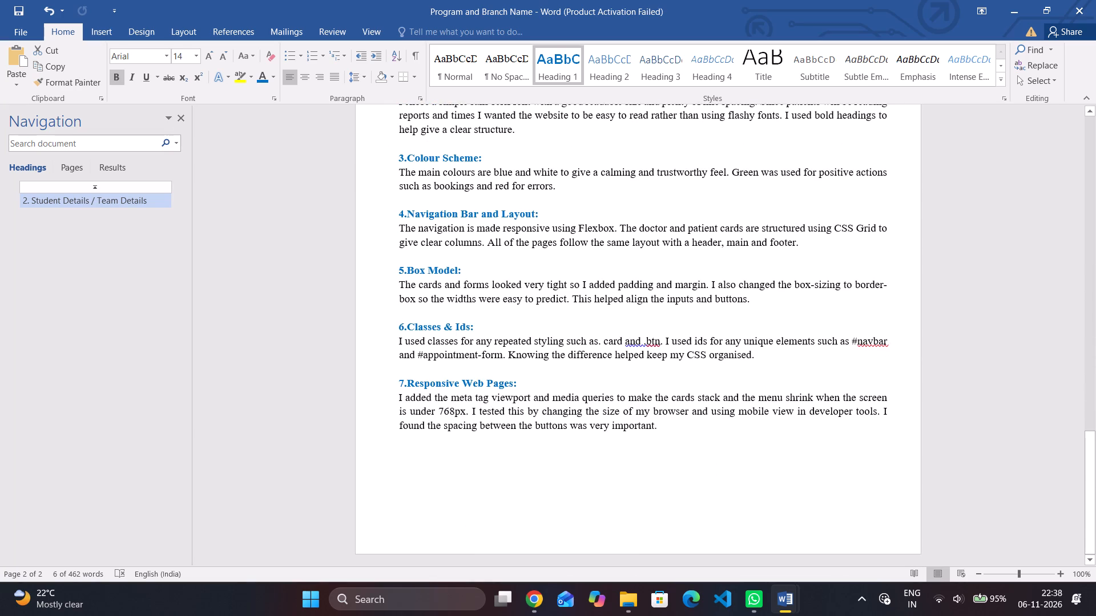
{"action": "scroll", "coordinate": [567, 441], "scroll_direction": "down", "scroll_amount": 4}
Insert a blank page after the Responsive Web Pages section at the end of the Module 3 write-up.
{"action": "left_click", "coordinate": [711, 487]}
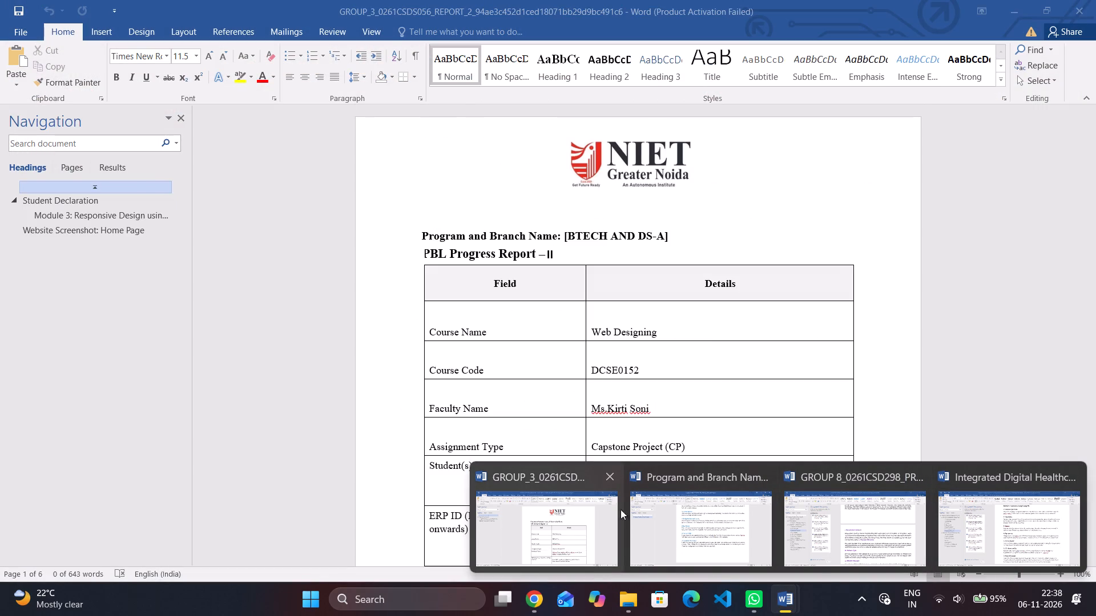
{"action": "left_click", "coordinate": [658, 505]}
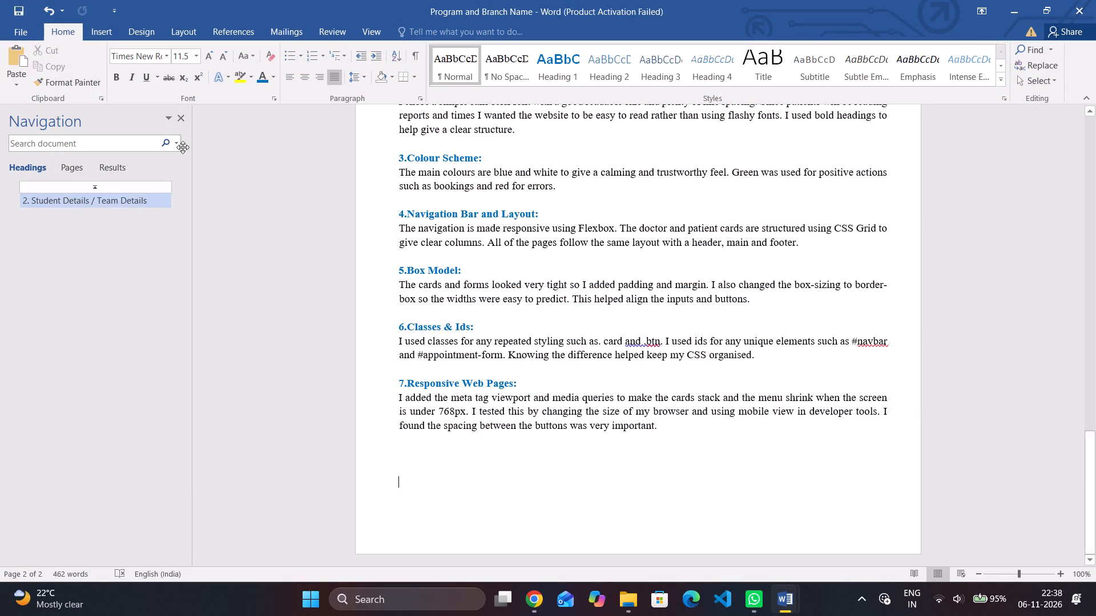
{"action": "left_click", "coordinate": [106, 34]}
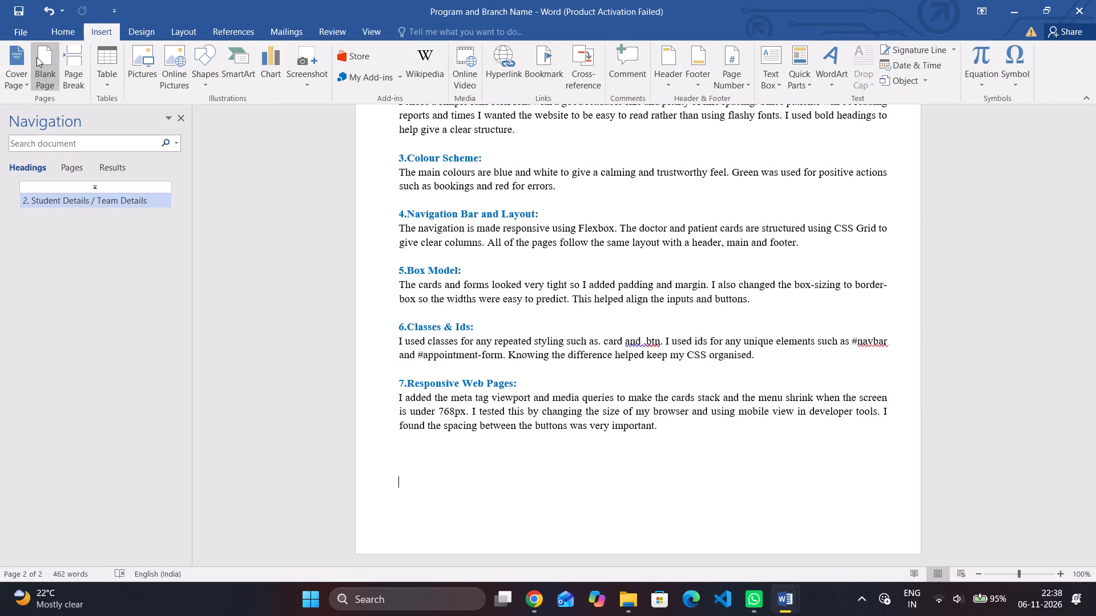
{"action": "left_click", "coordinate": [37, 57]}
{"action": "scroll", "coordinate": [445, 262], "scroll_direction": "down", "scroll_amount": 4}
{"action": "scroll", "coordinate": [503, 342], "scroll_direction": "down", "scroll_amount": 1}
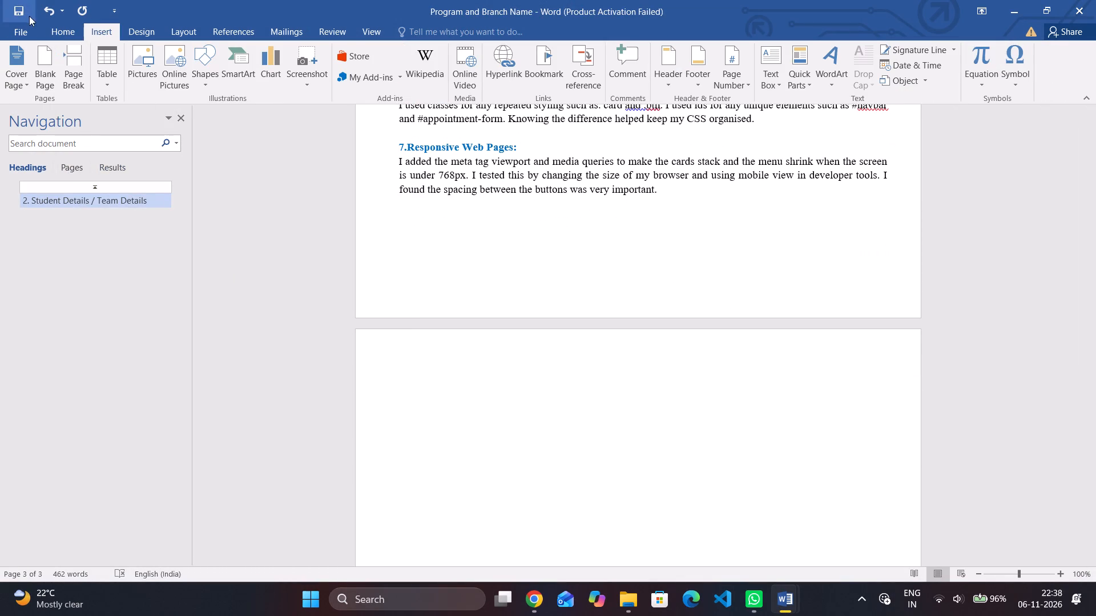
Switch to the GROUP_3 report and copy the words "Website Screenshot:" from its home page section heading.
{"action": "left_click", "coordinate": [67, 34]}
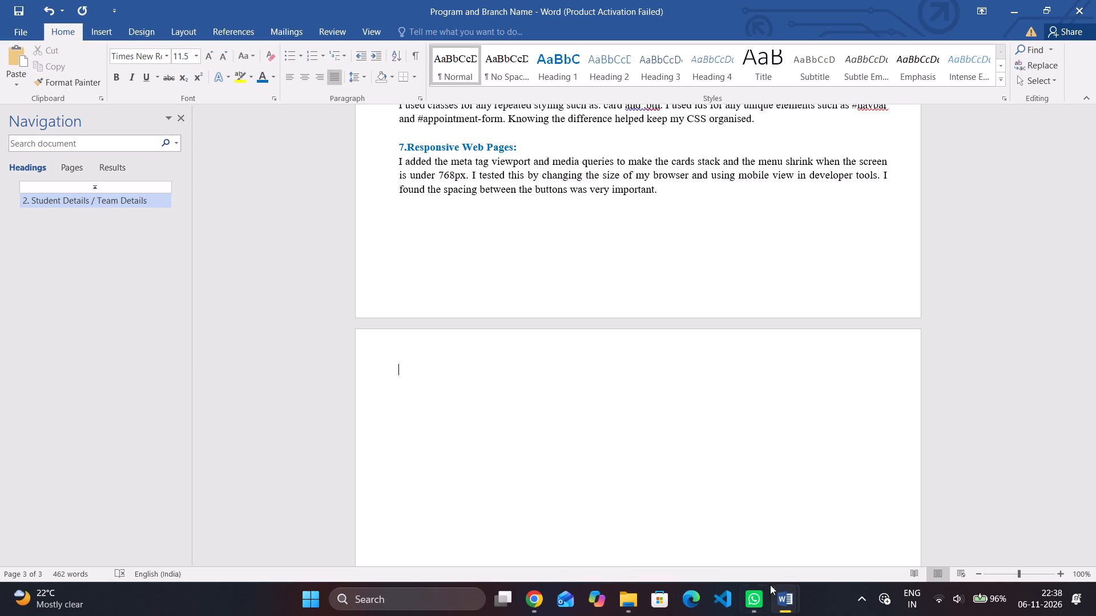
{"action": "left_click", "coordinate": [587, 558]}
{"action": "scroll", "coordinate": [509, 384], "scroll_direction": "down", "scroll_amount": 16}
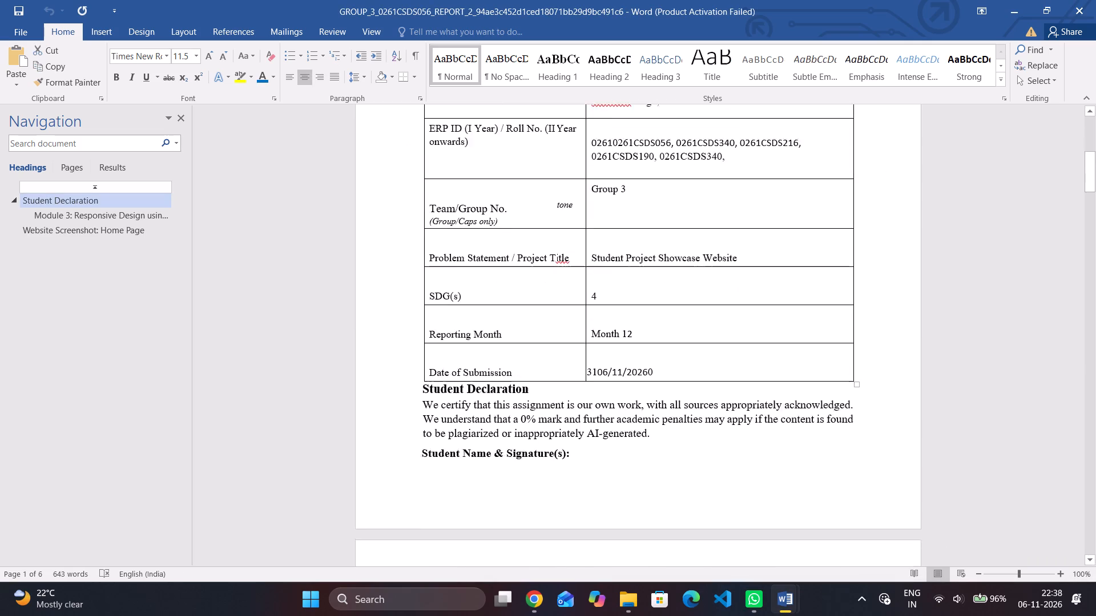
{"action": "scroll", "coordinate": [498, 322], "scroll_direction": "down", "scroll_amount": 20}
{"action": "scroll", "coordinate": [498, 322], "scroll_direction": "down", "scroll_amount": 20}
{"action": "scroll", "coordinate": [498, 322], "scroll_direction": "down", "scroll_amount": 9}
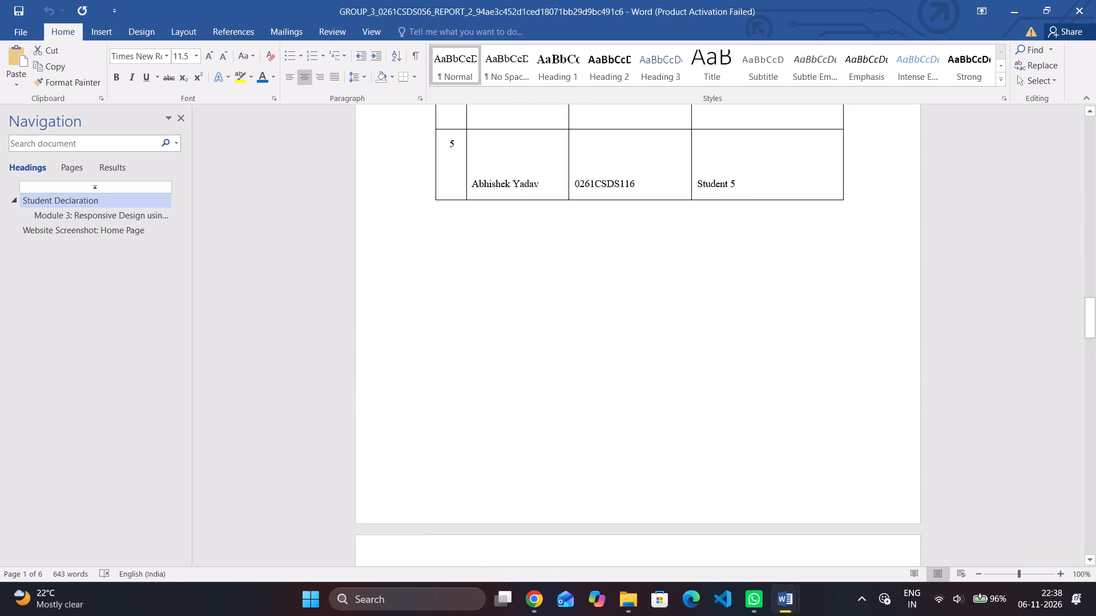
{"action": "scroll", "coordinate": [488, 315], "scroll_direction": "down", "scroll_amount": 20}
{"action": "scroll", "coordinate": [488, 315], "scroll_direction": "down", "scroll_amount": 15}
{"action": "scroll", "coordinate": [479, 303], "scroll_direction": "down", "scroll_amount": 8}
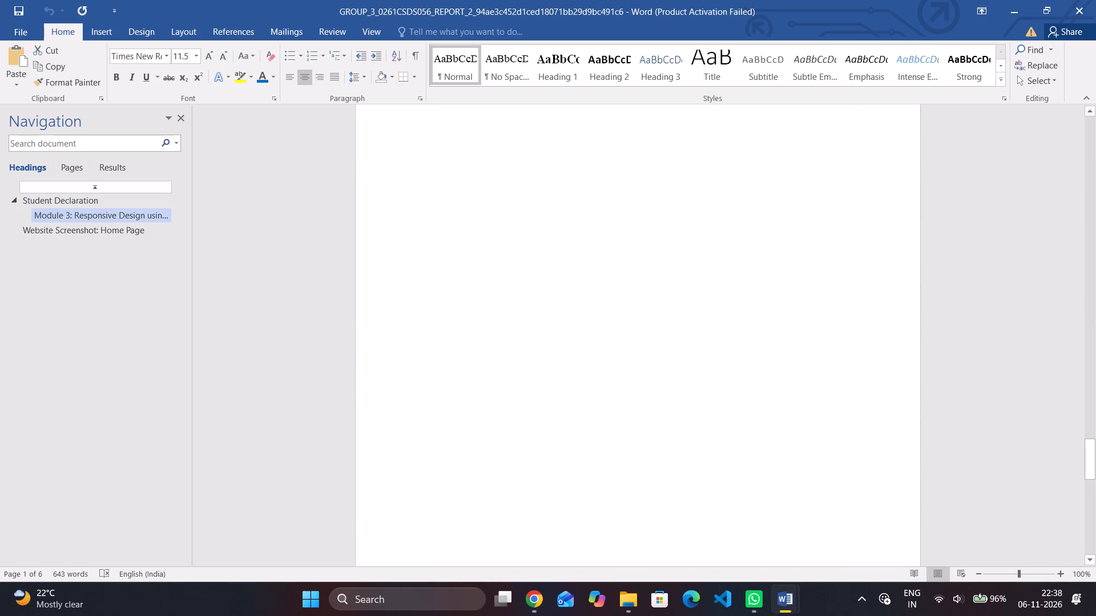
{"action": "scroll", "coordinate": [479, 303], "scroll_direction": "down", "scroll_amount": 9}
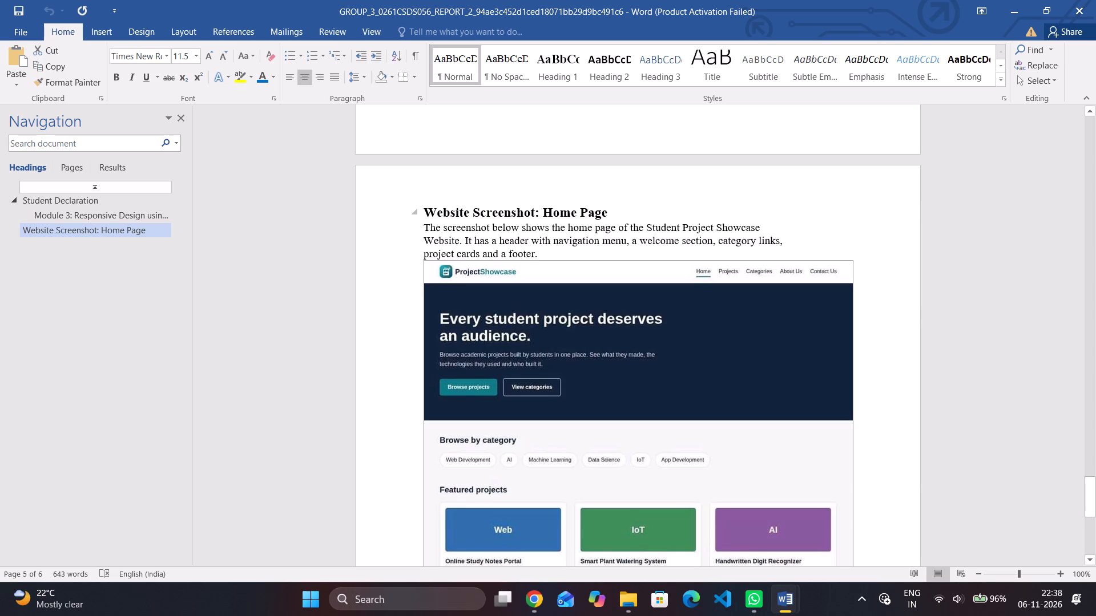
{"action": "left_click_drag", "start_coordinate": [423, 205], "coordinate": [480, 195]}
{"action": "left_click_drag", "start_coordinate": [480, 195], "coordinate": [538, 222]}
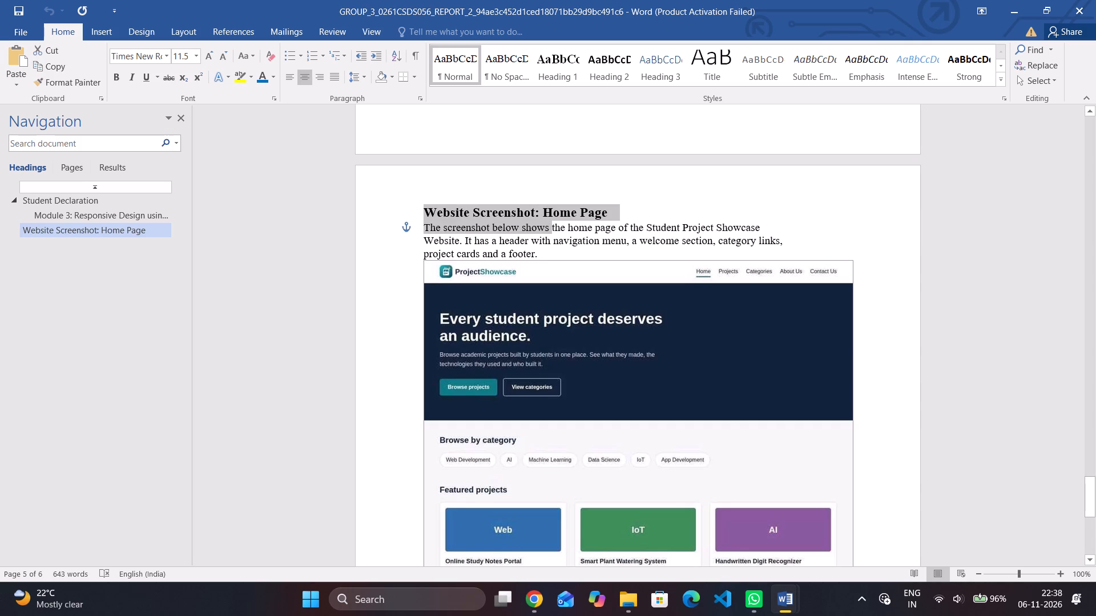
{"action": "left_click_drag", "start_coordinate": [538, 222], "coordinate": [540, 220]}
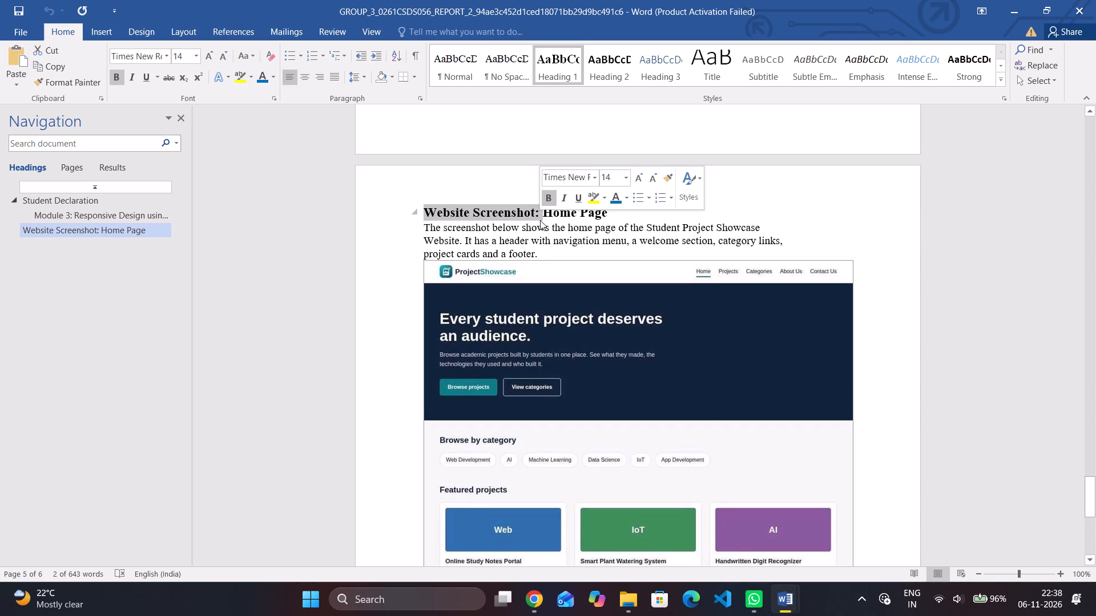
{"action": "key", "text": "ctrl+c"}
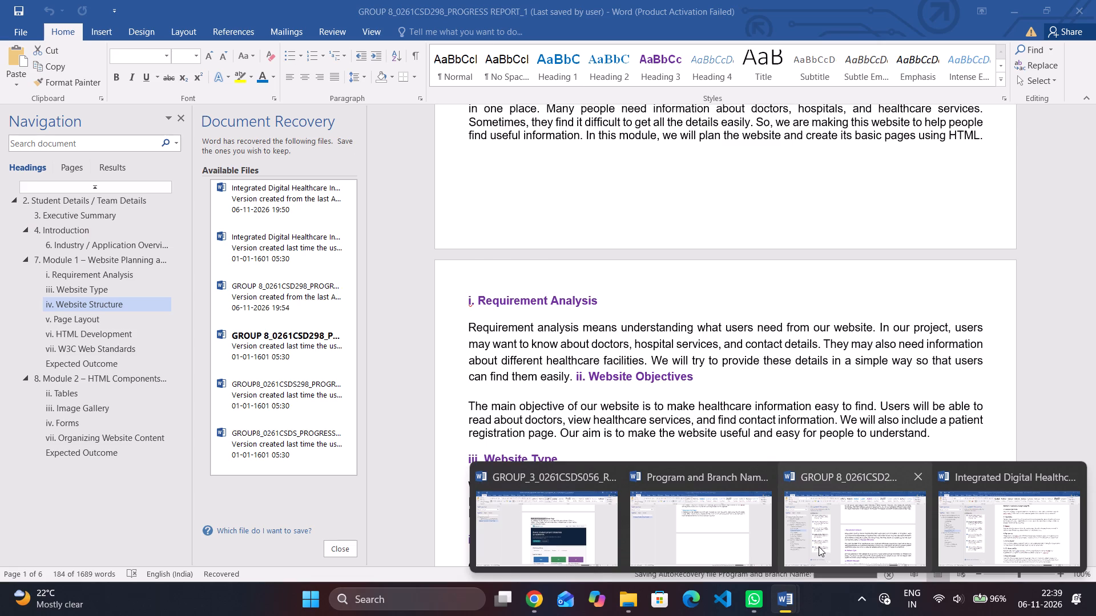
Paste "Website Screenshot:" on the new page of the Program and Branch Name document, keeping source formatting, and start a new line below it.
{"action": "left_click", "coordinate": [654, 525]}
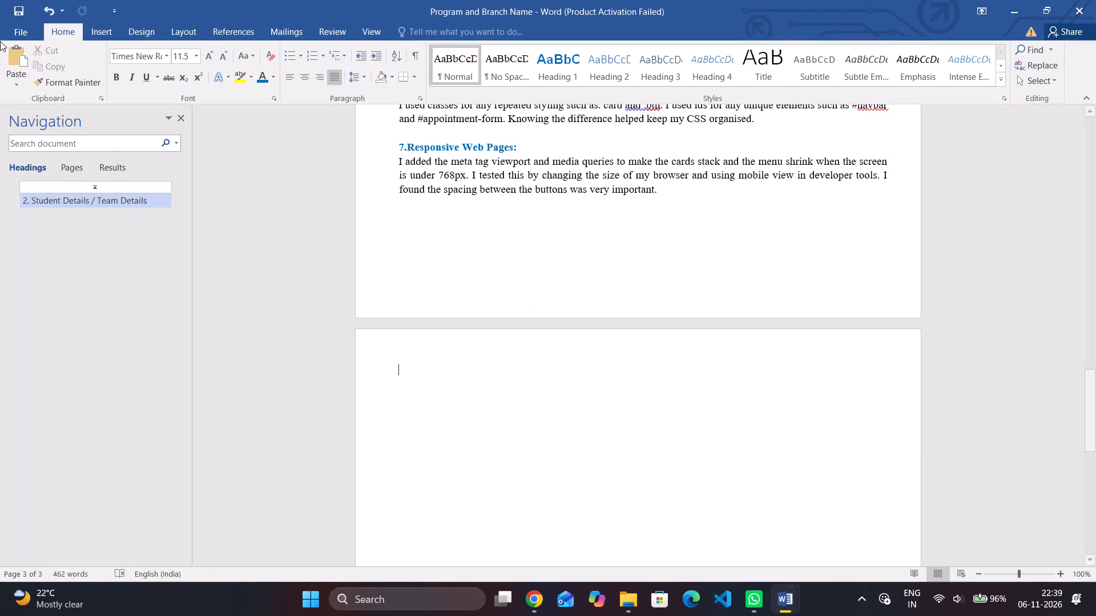
{"action": "right_click", "coordinate": [533, 383]}
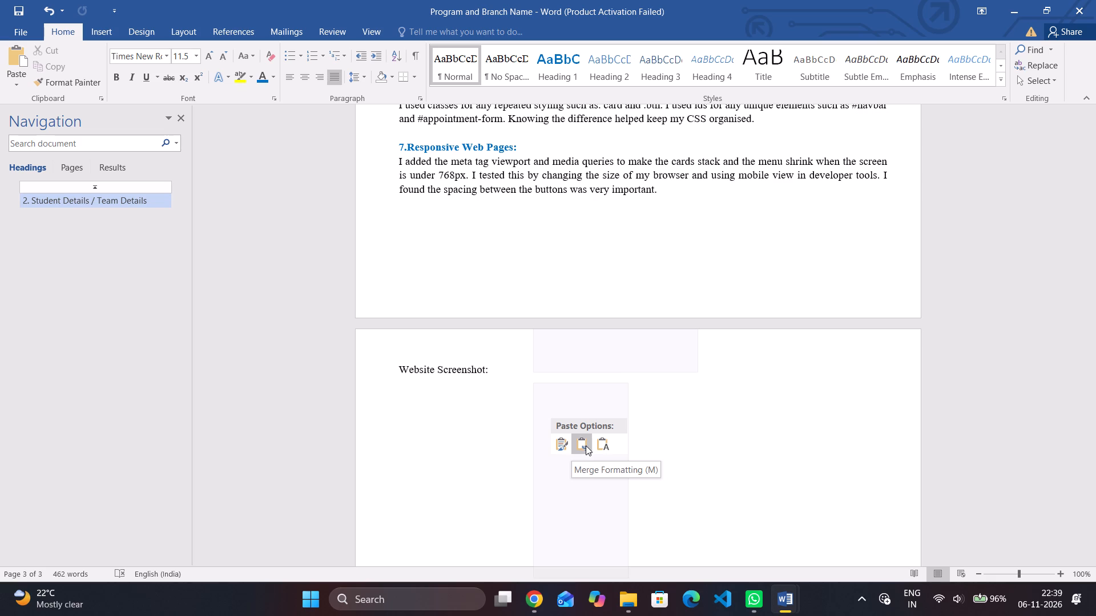
{"action": "left_click", "coordinate": [567, 450]}
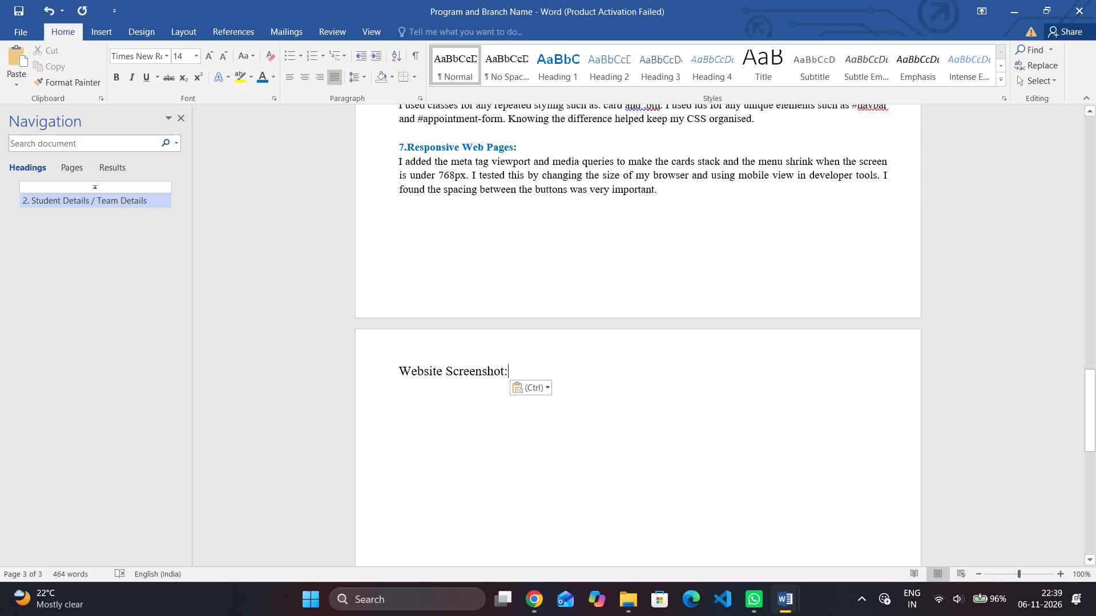
{"action": "key", "text": "Return"}
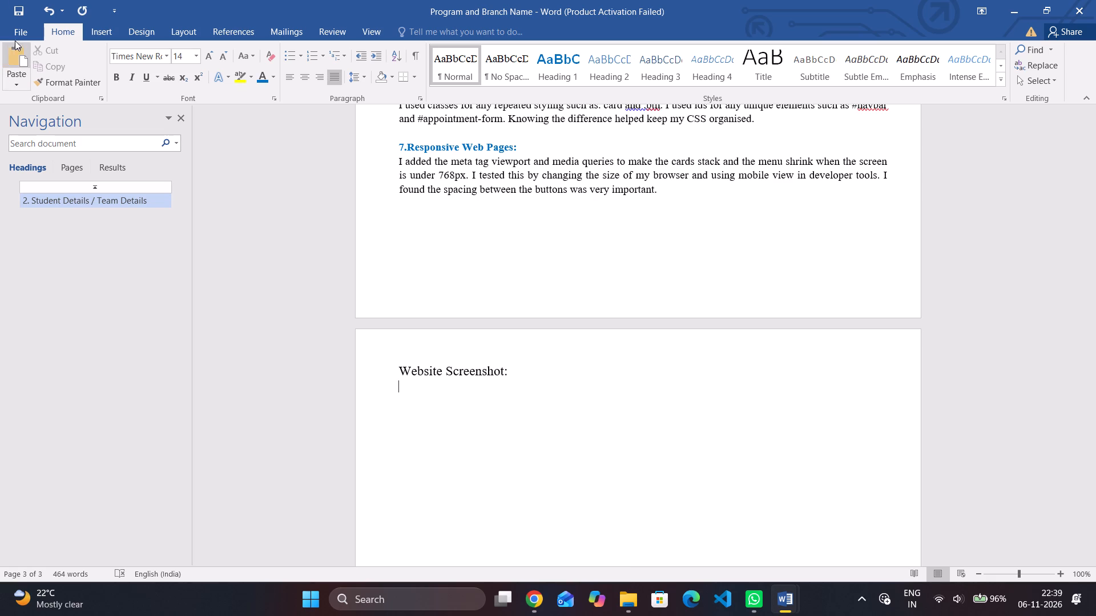
Insert the newly downloaded healthcare portal picture from the Downloads folder below the "Website Screenshot:" line.
{"action": "left_click", "coordinate": [17, 26]}
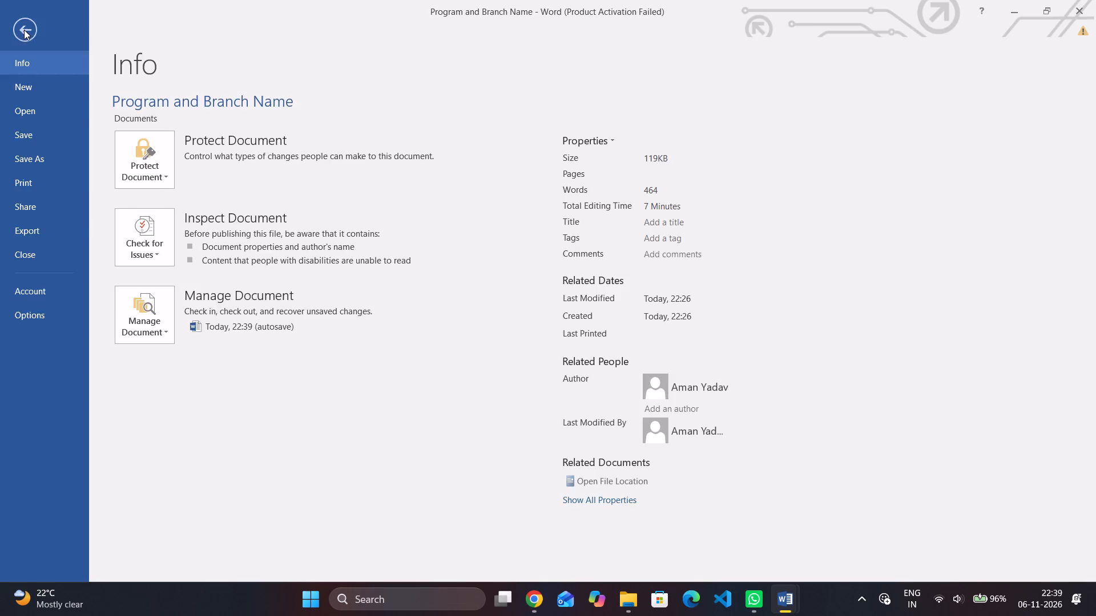
{"action": "left_click", "coordinate": [24, 30]}
{"action": "left_click", "coordinate": [113, 35]}
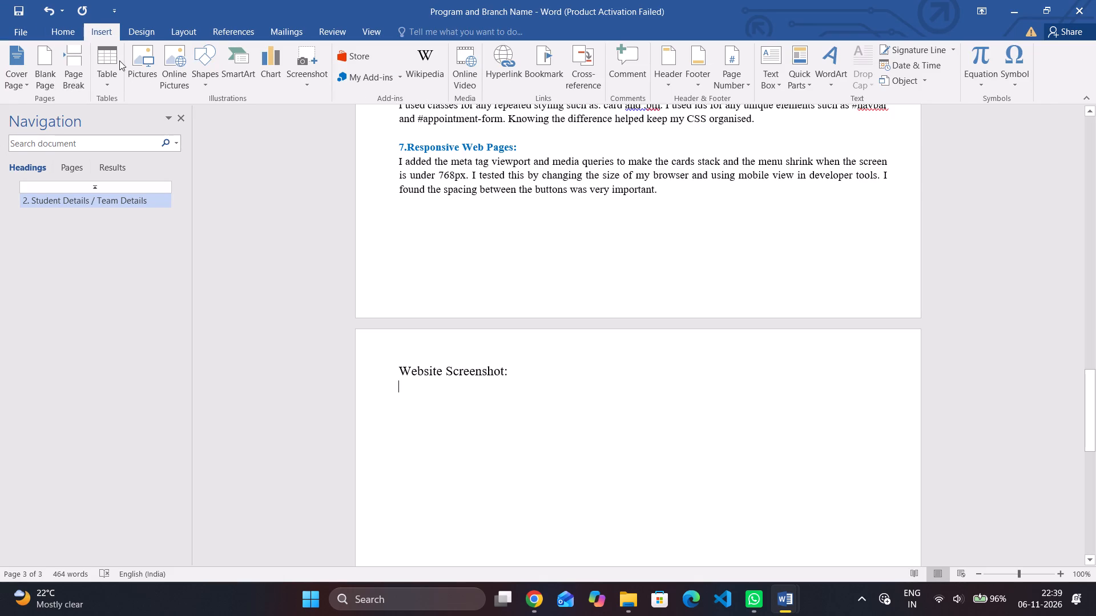
{"action": "left_click", "coordinate": [137, 64]}
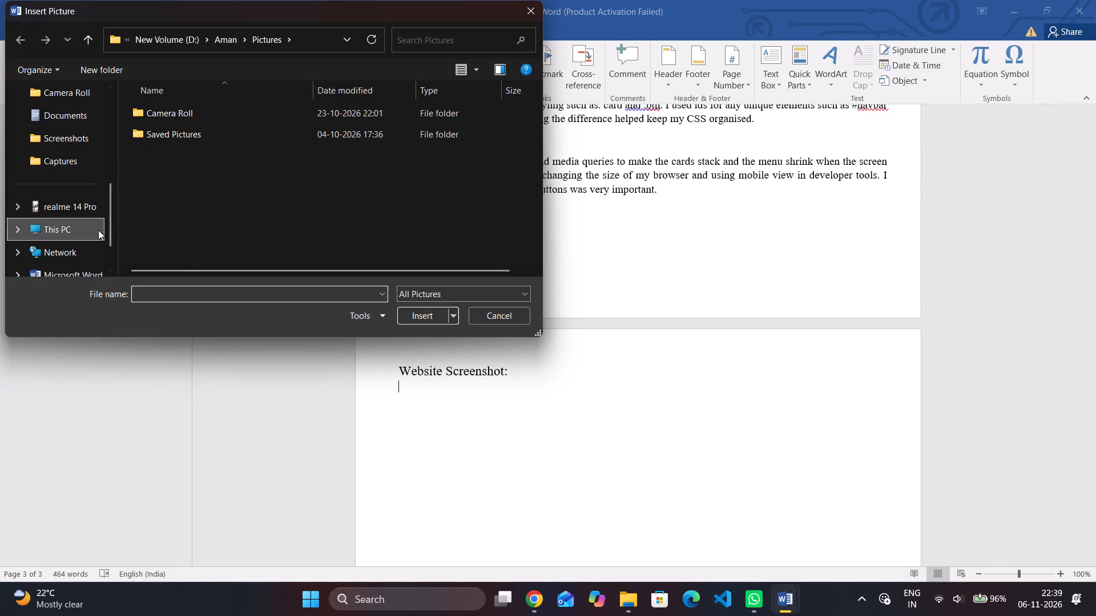
{"action": "left_click", "coordinate": [58, 147]}
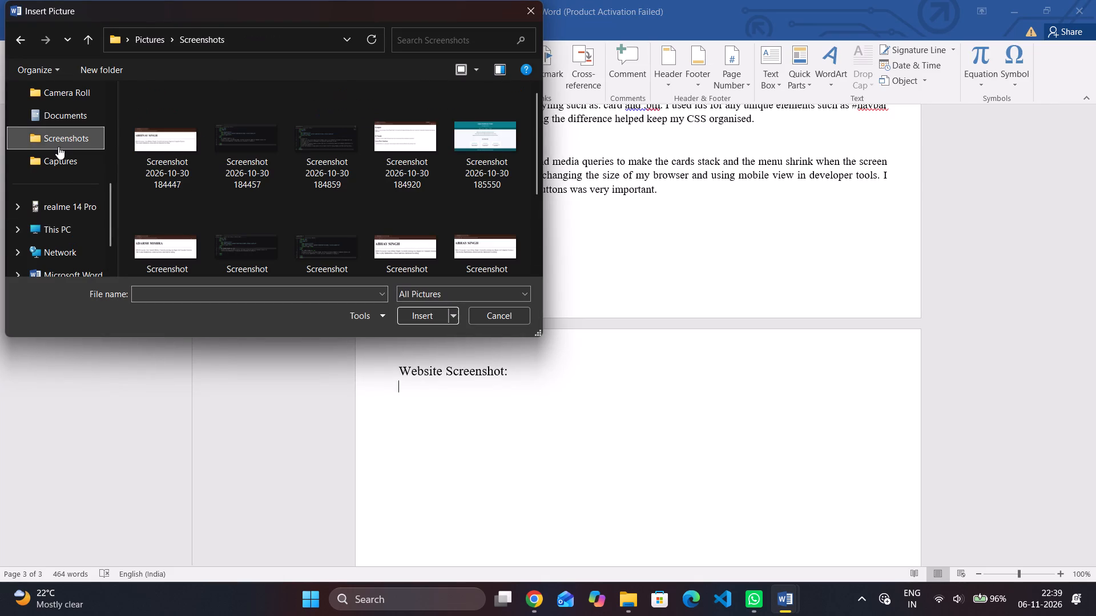
{"action": "scroll", "coordinate": [58, 147], "scroll_direction": "up", "scroll_amount": 2}
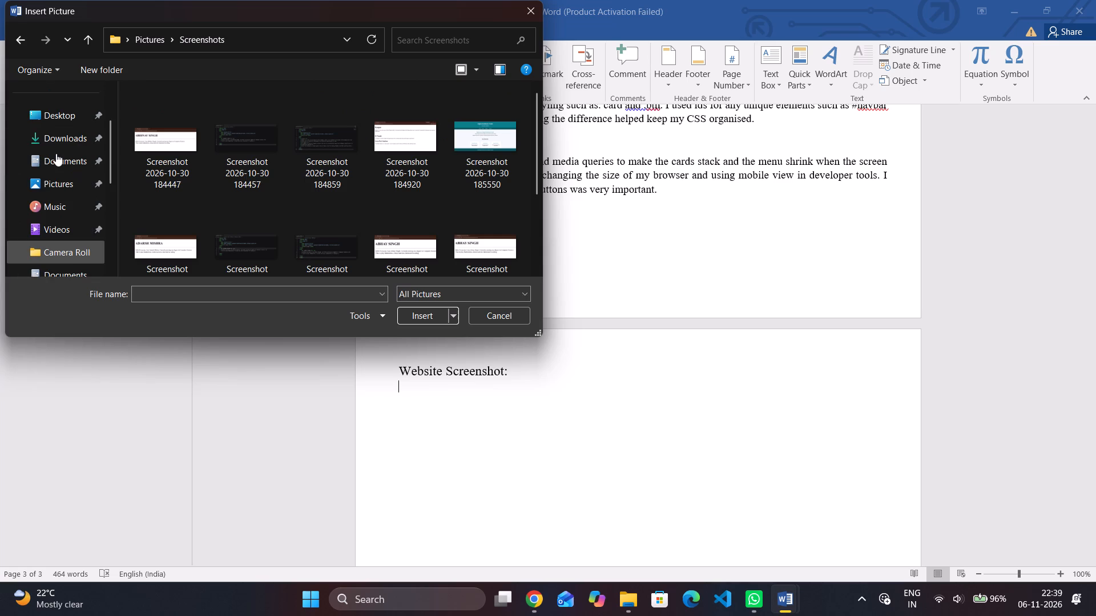
{"action": "left_click", "coordinate": [59, 135]}
{"action": "double_click", "coordinate": [155, 134]}
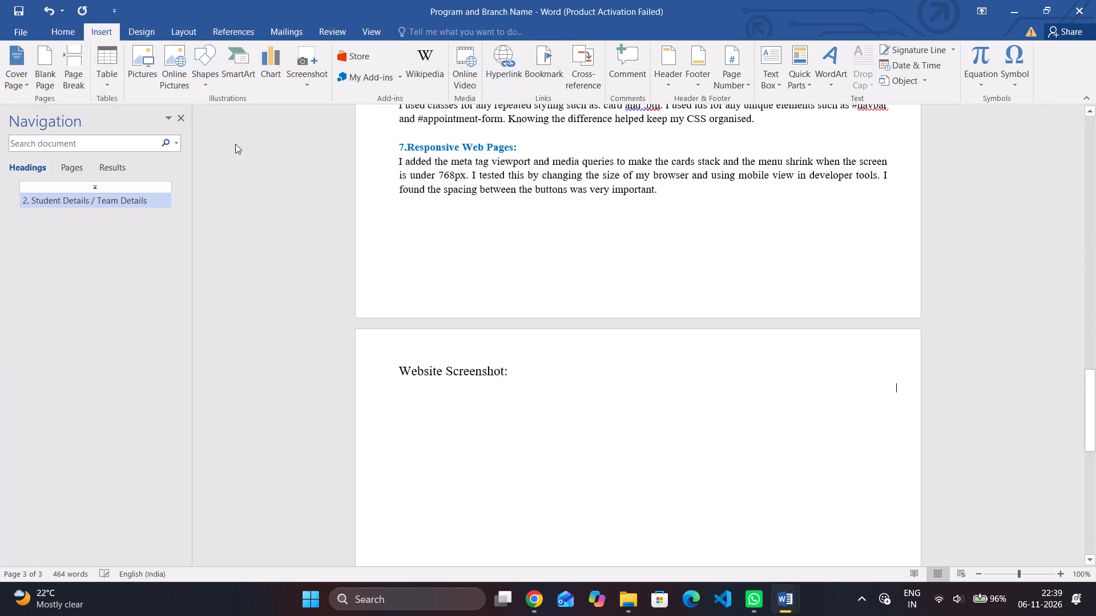
{"action": "scroll", "coordinate": [619, 269], "scroll_direction": "down", "scroll_amount": 1}
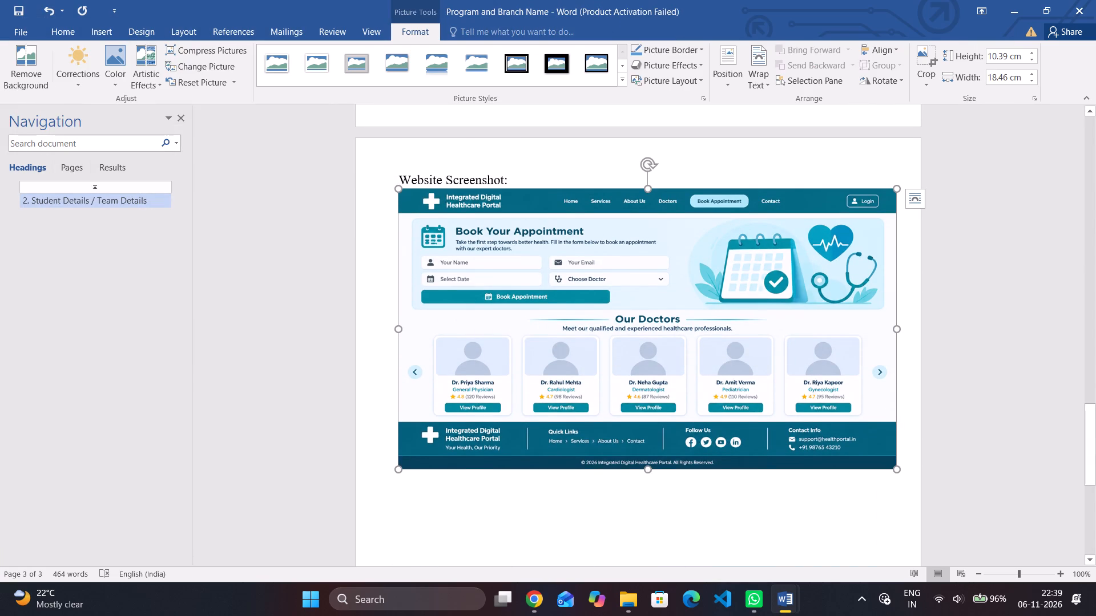
Set the portal picture's wrapping to In Front of Text and move it slightly down, leaving a small gap below "Website Screenshot:".
{"action": "left_click", "coordinate": [912, 196]}
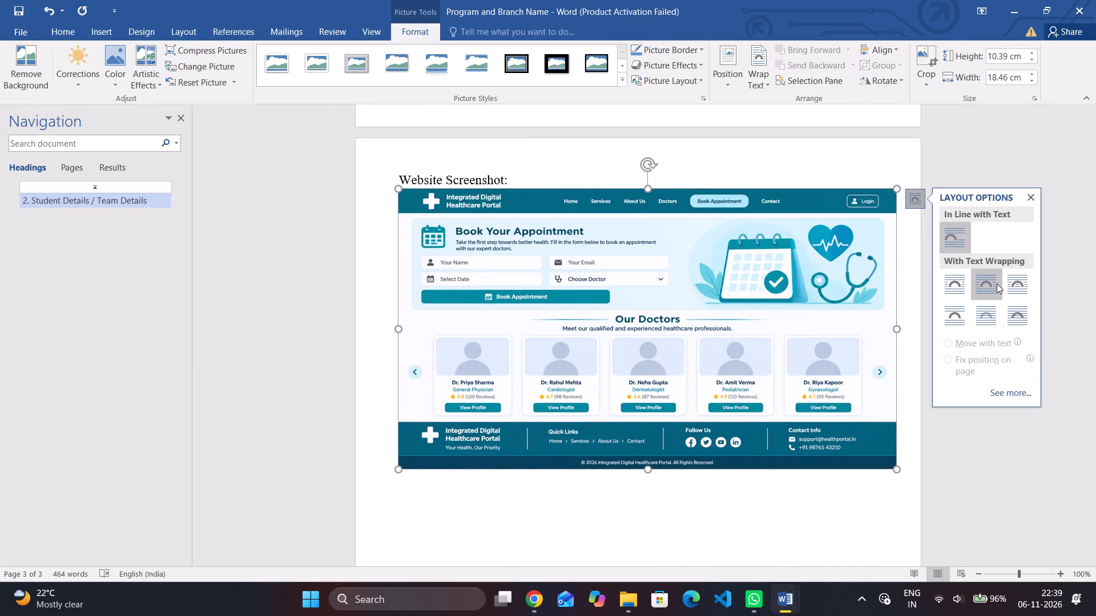
{"action": "left_click", "coordinate": [1015, 318]}
{"action": "left_click_drag", "start_coordinate": [644, 329], "coordinate": [629, 374]}
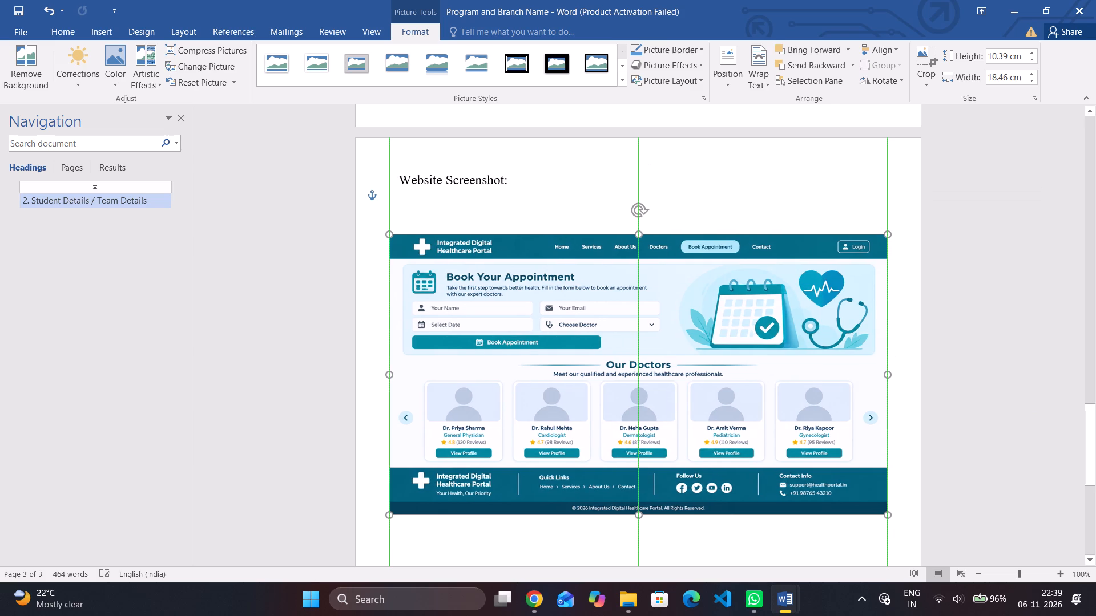
{"action": "left_click_drag", "start_coordinate": [629, 374], "coordinate": [629, 373]}
{"action": "left_click_drag", "start_coordinate": [627, 363], "coordinate": [627, 352]}
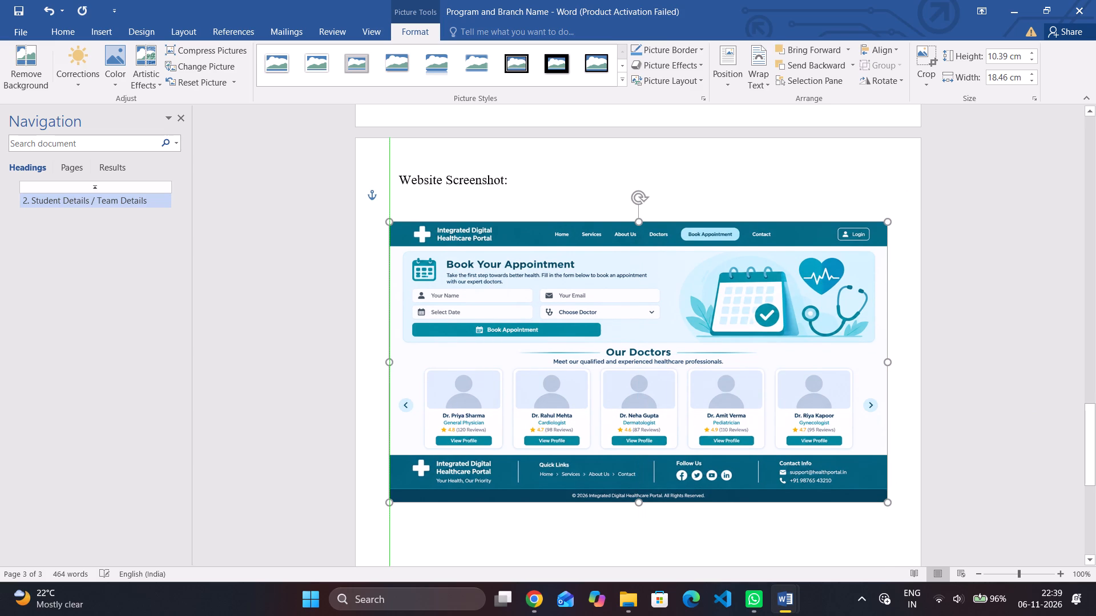
{"action": "left_click_drag", "start_coordinate": [627, 352], "coordinate": [626, 341]}
{"action": "left_click", "coordinate": [1016, 268]}
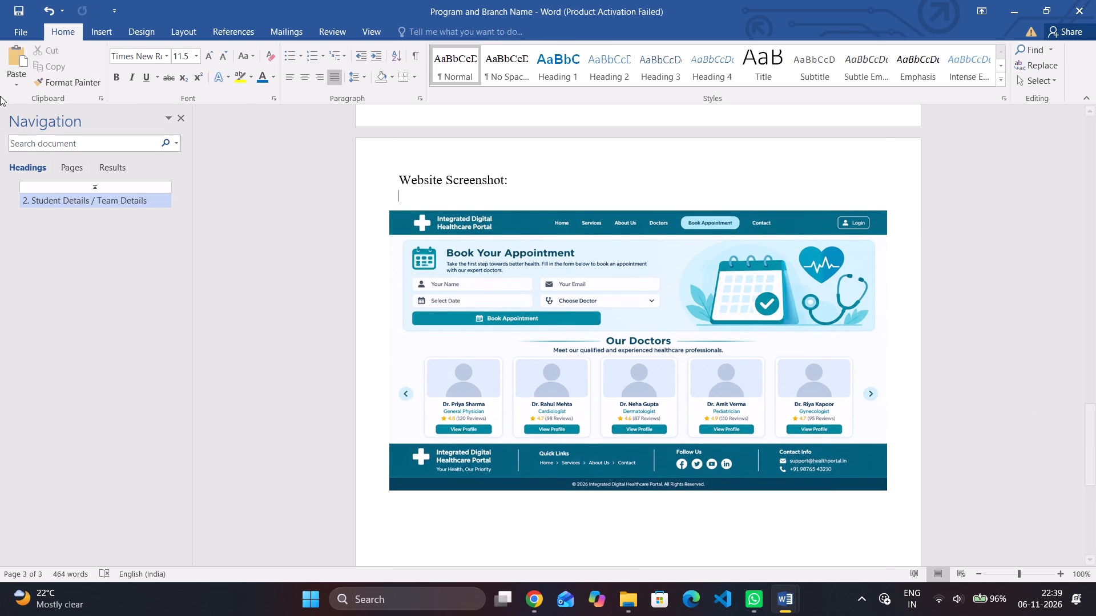
Save the Program and Branch Name document.
{"action": "left_click", "coordinate": [3, 25]}
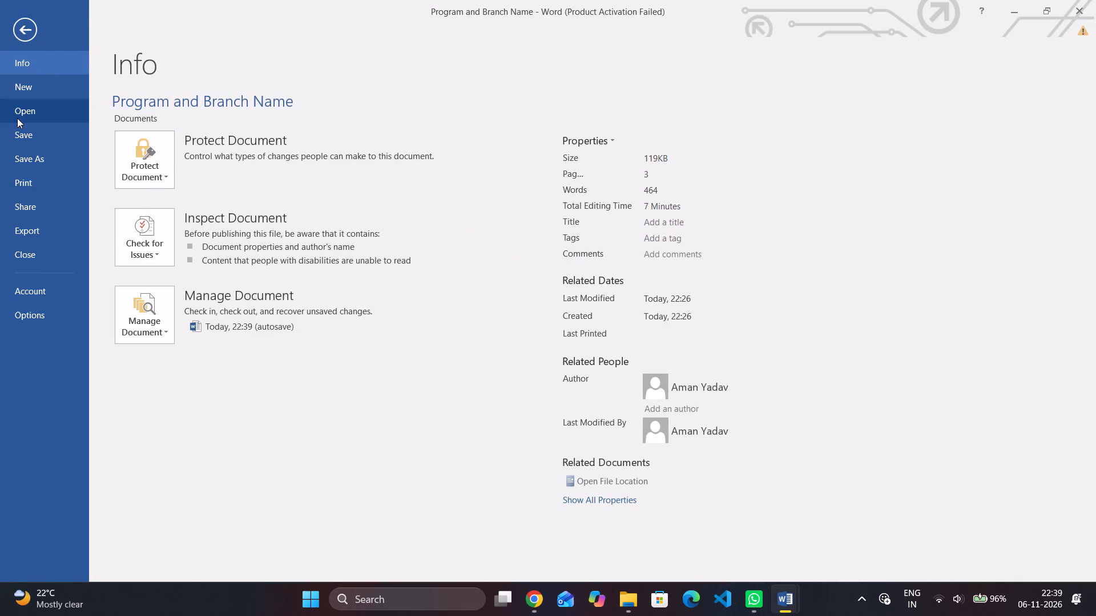
{"action": "left_click", "coordinate": [13, 136]}
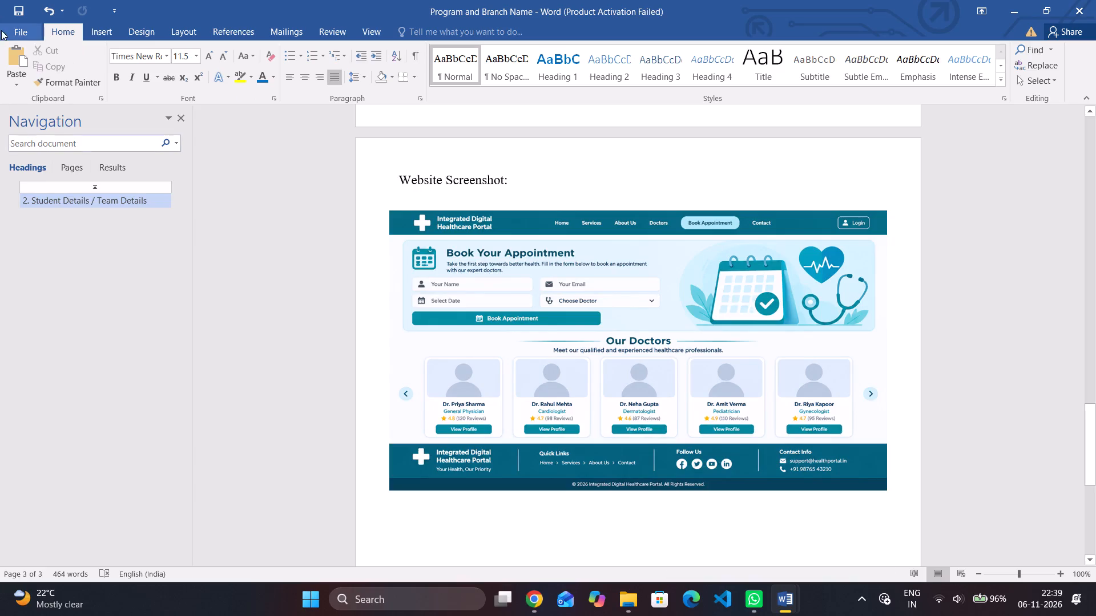
Save a copy of the document in the Documents folder, named GROUP8, the first-listed student's ERP ID and PROGRESS REPORT_2, joined by underscores.
{"action": "left_click", "coordinate": [2, 31]}
{"action": "left_click", "coordinate": [29, 167]}
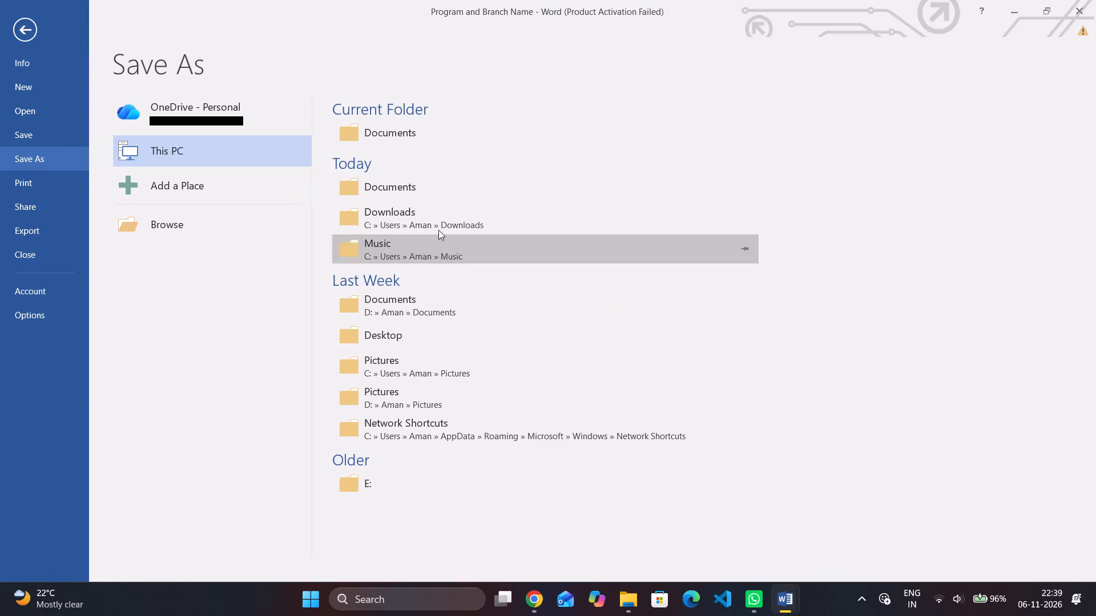
{"action": "left_click", "coordinate": [433, 229]}
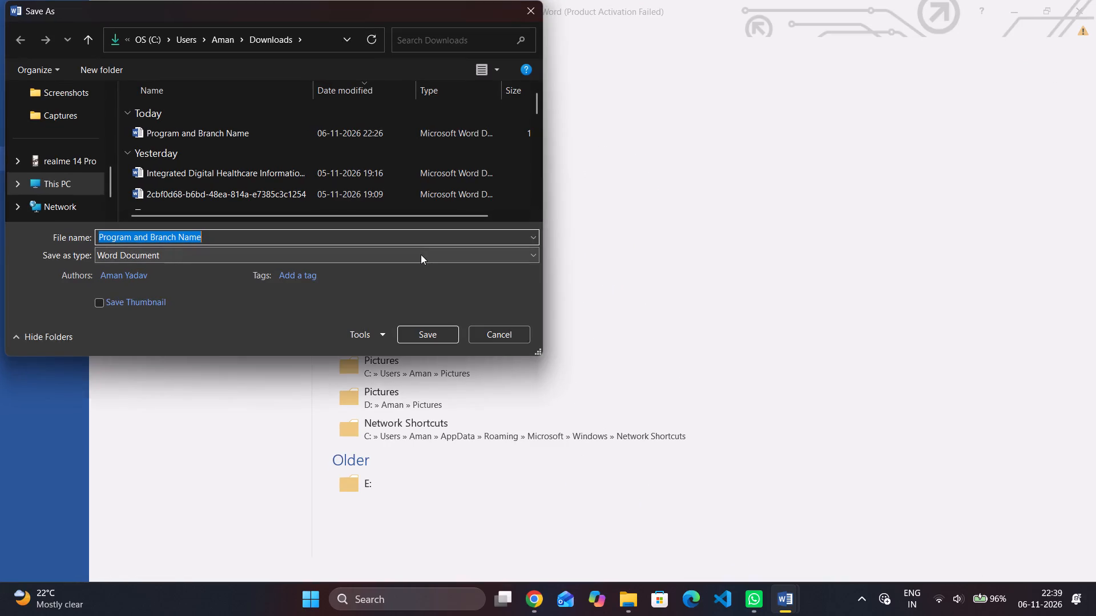
{"action": "key", "text": "BackSpace"}
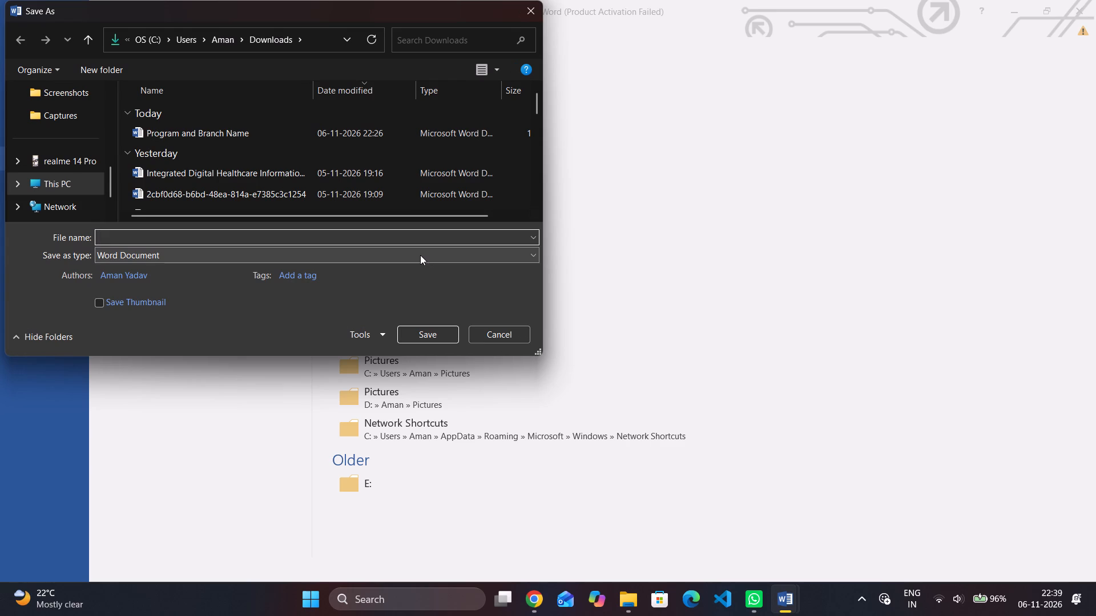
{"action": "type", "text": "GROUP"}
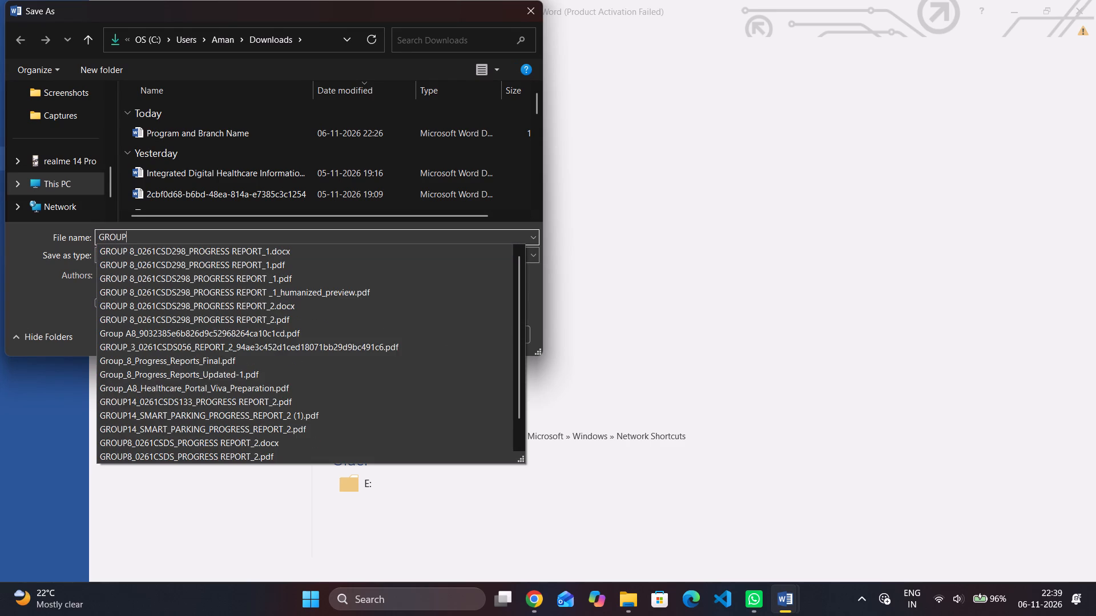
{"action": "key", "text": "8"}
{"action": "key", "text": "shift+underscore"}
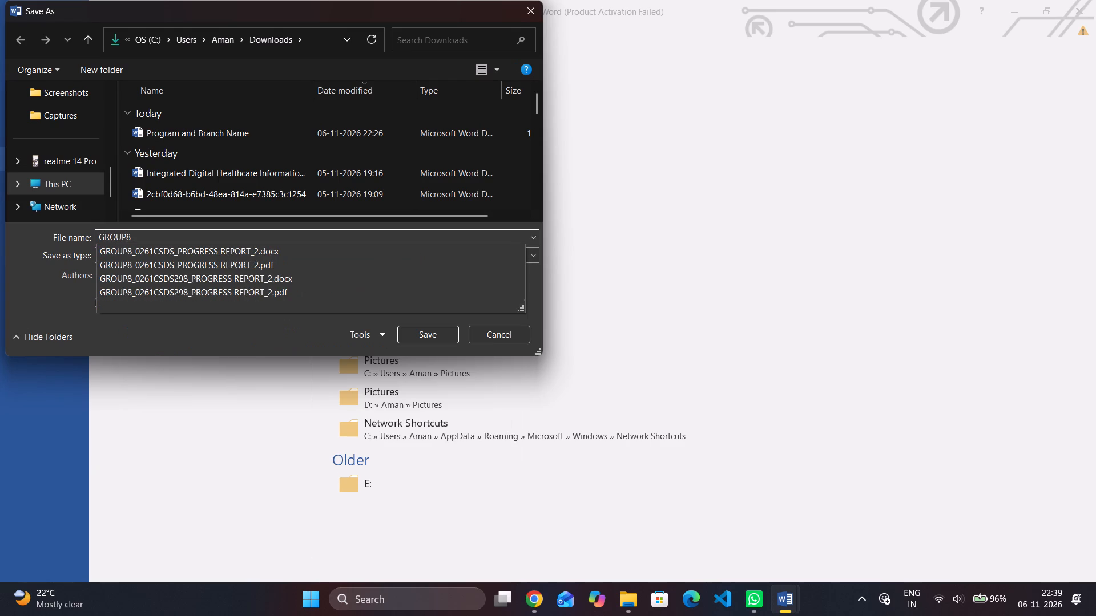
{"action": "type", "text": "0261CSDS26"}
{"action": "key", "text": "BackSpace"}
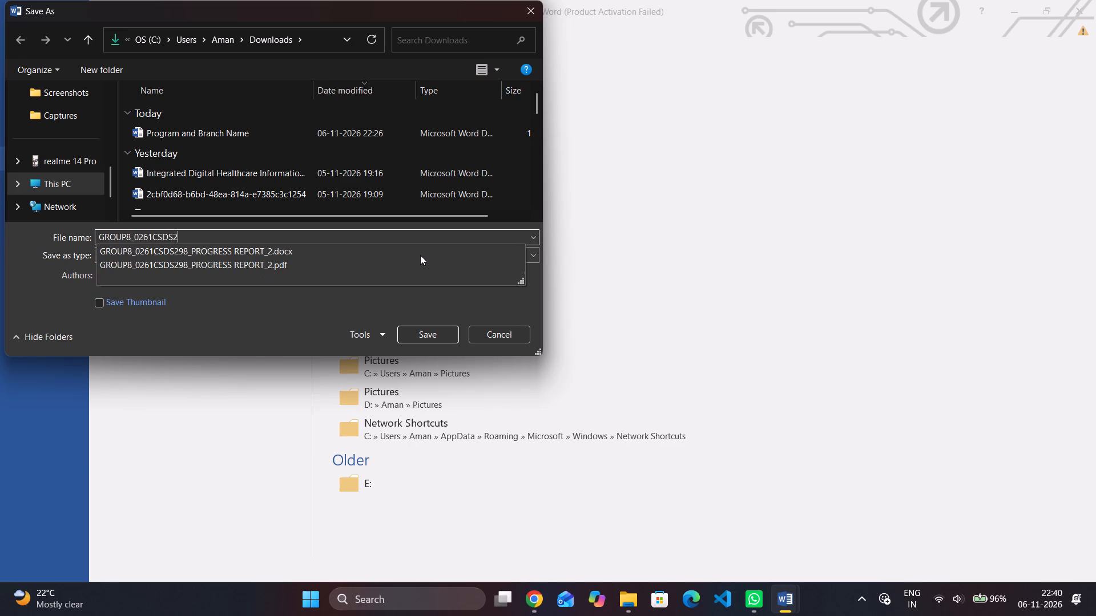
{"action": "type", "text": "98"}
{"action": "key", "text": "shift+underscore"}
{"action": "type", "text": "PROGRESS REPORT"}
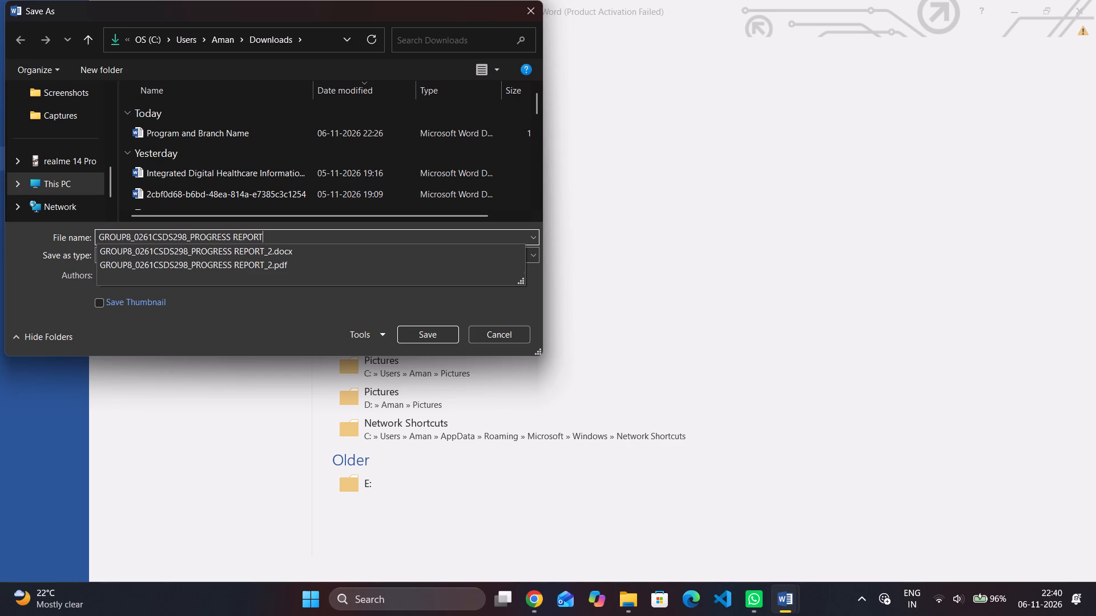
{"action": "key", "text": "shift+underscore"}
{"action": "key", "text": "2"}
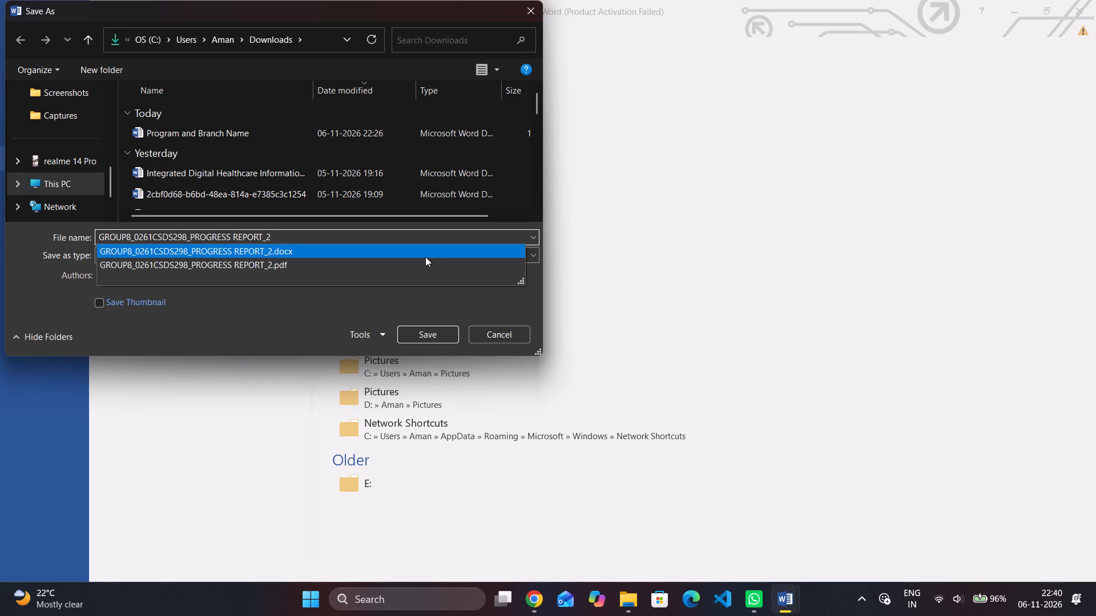
{"action": "scroll", "coordinate": [89, 171], "scroll_direction": "up", "scroll_amount": 1}
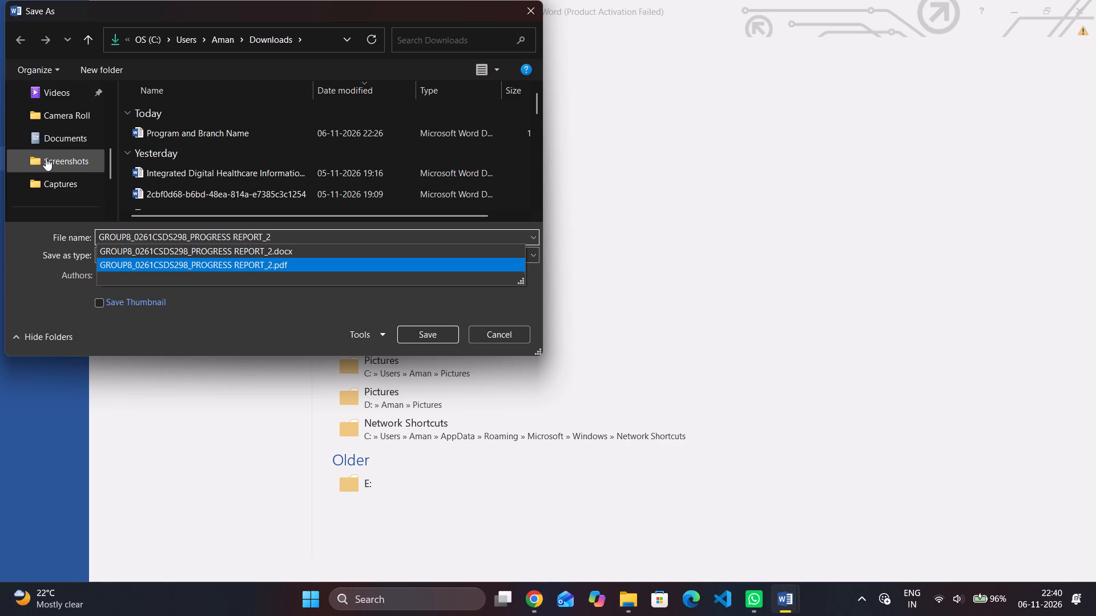
{"action": "scroll", "coordinate": [45, 157], "scroll_direction": "up", "scroll_amount": 2}
{"action": "left_click", "coordinate": [43, 159]}
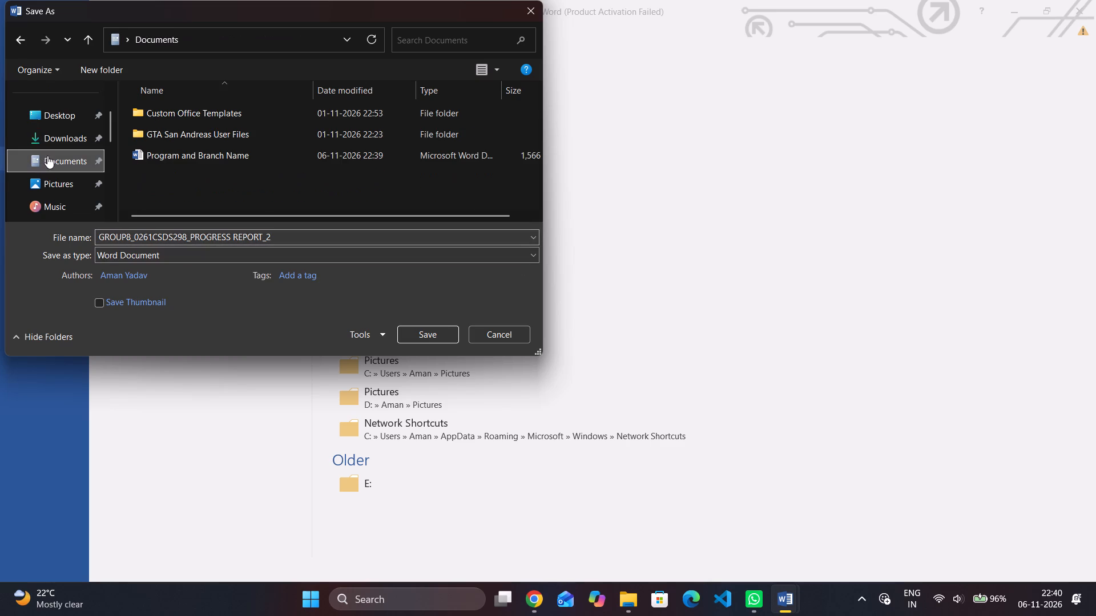
{"action": "left_click", "coordinate": [427, 335]}
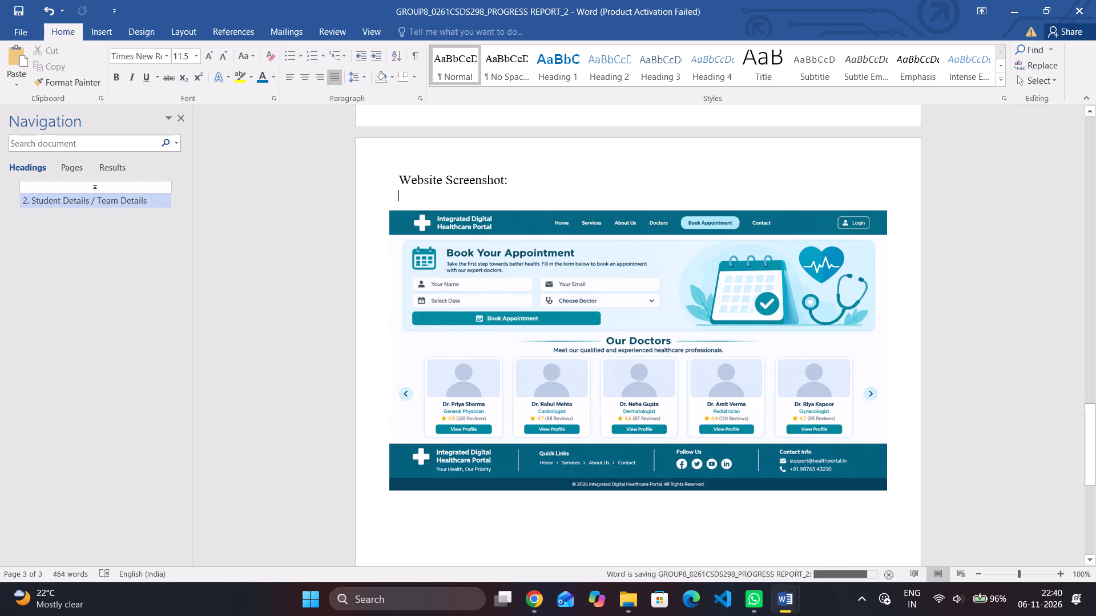
Export the report as a PDF to the Documents folder, keeping the same file name and standard optimization.
{"action": "left_click", "coordinate": [2, 38]}
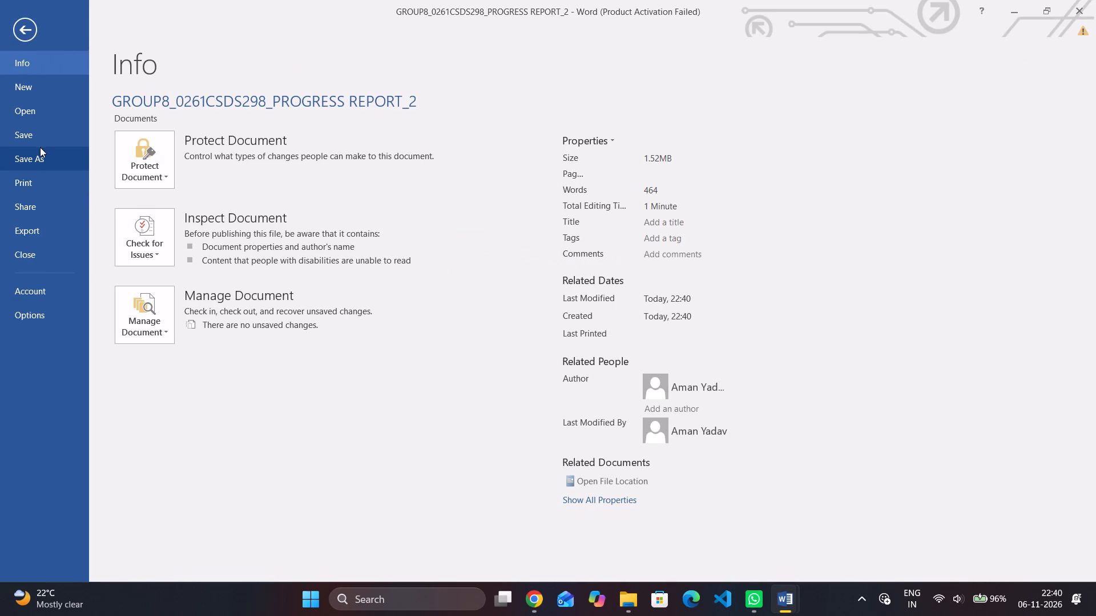
{"action": "left_click", "coordinate": [51, 236]}
{"action": "left_click", "coordinate": [384, 194]}
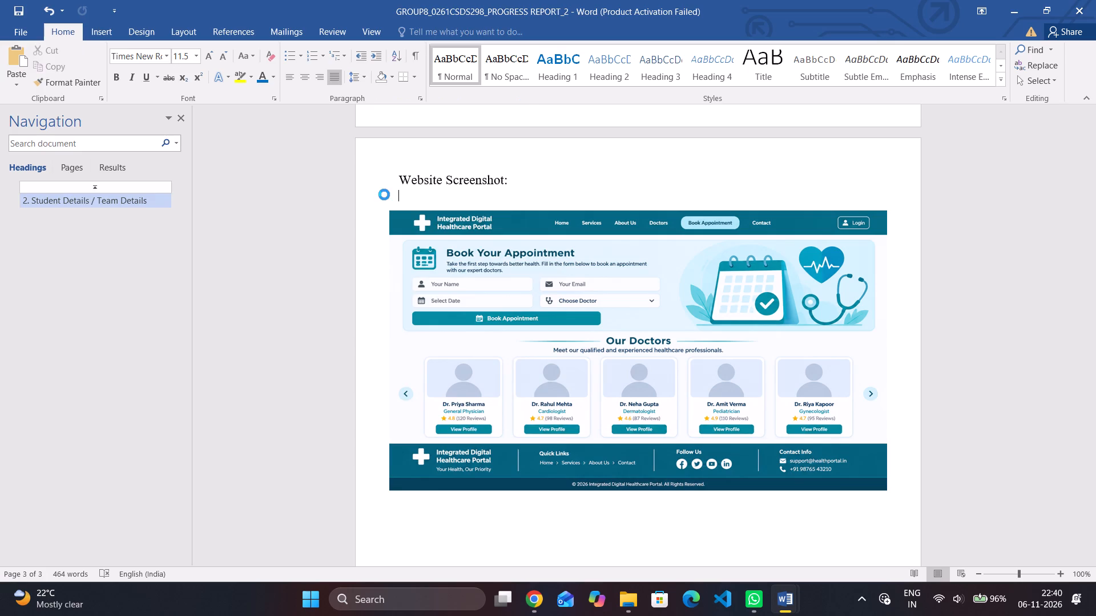
{"action": "scroll", "coordinate": [54, 192], "scroll_direction": "down", "scroll_amount": 1}
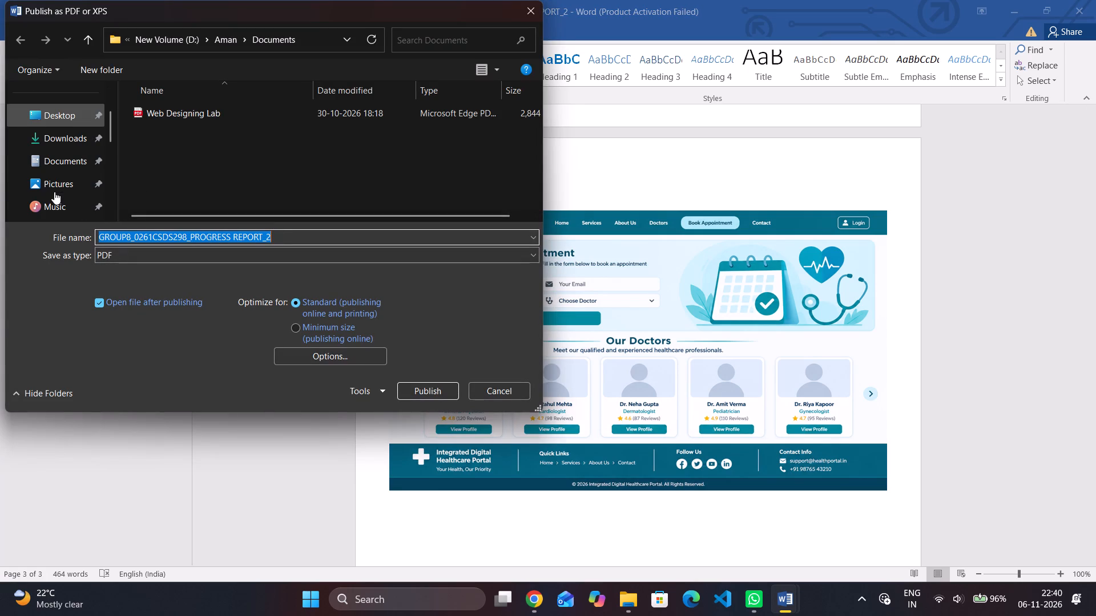
{"action": "left_click", "coordinate": [70, 168]}
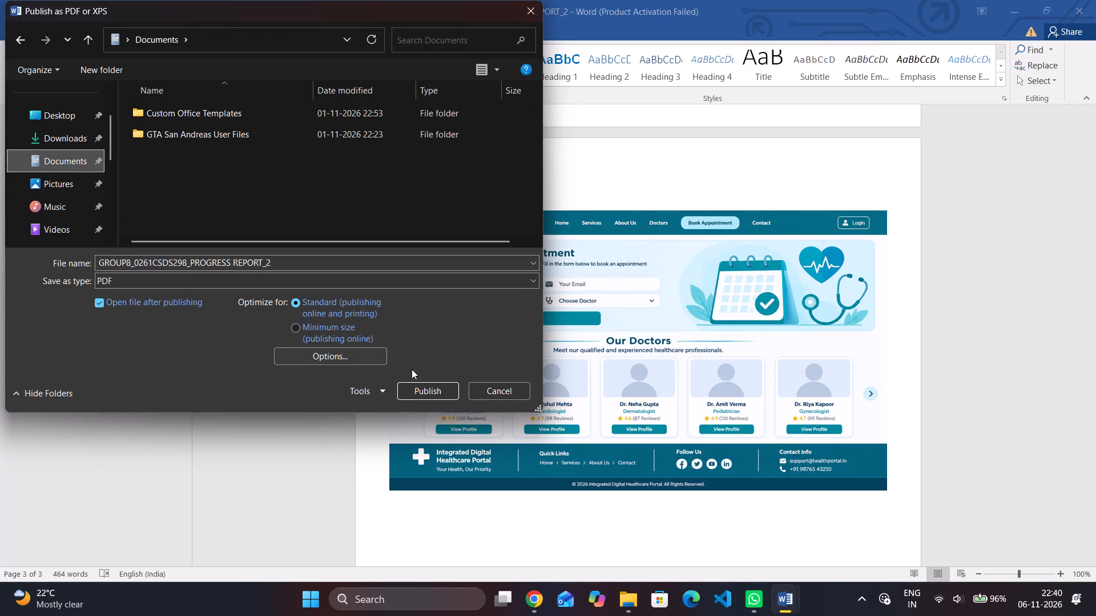
{"action": "left_click", "coordinate": [435, 395]}
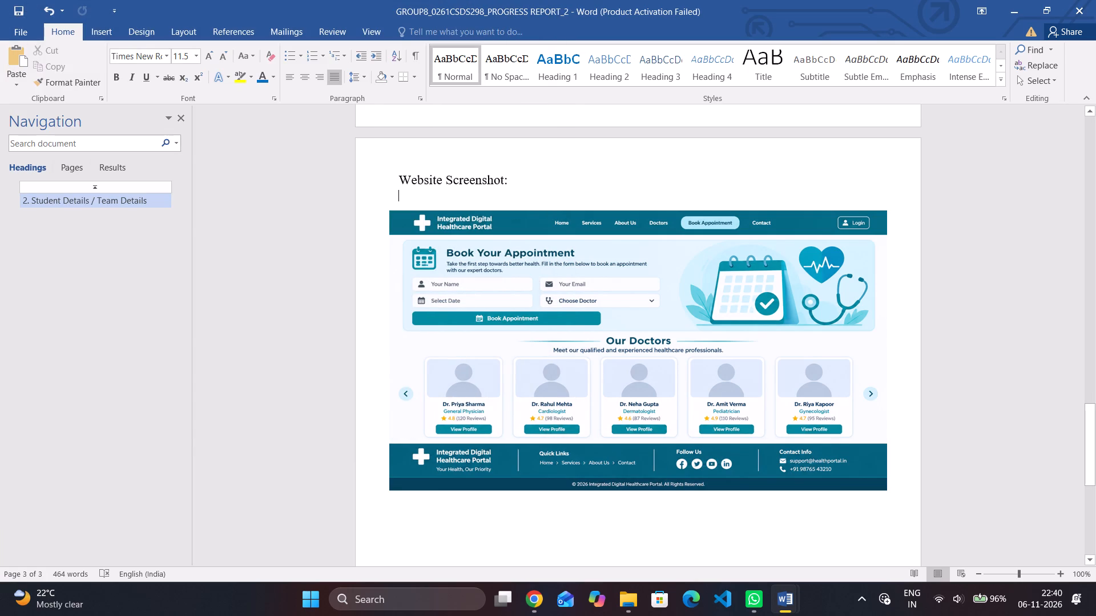
Switch to Edge, review the exported PDF from the details table through the website screenshot page, and close it.
{"action": "left_click", "coordinate": [1043, 28]}
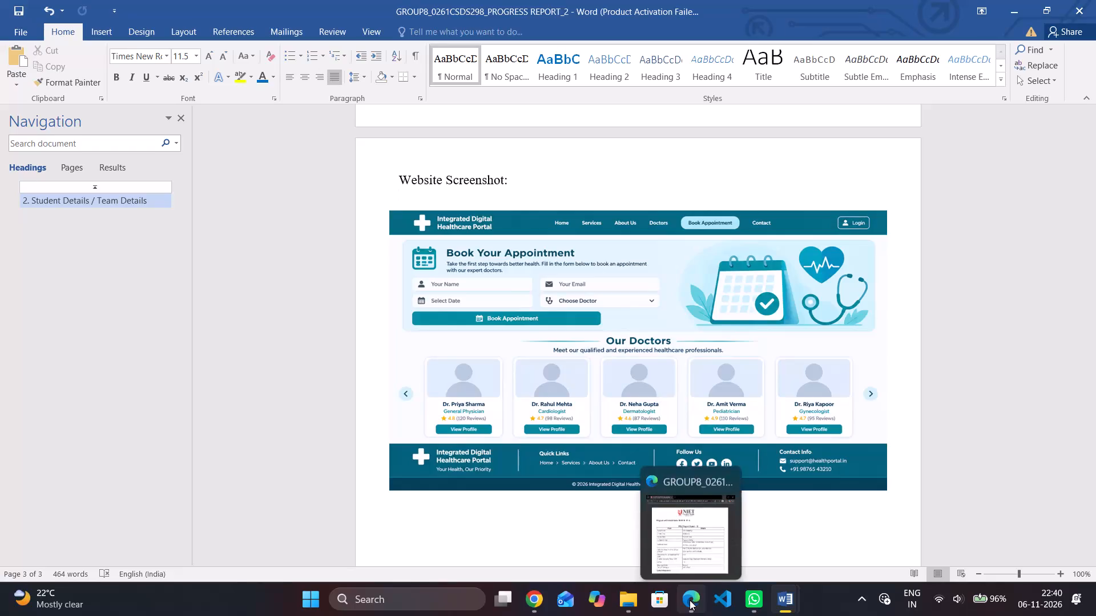
{"action": "left_click", "coordinate": [690, 600]}
{"action": "left_click", "coordinate": [1035, 78]}
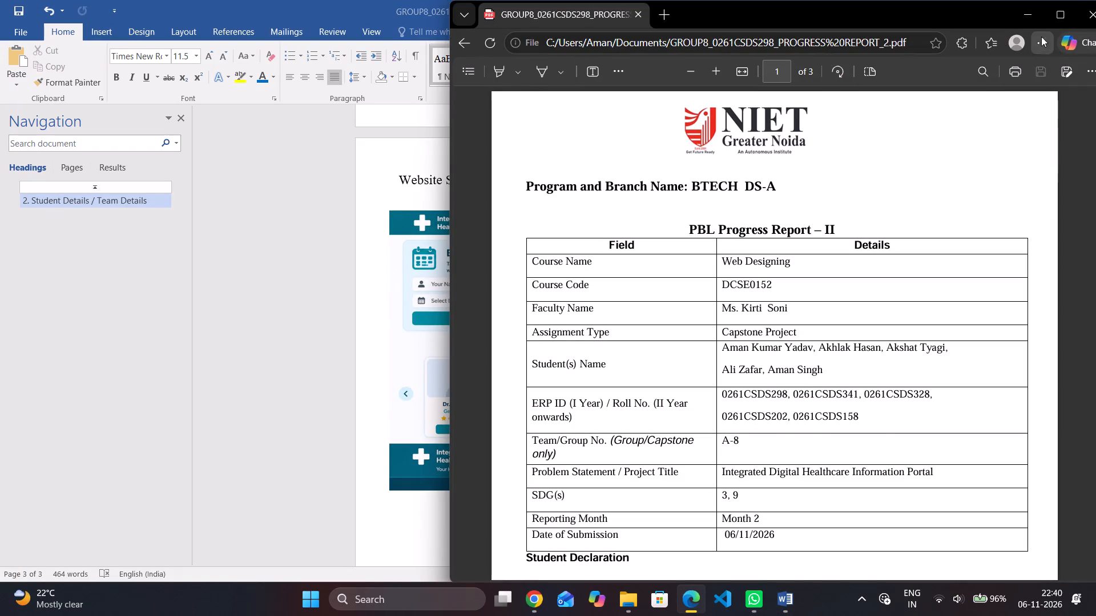
{"action": "left_click", "coordinate": [1055, 18]}
{"action": "scroll", "coordinate": [722, 352], "scroll_direction": "down", "scroll_amount": 3}
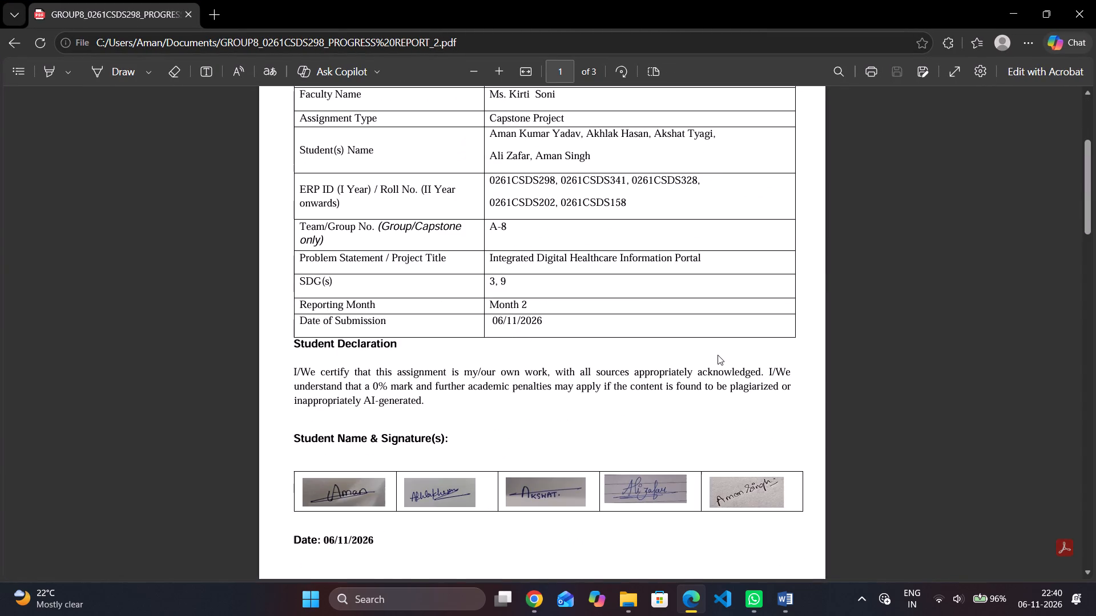
{"action": "scroll", "coordinate": [716, 355], "scroll_direction": "down", "scroll_amount": 1}
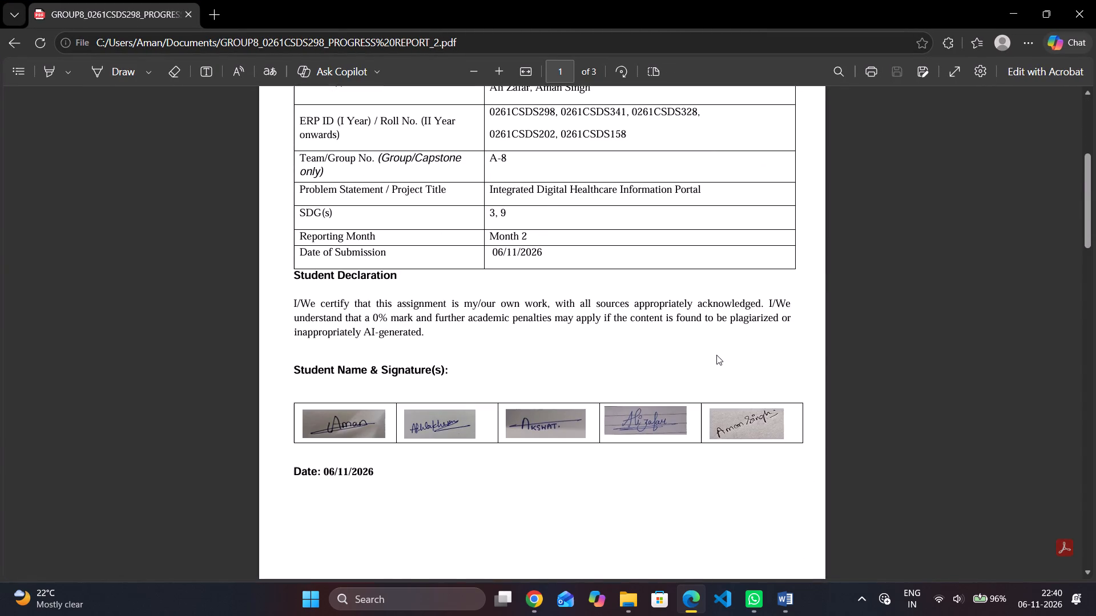
{"action": "scroll", "coordinate": [716, 355], "scroll_direction": "down", "scroll_amount": 11}
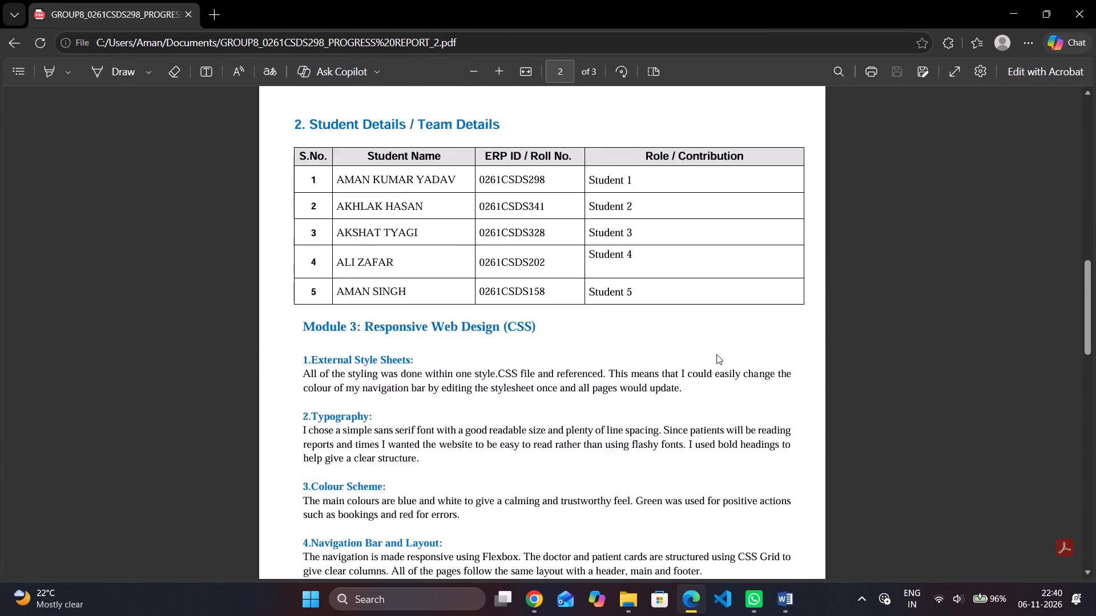
{"action": "scroll", "coordinate": [716, 354], "scroll_direction": "down", "scroll_amount": 9}
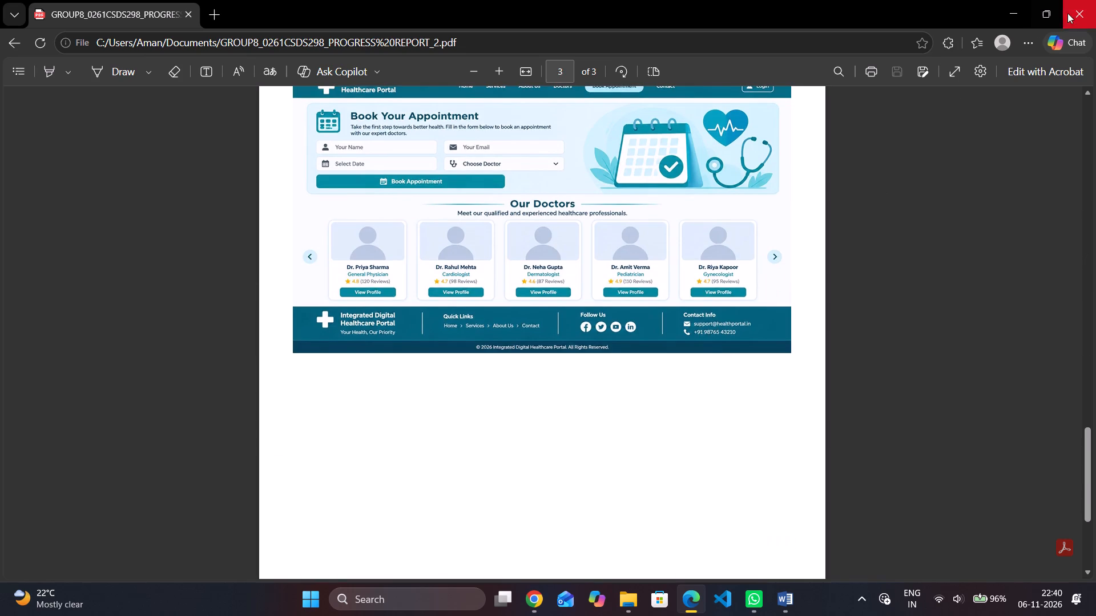
{"action": "left_click", "coordinate": [1069, 13]}
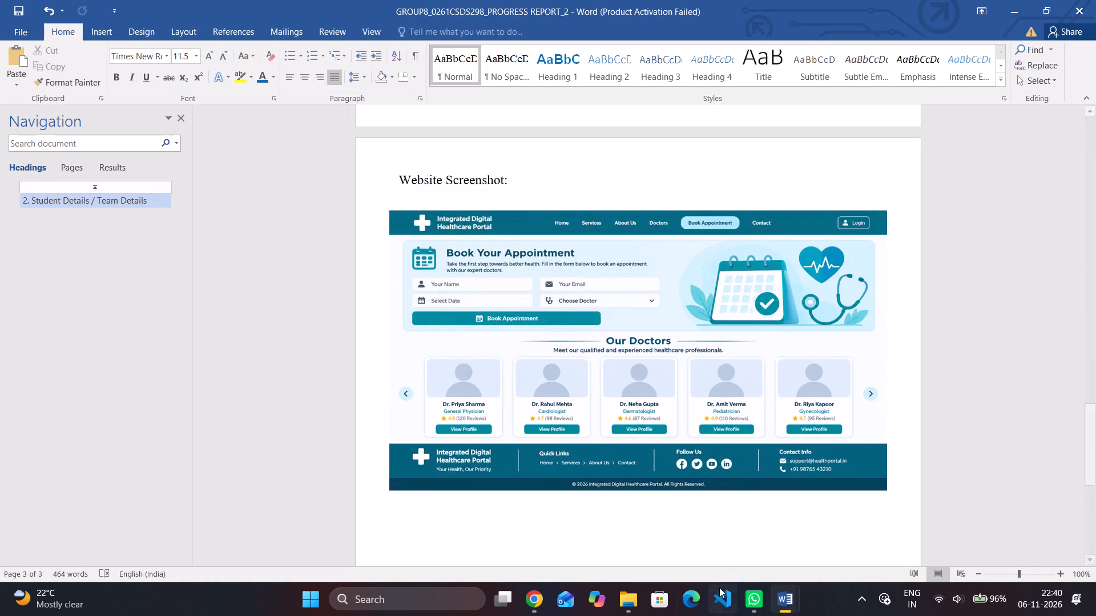
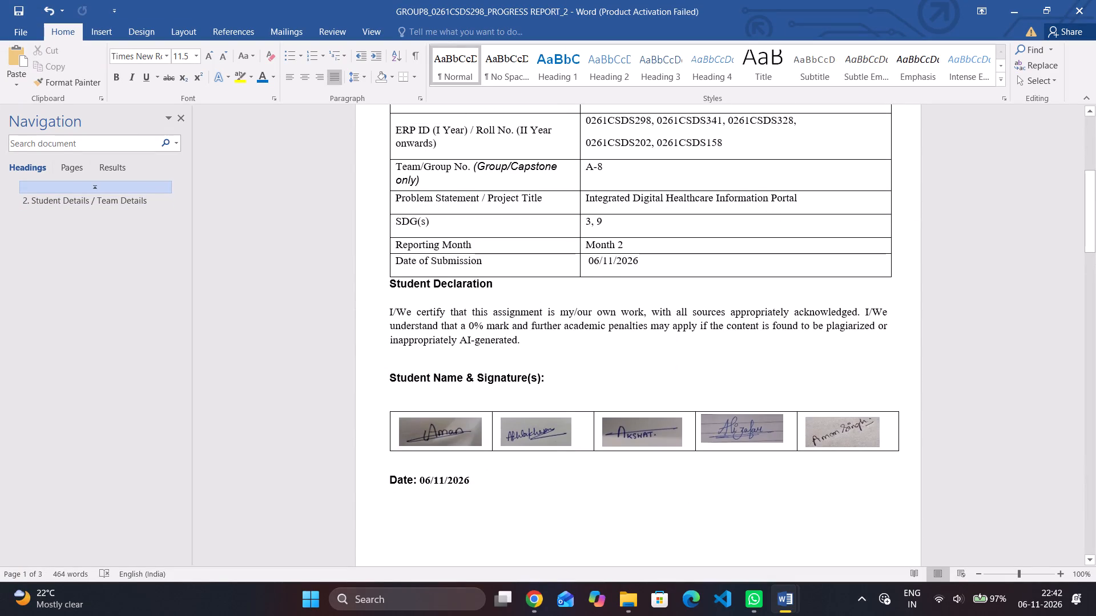
Add one blank line between the details table and the Student Declaration heading, keeping the date line on the first page.
{"action": "scroll", "coordinate": [403, 307], "scroll_direction": "up", "scroll_amount": 3}
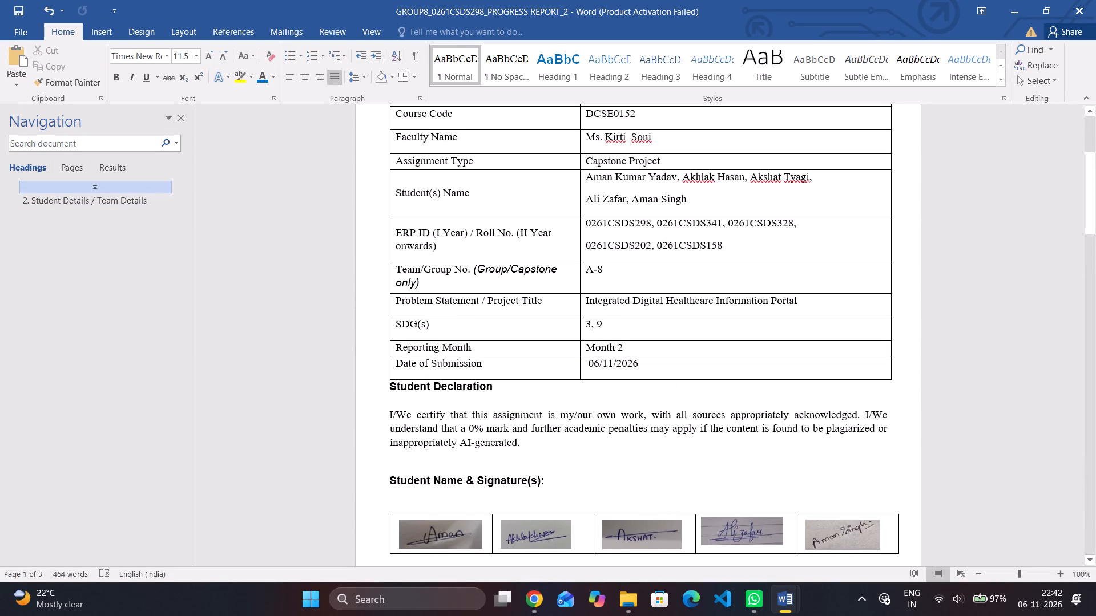
{"action": "left_click", "coordinate": [384, 390]}
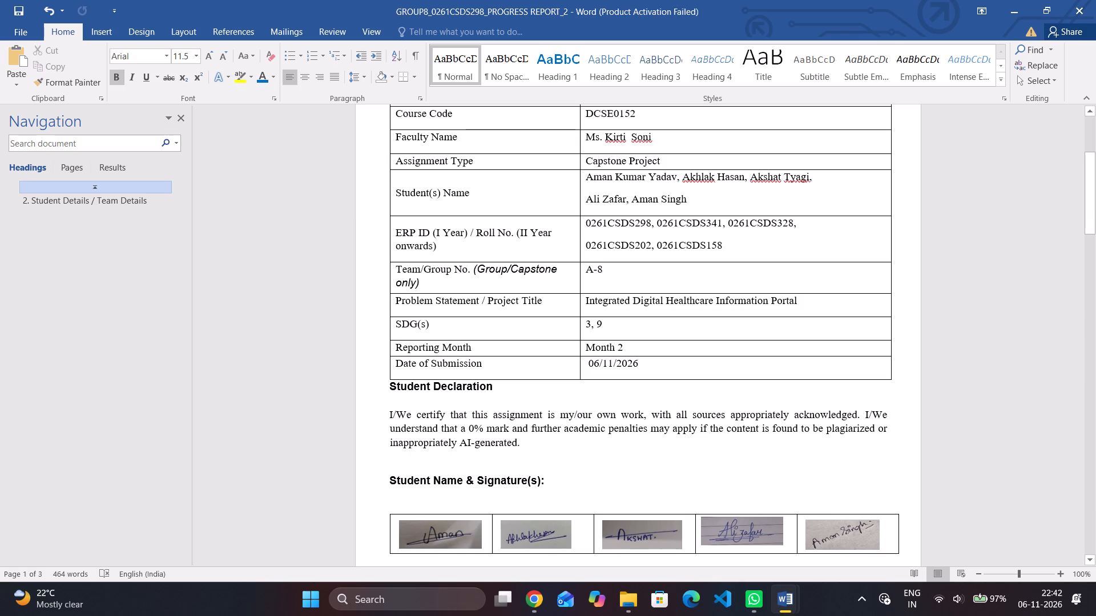
{"action": "key", "text": "Return"}
{"action": "key", "text": "Return"}
{"action": "key", "text": "Return"}
{"action": "key", "text": "Return"}
{"action": "scroll", "coordinate": [377, 393], "scroll_direction": "down", "scroll_amount": 11}
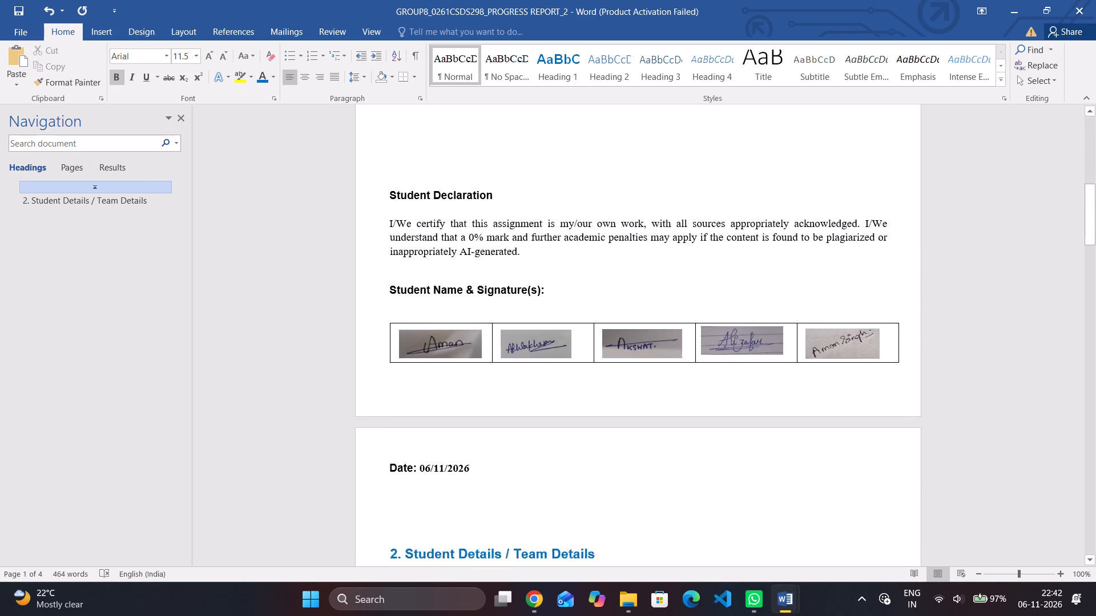
{"action": "scroll", "coordinate": [374, 319], "scroll_direction": "down", "scroll_amount": 9}
{"action": "scroll", "coordinate": [382, 298], "scroll_direction": "down", "scroll_amount": 12}
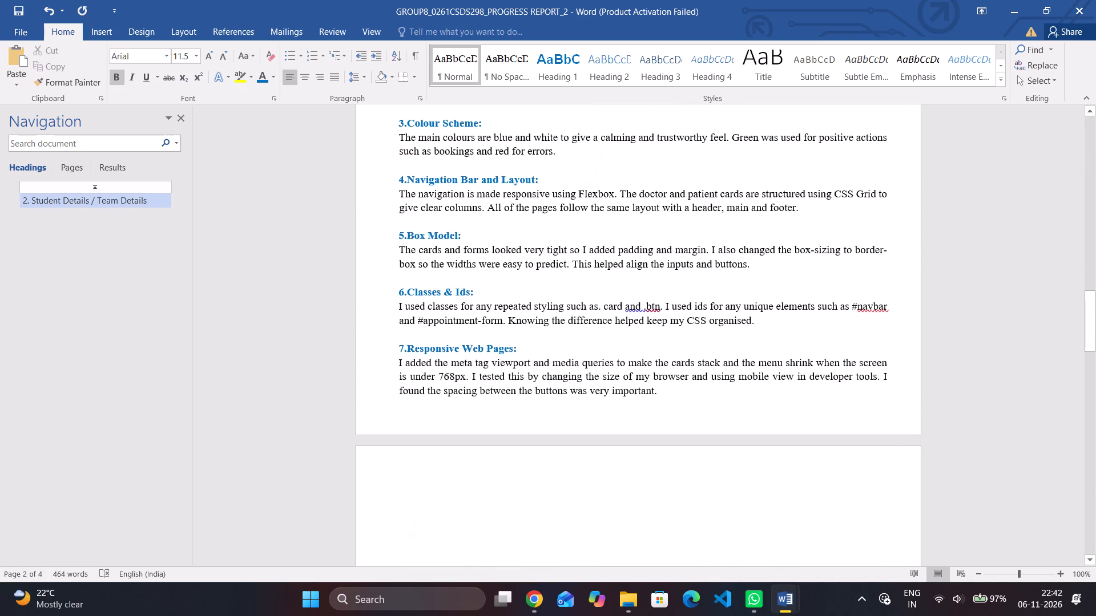
{"action": "scroll", "coordinate": [385, 283], "scroll_direction": "up", "scroll_amount": 20}
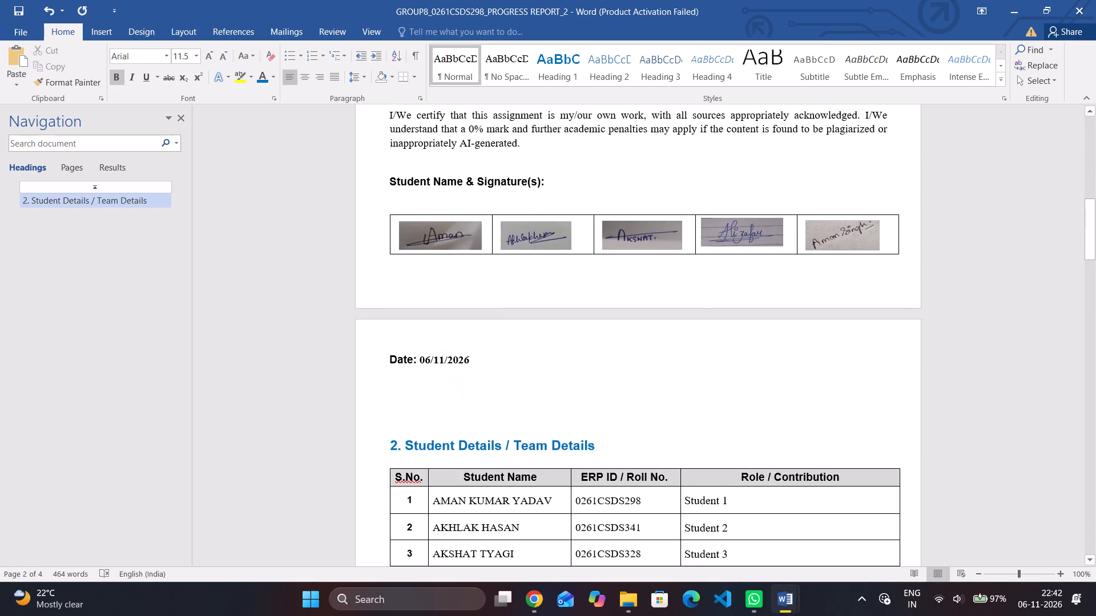
{"action": "scroll", "coordinate": [390, 295], "scroll_direction": "up", "scroll_amount": 6}
{"action": "left_click", "coordinate": [389, 280]}
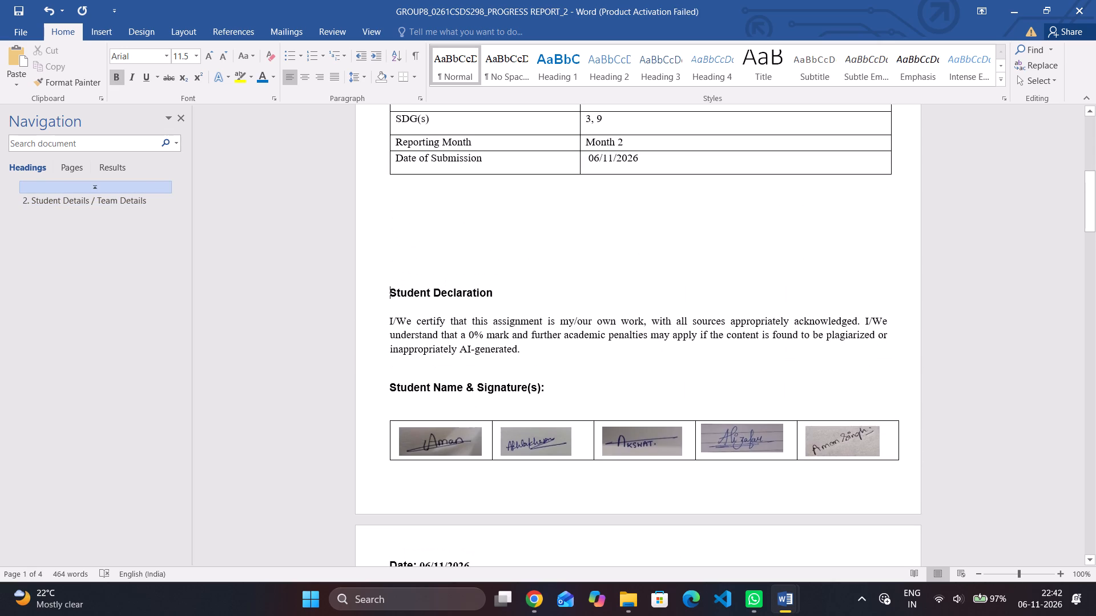
{"action": "key", "text": "BackSpace"}
{"action": "key", "text": "BackSpace"}
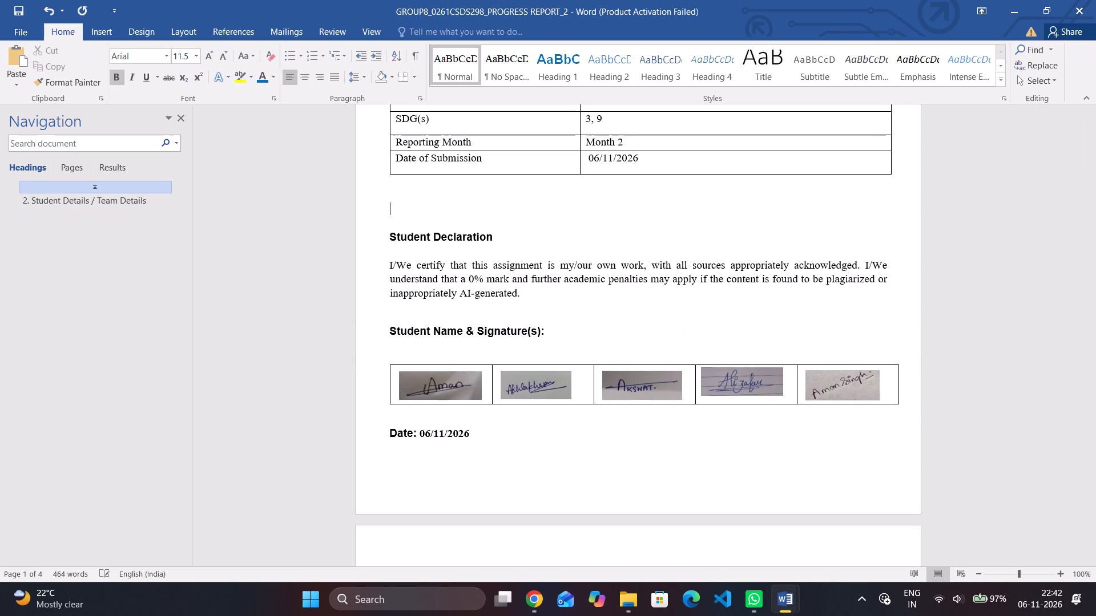
{"action": "key", "text": "BackSpace"}
{"action": "right_click", "coordinate": [389, 287]}
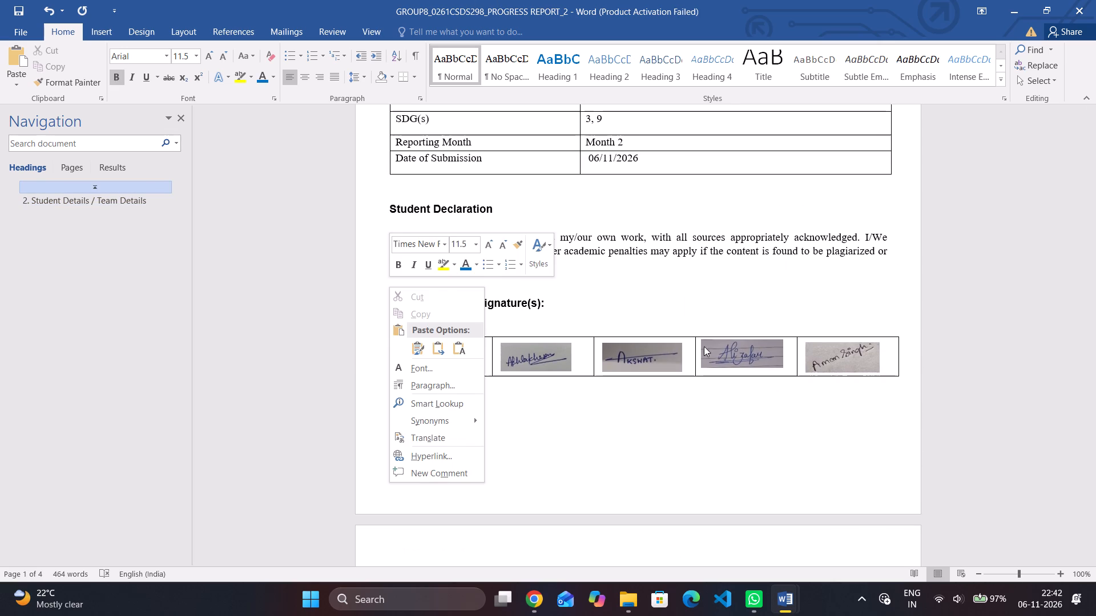
{"action": "left_click", "coordinate": [712, 407]}
Change "I/We" to "We" at the start of both sentences in the Student Declaration paragraph.
{"action": "scroll", "coordinate": [561, 382], "scroll_direction": "up", "scroll_amount": 6}
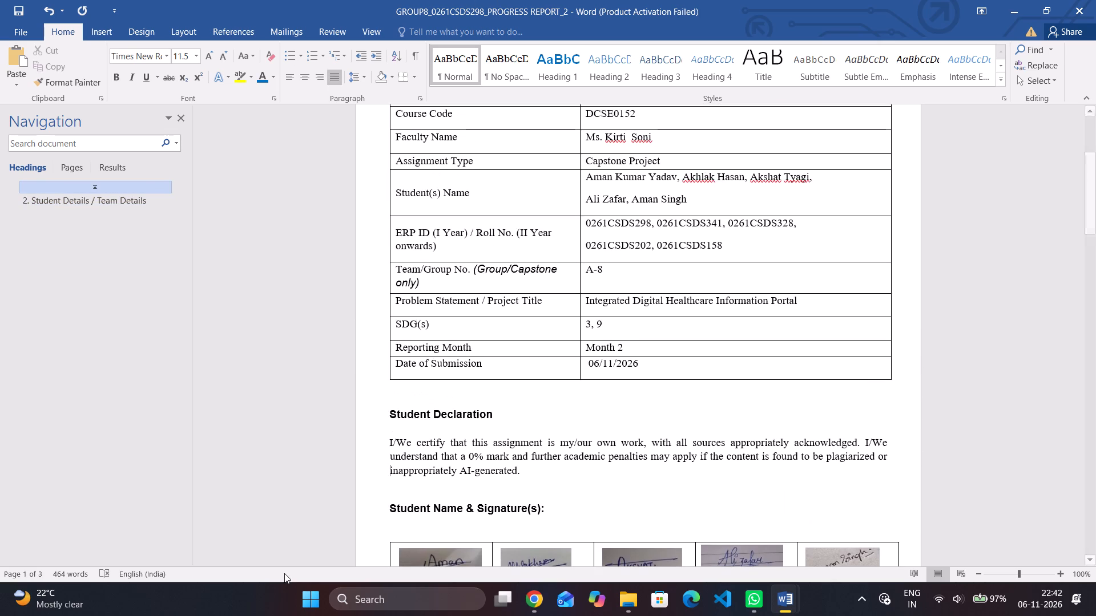
{"action": "left_click", "coordinate": [398, 441]}
{"action": "key", "text": "BackSpace"}
{"action": "key", "text": "BackSpace"}
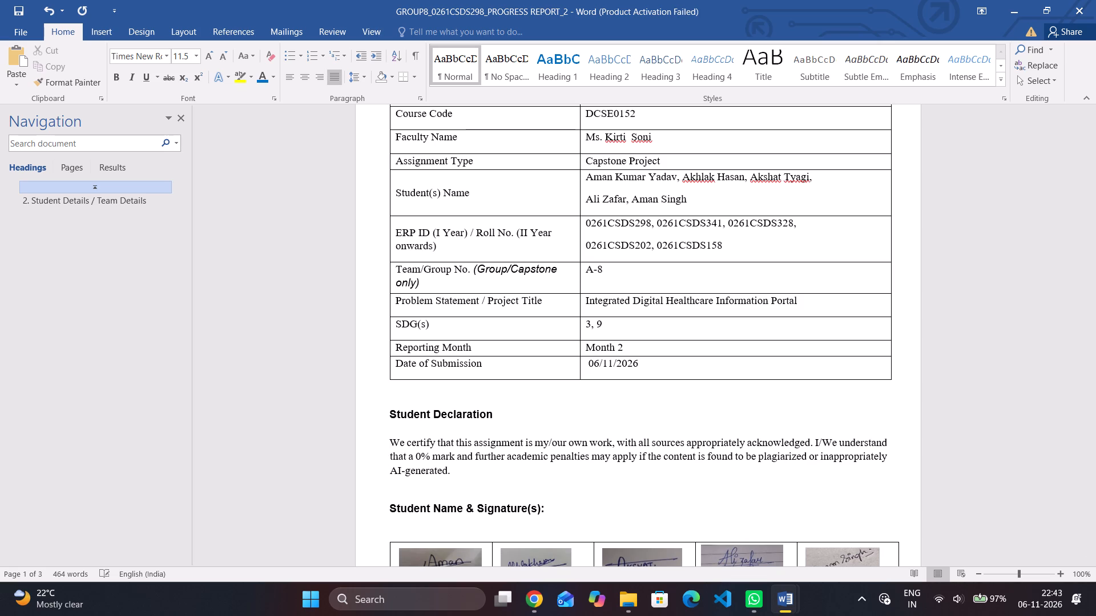
{"action": "left_click", "coordinate": [821, 441]}
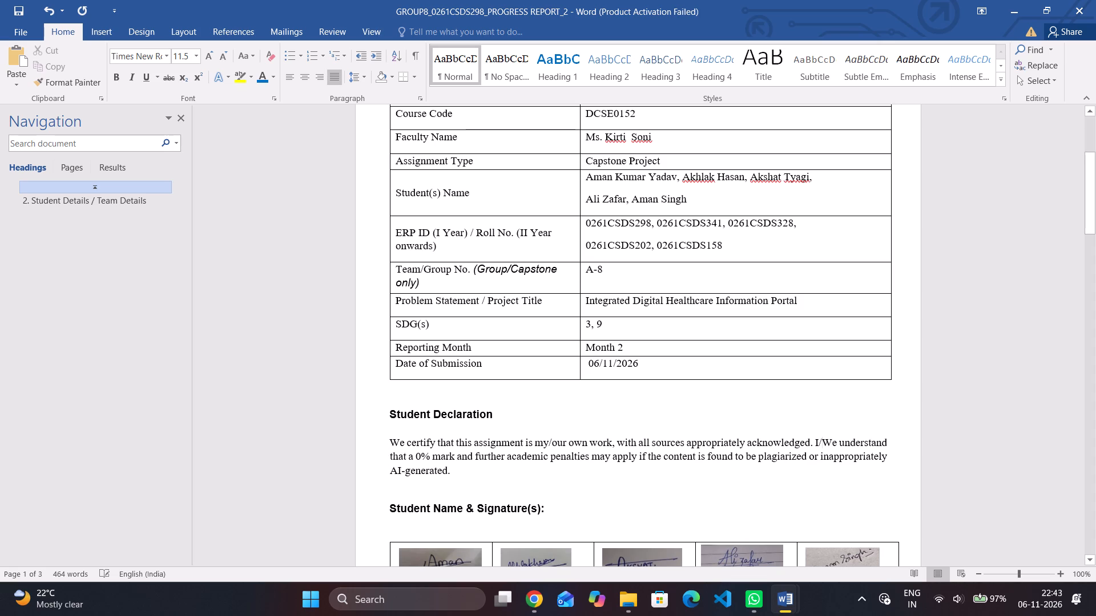
{"action": "key", "text": "BackSpace"}
{"action": "key", "text": "BackSpace"}
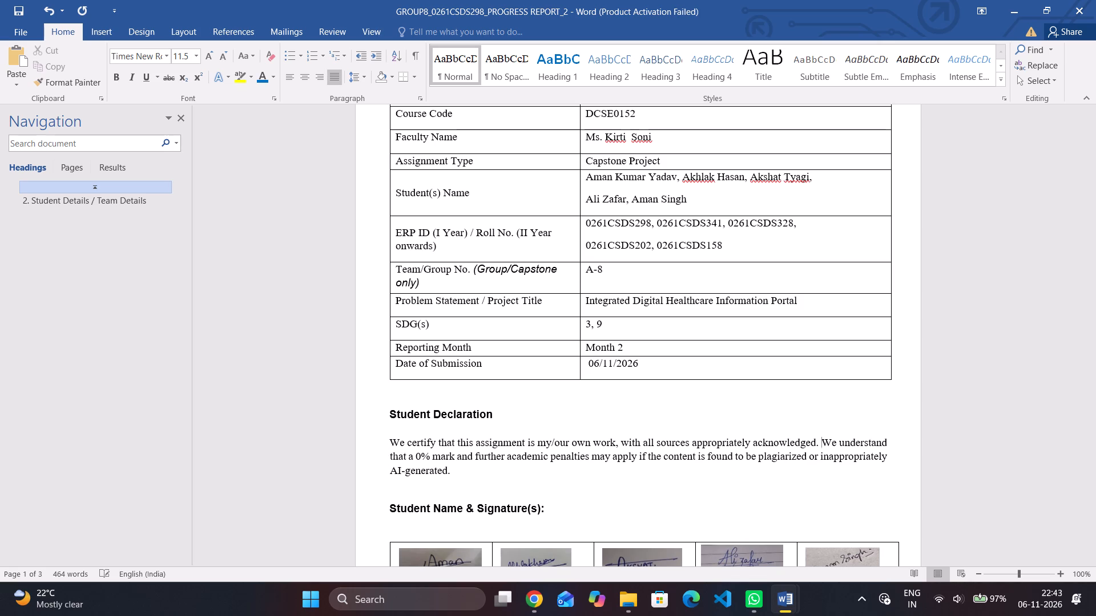
Save the edited report as a Word document in the Documents folder under its existing GROUP8 progress report name.
{"action": "left_click", "coordinate": [0, 31]}
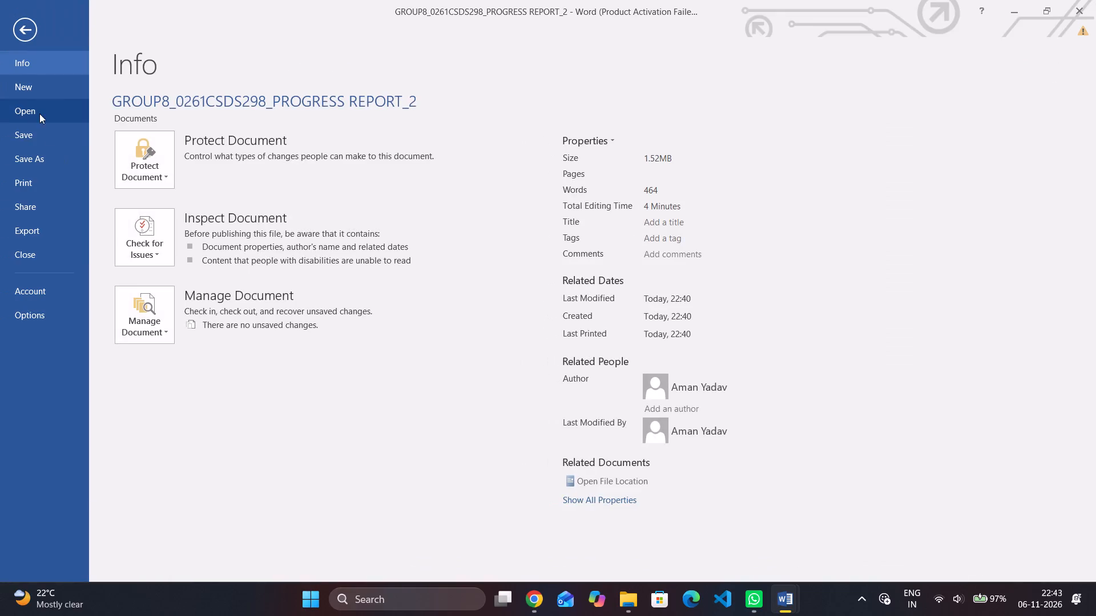
{"action": "left_click", "coordinate": [43, 152]}
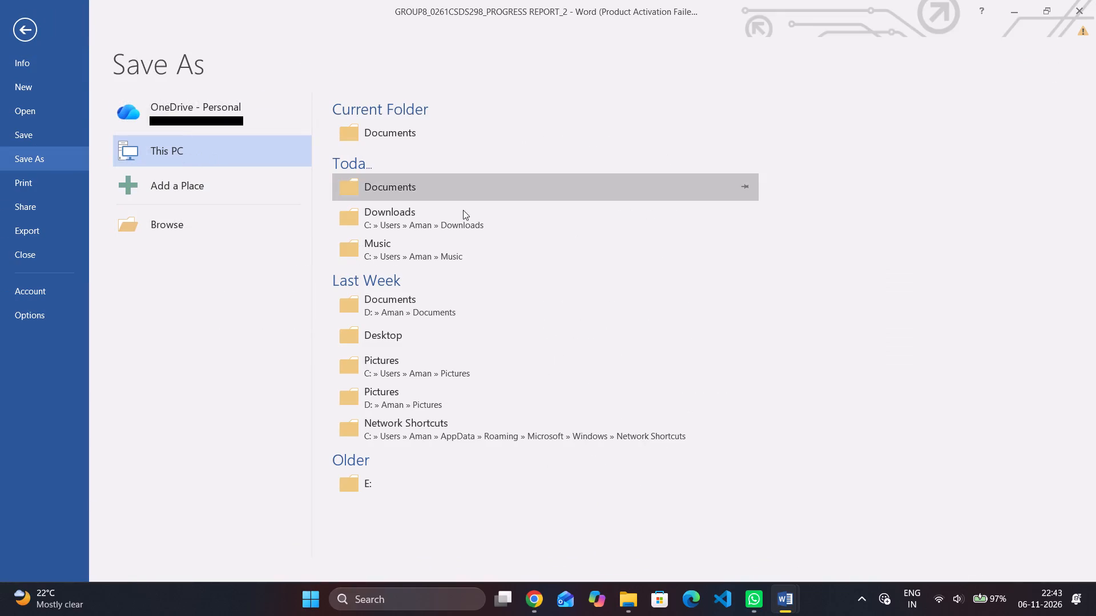
{"action": "left_click", "coordinate": [485, 195]}
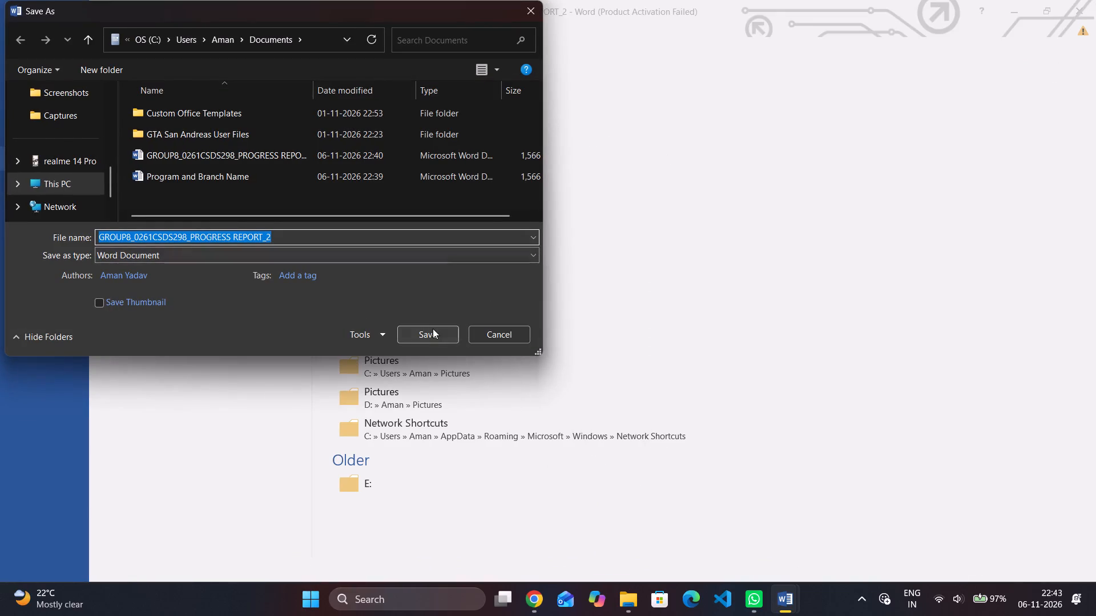
{"action": "scroll", "coordinate": [3, 118], "scroll_direction": "up", "scroll_amount": 5}
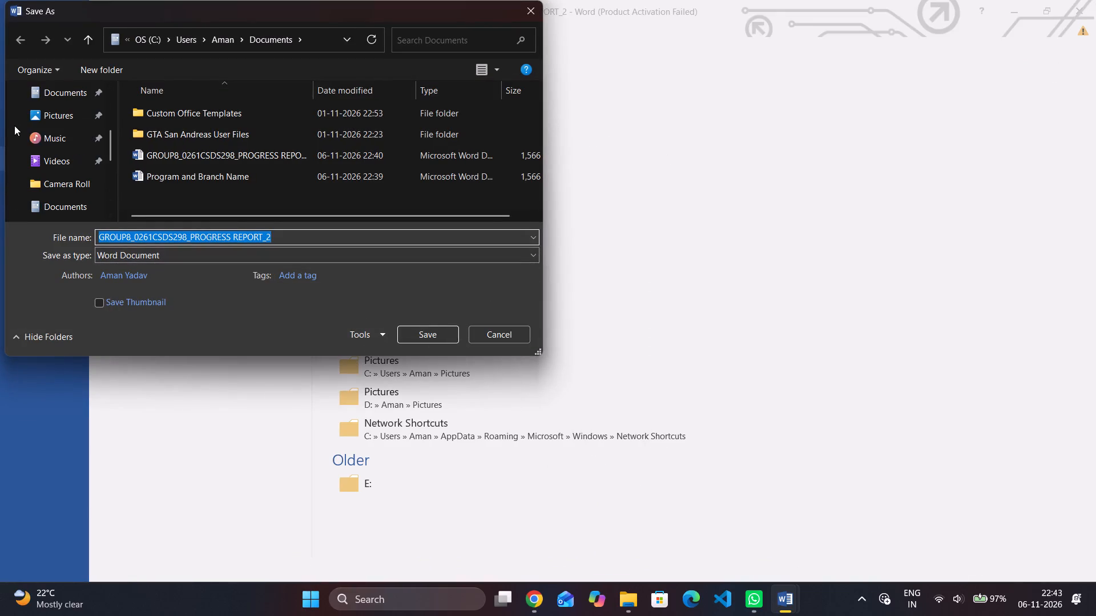
{"action": "left_click", "coordinate": [52, 95]}
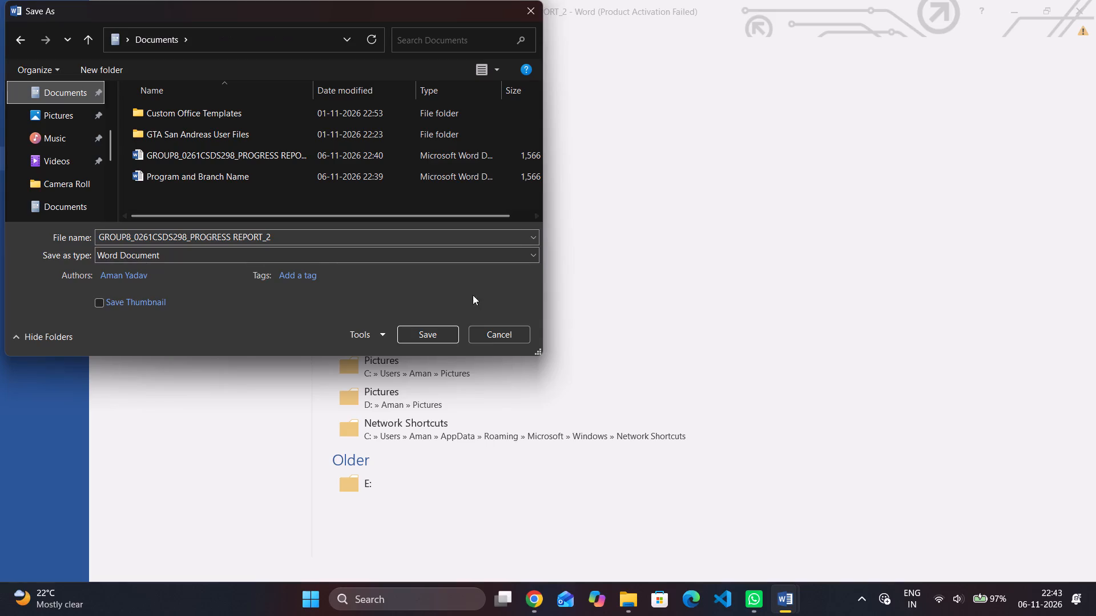
{"action": "left_click", "coordinate": [437, 337]}
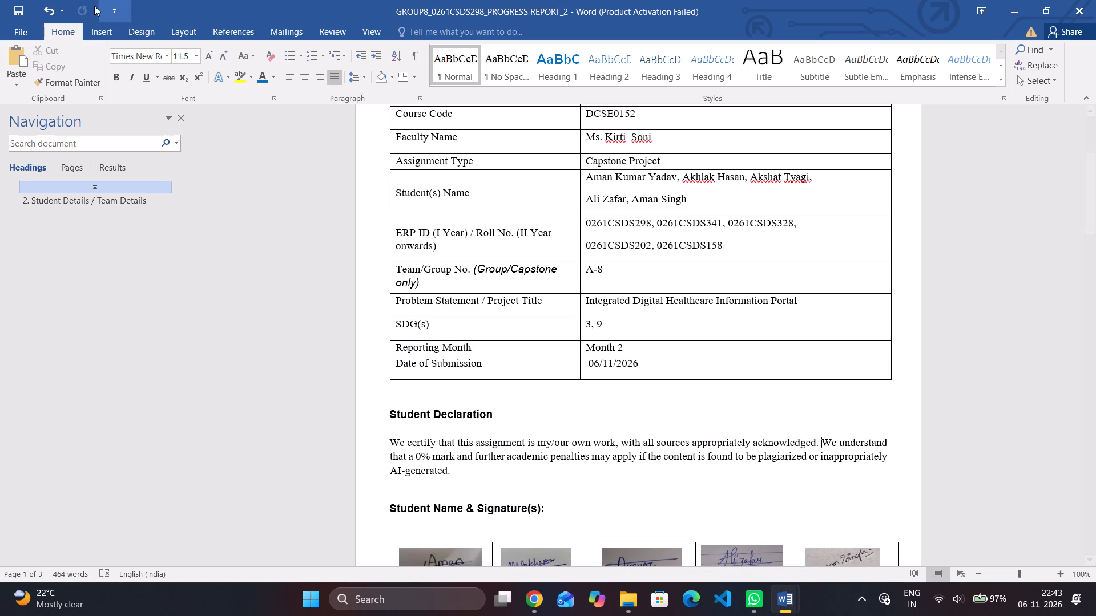
Export the report as a PDF to the Documents folder on New Volume (D:), keeping the file name and standard optimization.
{"action": "left_click", "coordinate": [8, 36]}
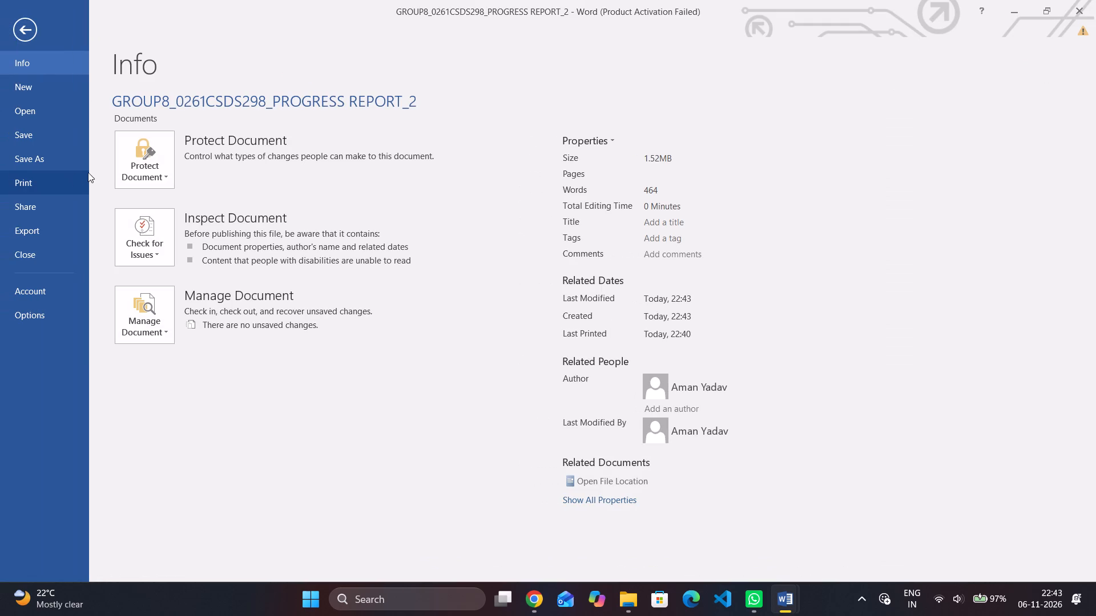
{"action": "left_click", "coordinate": [48, 237]}
{"action": "left_click", "coordinate": [348, 195]}
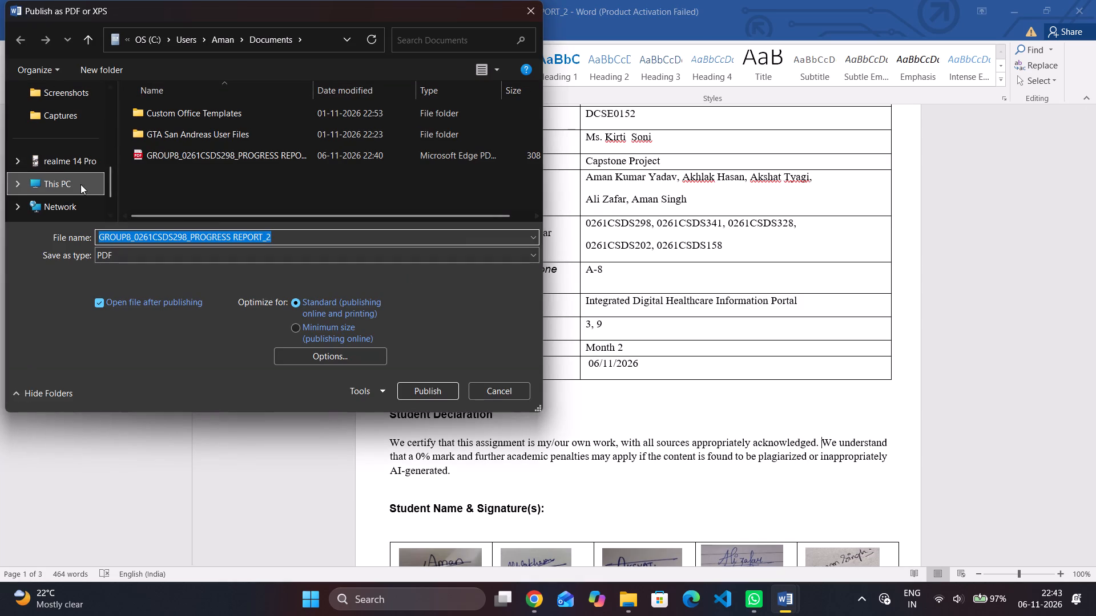
{"action": "scroll", "coordinate": [57, 153], "scroll_direction": "up", "scroll_amount": 1}
{"action": "left_click", "coordinate": [57, 139]}
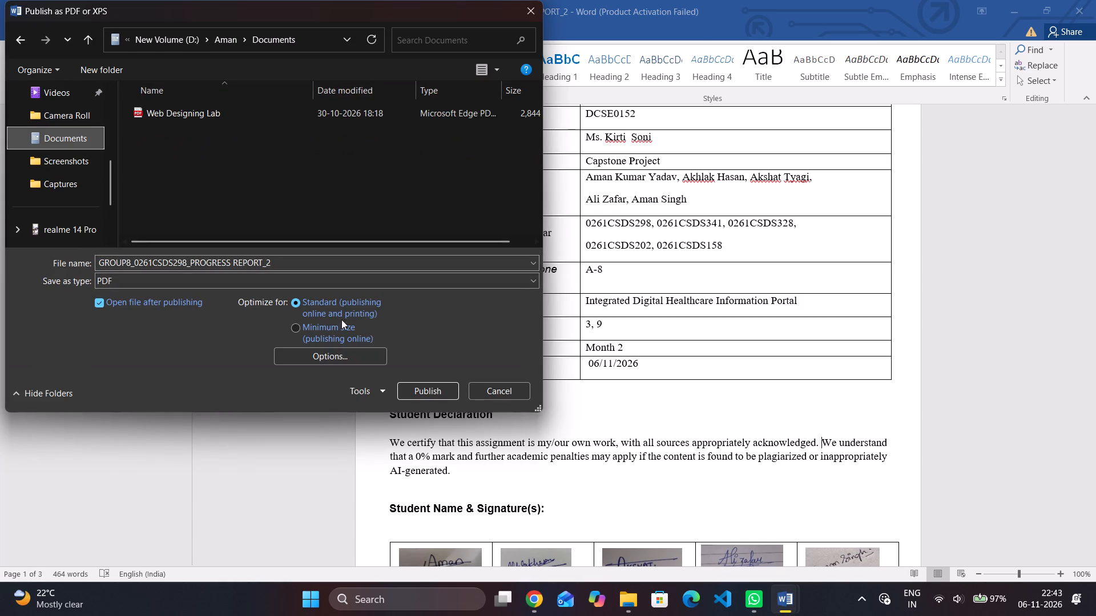
{"action": "left_click", "coordinate": [431, 390]}
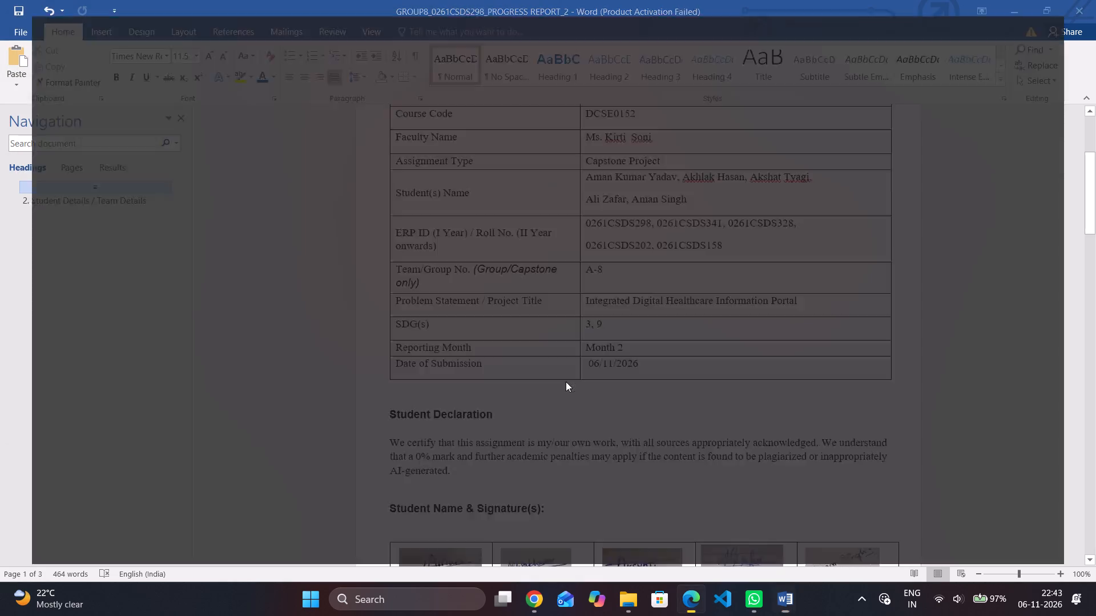
Review the newly exported PDF in Edge down to the Module 3 write-up, and close it.
{"action": "scroll", "coordinate": [518, 307], "scroll_direction": "down", "scroll_amount": 6}
{"action": "scroll", "coordinate": [491, 431], "scroll_direction": "down", "scroll_amount": 4}
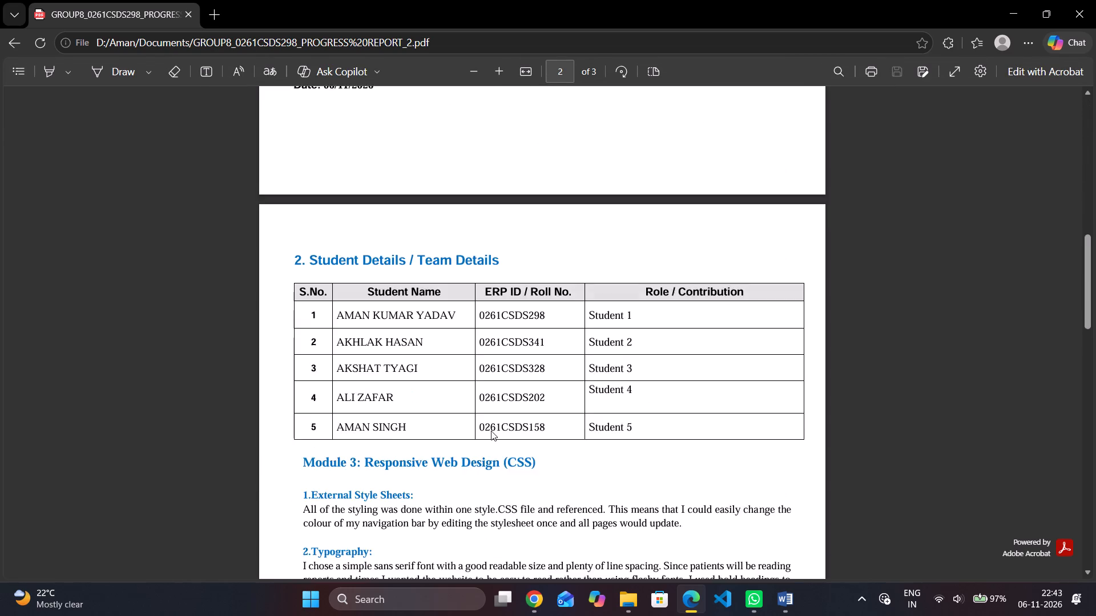
{"action": "scroll", "coordinate": [491, 431], "scroll_direction": "down", "scroll_amount": 3}
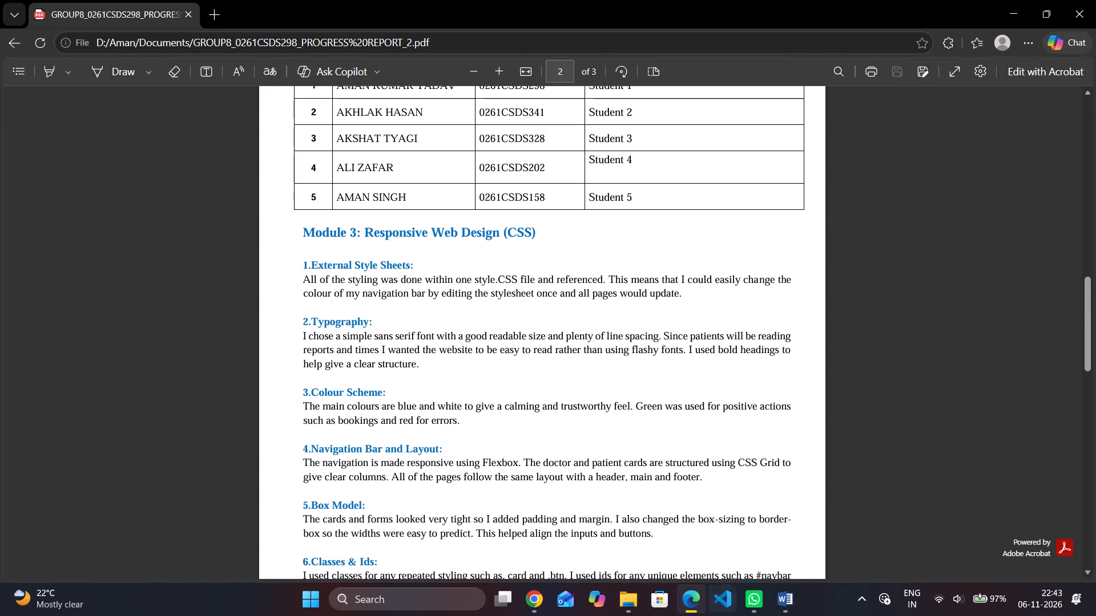
{"action": "left_click", "coordinate": [1095, 0]}
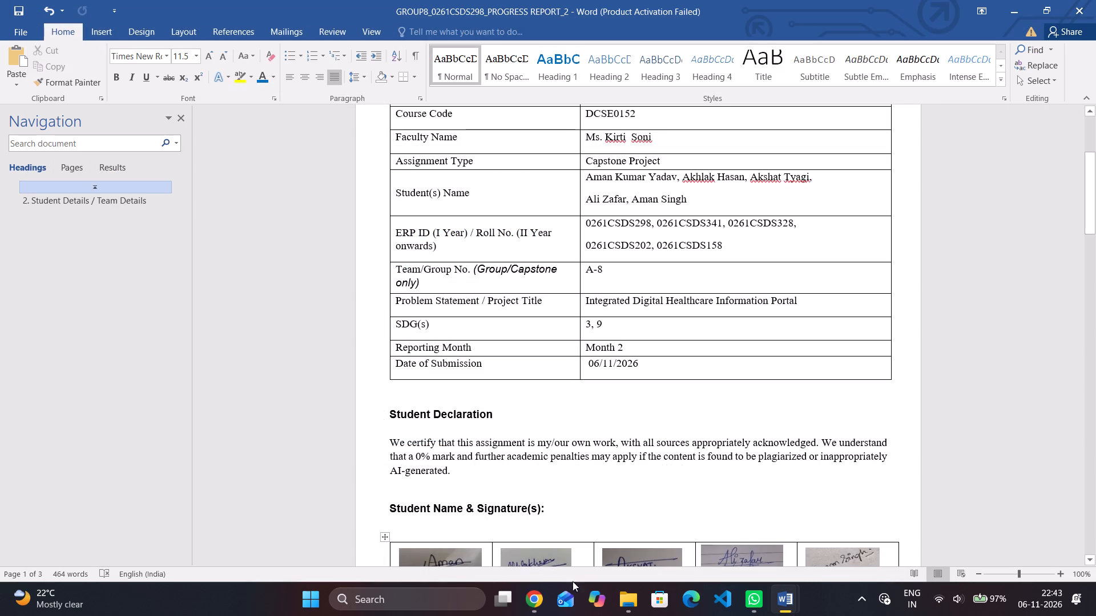
Switch to File Explorer, open the GROUP8 PDF from the C: drive's Documents folder, check its Student Declaration, and close it.
{"action": "left_click", "coordinate": [620, 600]}
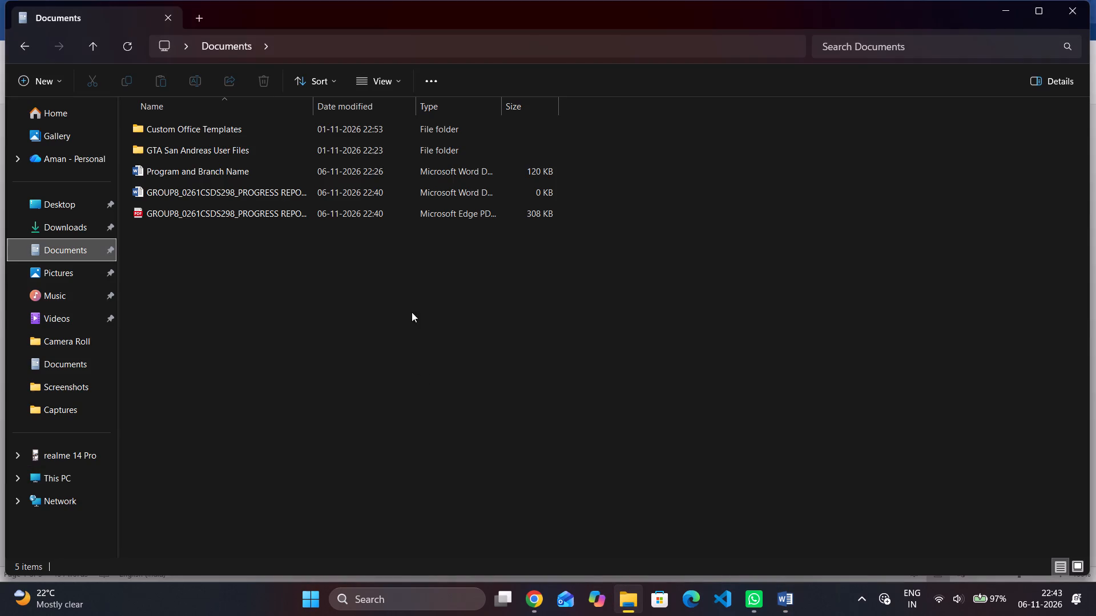
{"action": "double_click", "coordinate": [377, 213]}
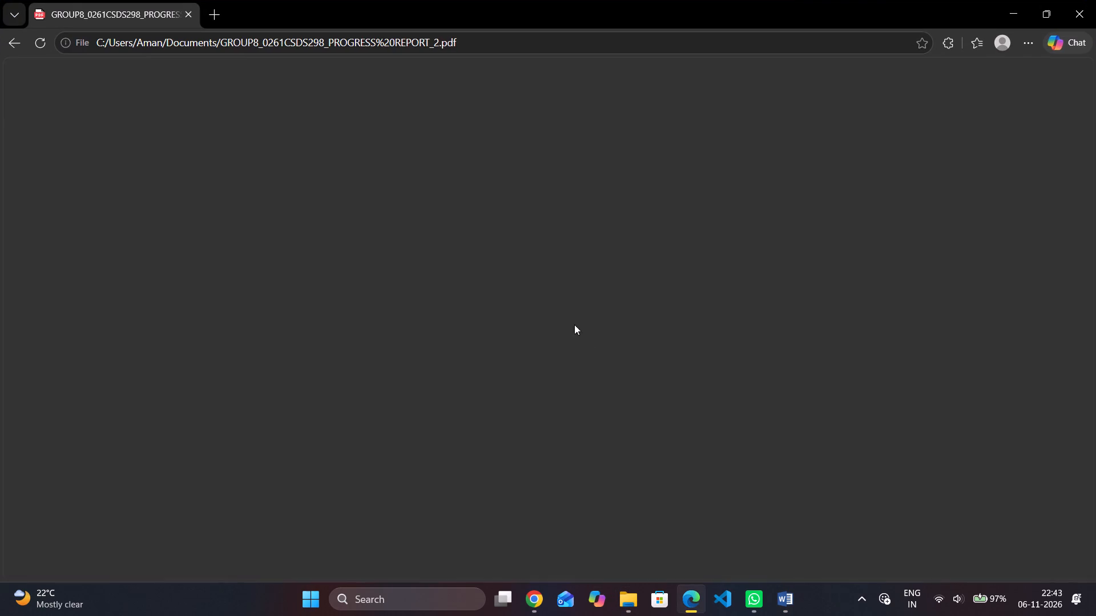
{"action": "scroll", "coordinate": [598, 339], "scroll_direction": "down", "scroll_amount": 3}
{"action": "scroll", "coordinate": [598, 339], "scroll_direction": "up", "scroll_amount": 16}
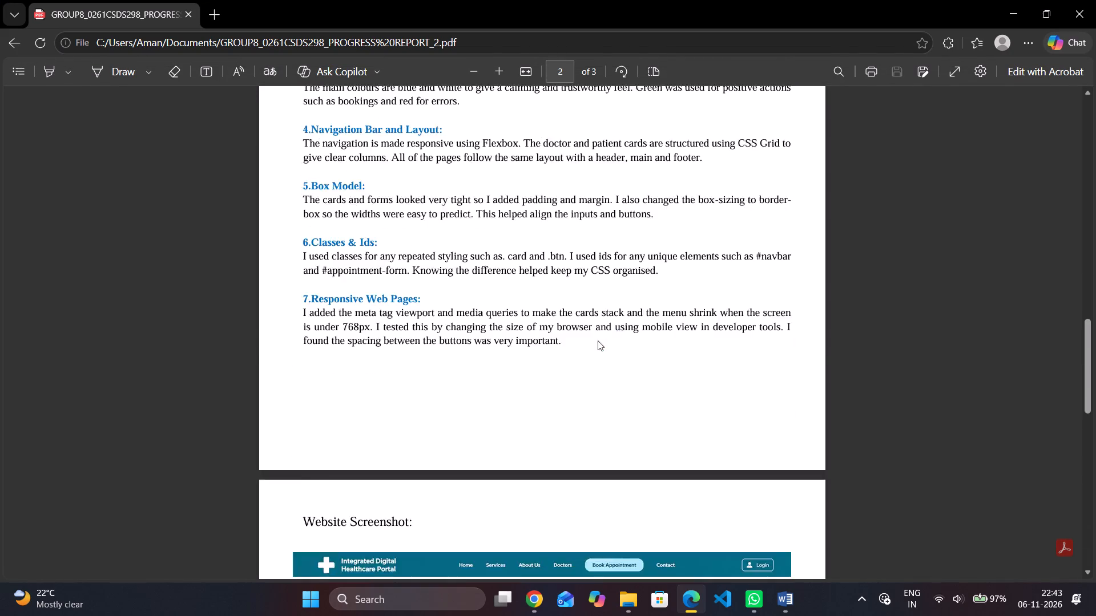
{"action": "scroll", "coordinate": [598, 341], "scroll_direction": "up", "scroll_amount": 10}
{"action": "scroll", "coordinate": [596, 343], "scroll_direction": "down", "scroll_amount": 4}
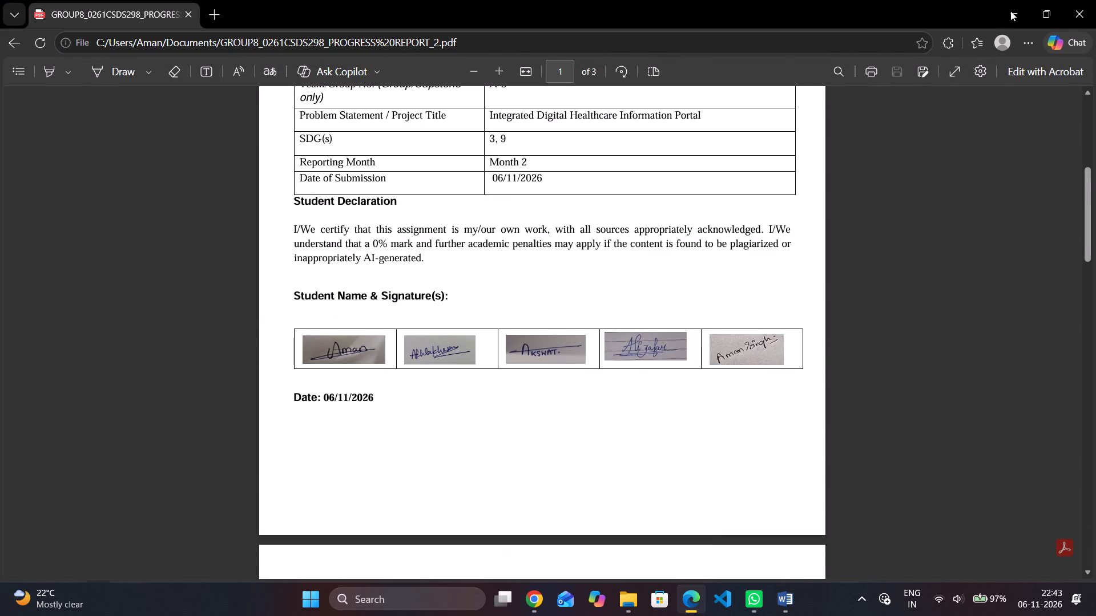
{"action": "left_click", "coordinate": [1095, 0]}
Reload the Documents folder, open the GROUP8 Word document, and check its declaration and signature section.
{"action": "left_click", "coordinate": [88, 245]}
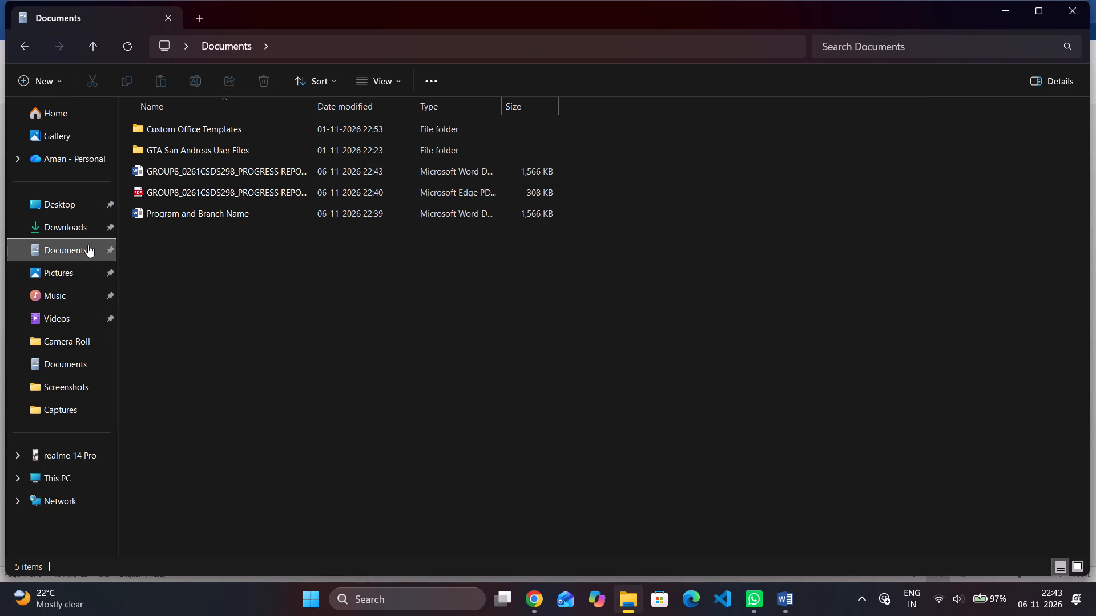
{"action": "left_click", "coordinate": [67, 254]}
{"action": "left_click", "coordinate": [30, 231]}
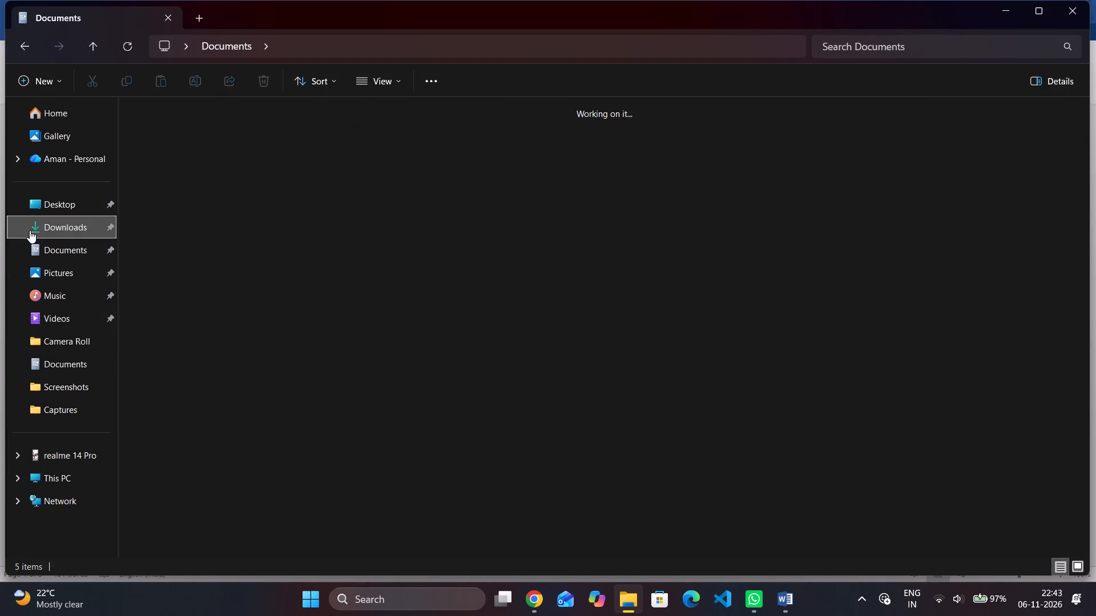
{"action": "left_click", "coordinate": [43, 247]}
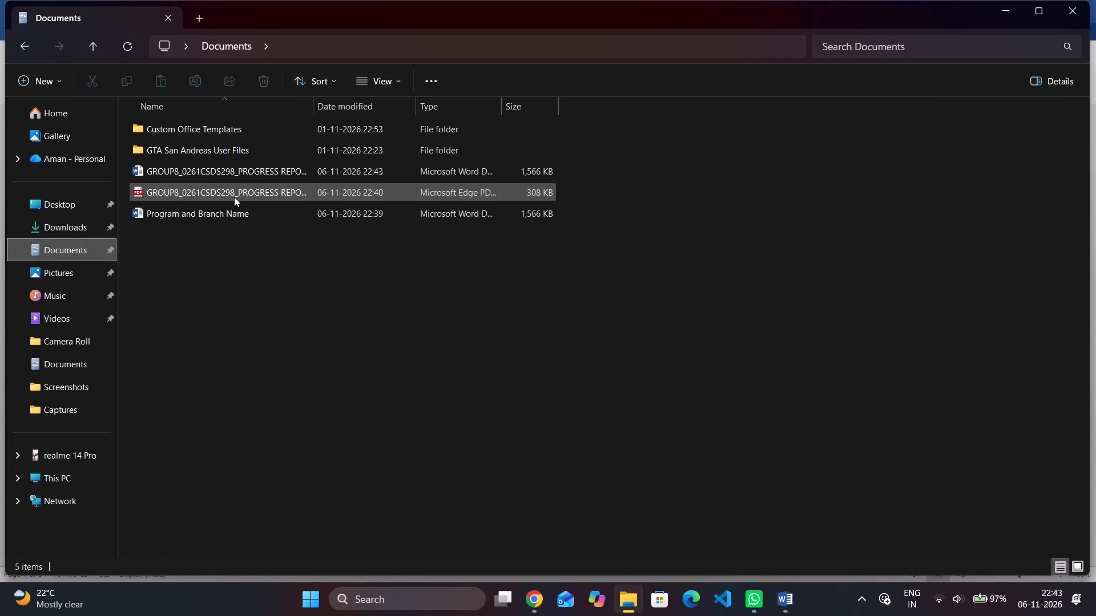
{"action": "double_click", "coordinate": [289, 175]}
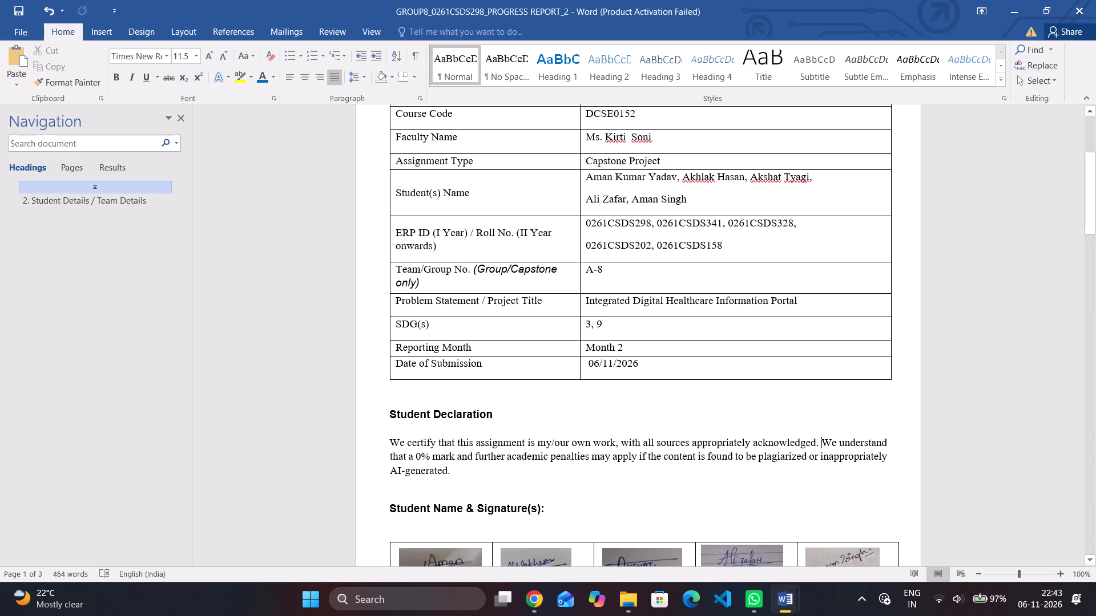
{"action": "scroll", "coordinate": [1005, 508], "scroll_direction": "down", "scroll_amount": 13}
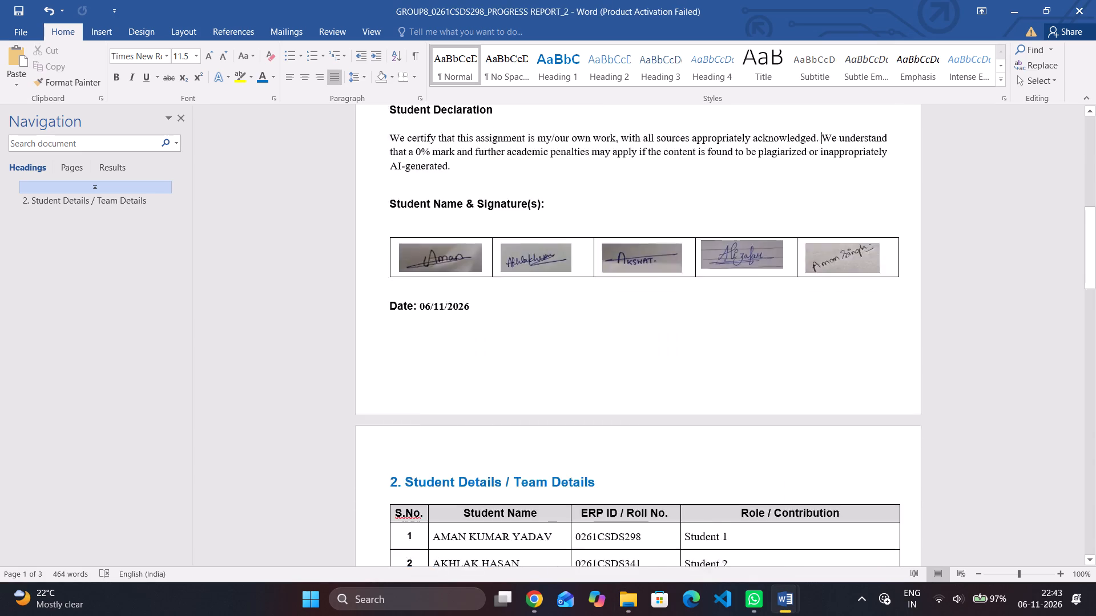
Export the report as a PDF to the Desktop folder, keeping the GROUP8 file name and standard optimization.
{"action": "scroll", "coordinate": [929, 488], "scroll_direction": "down", "scroll_amount": 1}
{"action": "scroll", "coordinate": [921, 486], "scroll_direction": "up", "scroll_amount": 20}
{"action": "scroll", "coordinate": [921, 486], "scroll_direction": "up", "scroll_amount": 5}
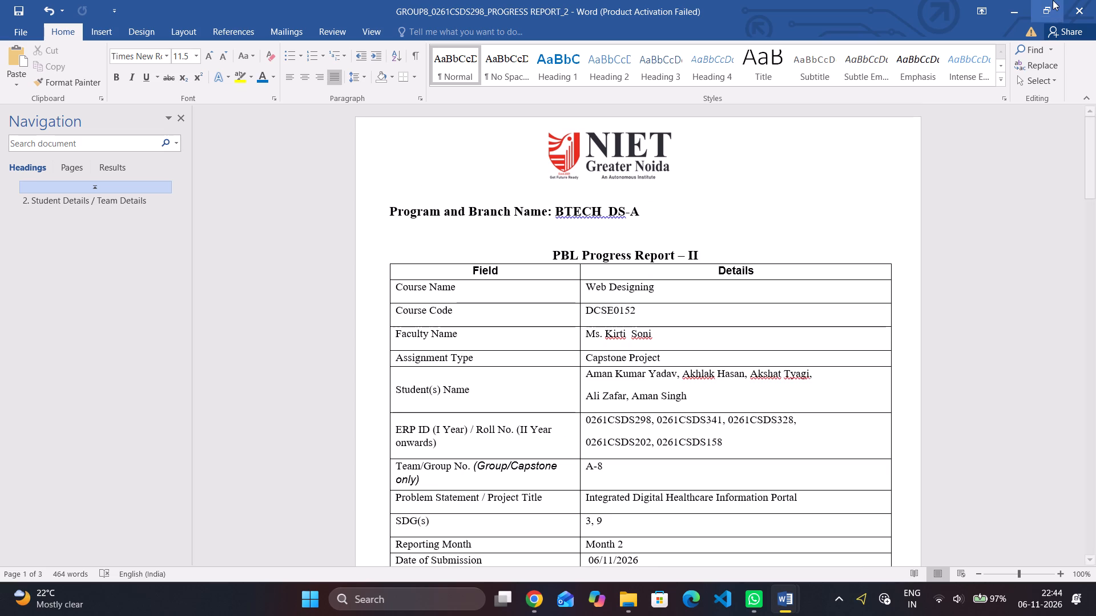
{"action": "left_click", "coordinate": [10, 24]}
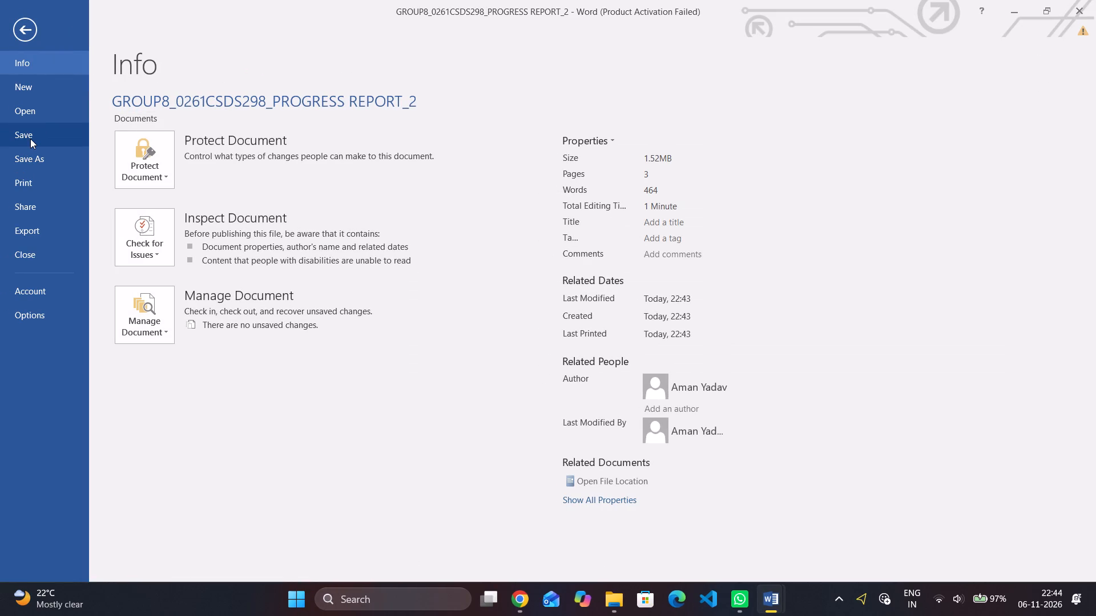
{"action": "left_click", "coordinate": [67, 233]}
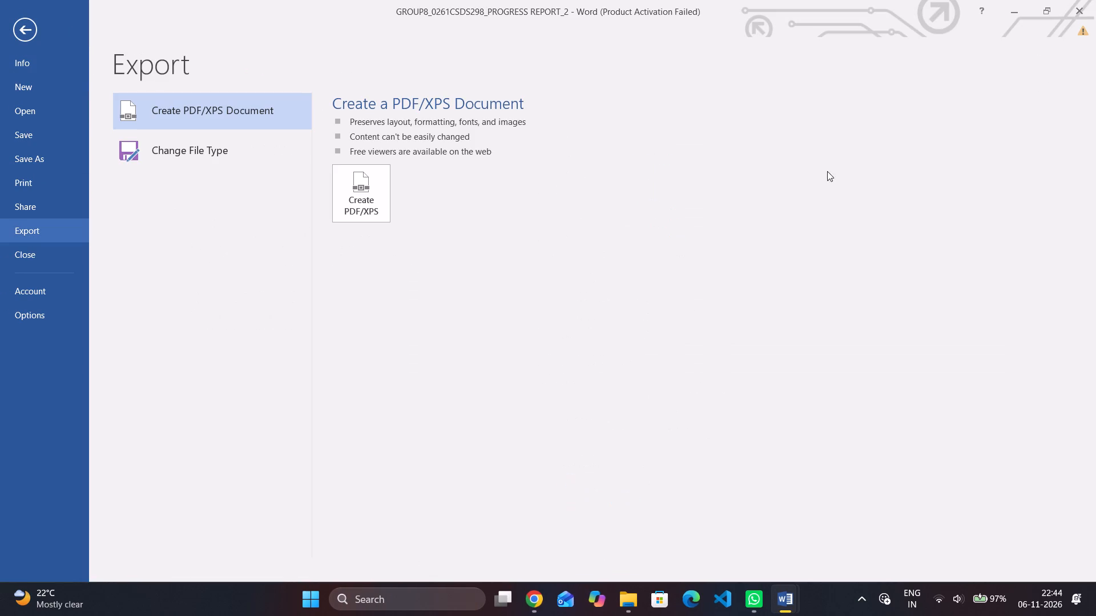
{"action": "left_click", "coordinate": [382, 194]}
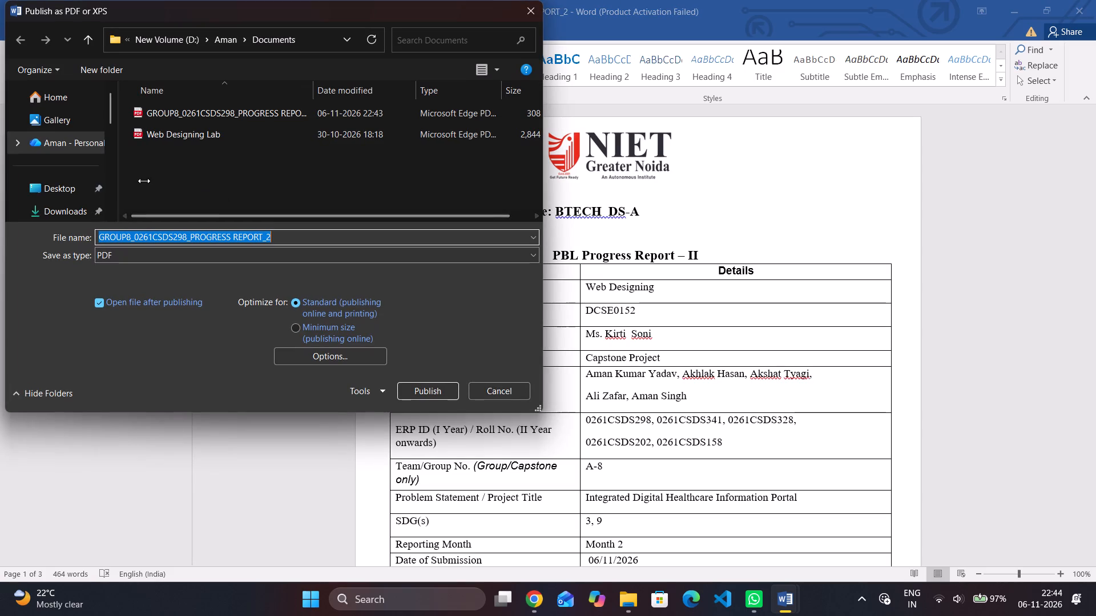
{"action": "left_click", "coordinate": [86, 192]}
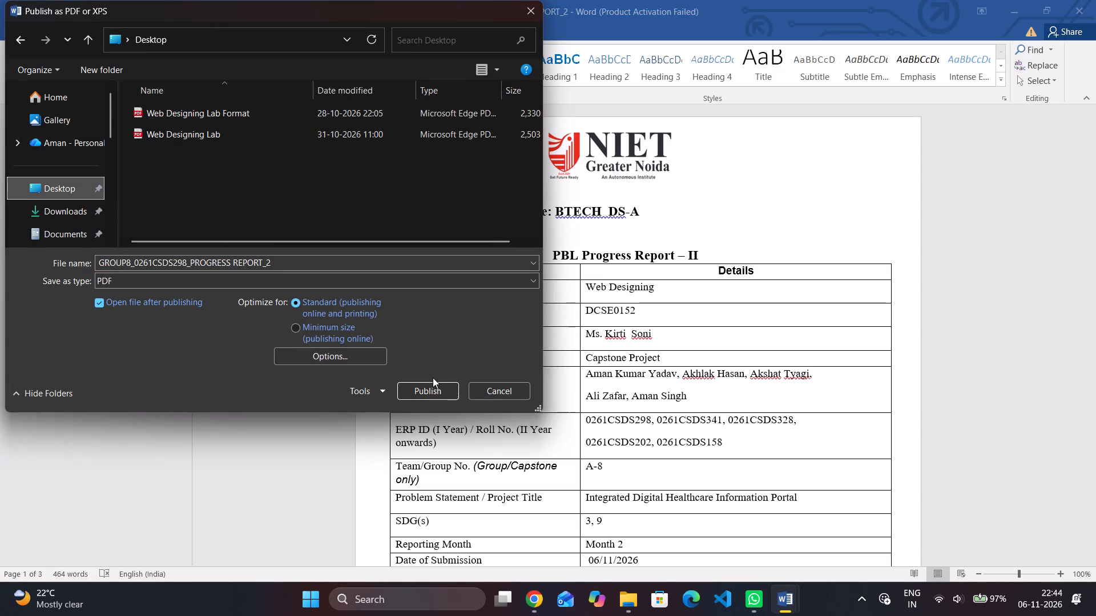
{"action": "left_click", "coordinate": [438, 388]}
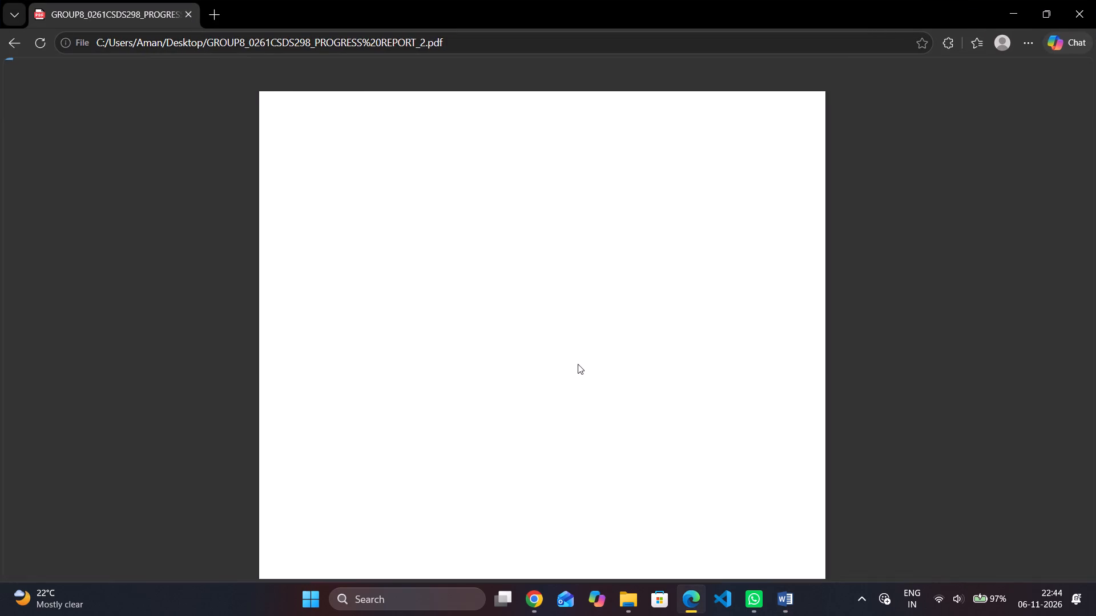
Review the exported Desktop PDF in Edge through to the end of its last page, and close it.
{"action": "scroll", "coordinate": [475, 336], "scroll_direction": "down", "scroll_amount": 4}
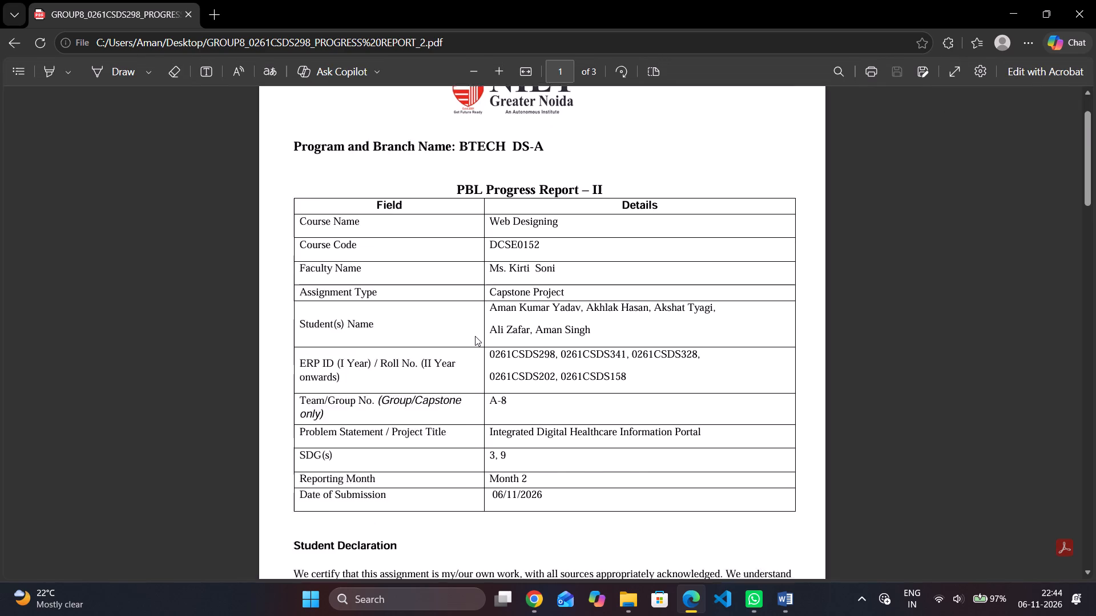
{"action": "scroll", "coordinate": [475, 334], "scroll_direction": "down", "scroll_amount": 9}
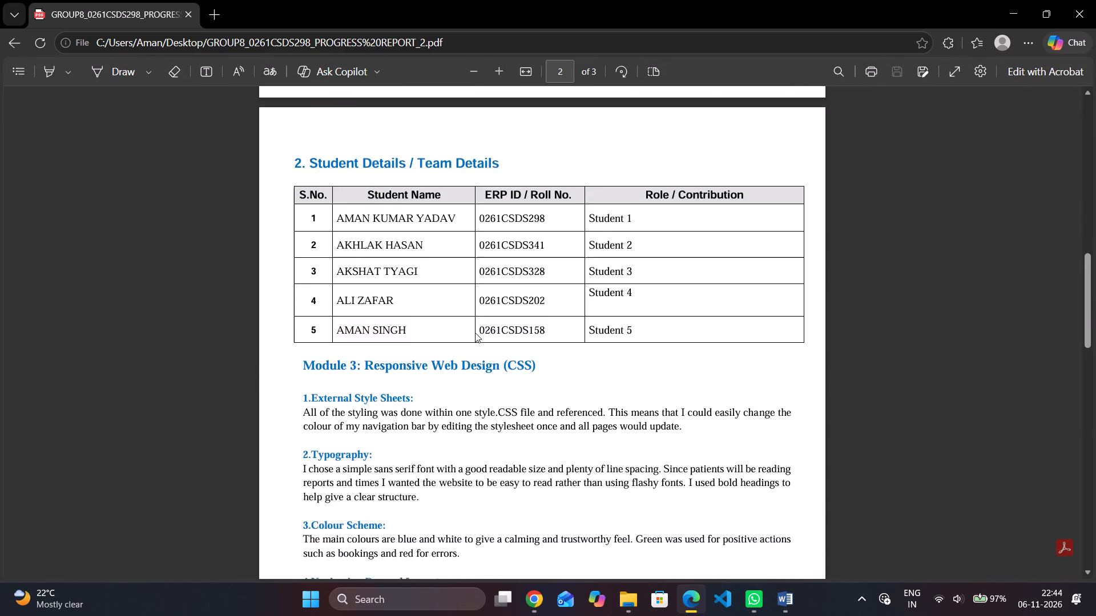
{"action": "scroll", "coordinate": [475, 333], "scroll_direction": "down", "scroll_amount": 18}
{"action": "scroll", "coordinate": [721, 298], "scroll_direction": "down", "scroll_amount": 5}
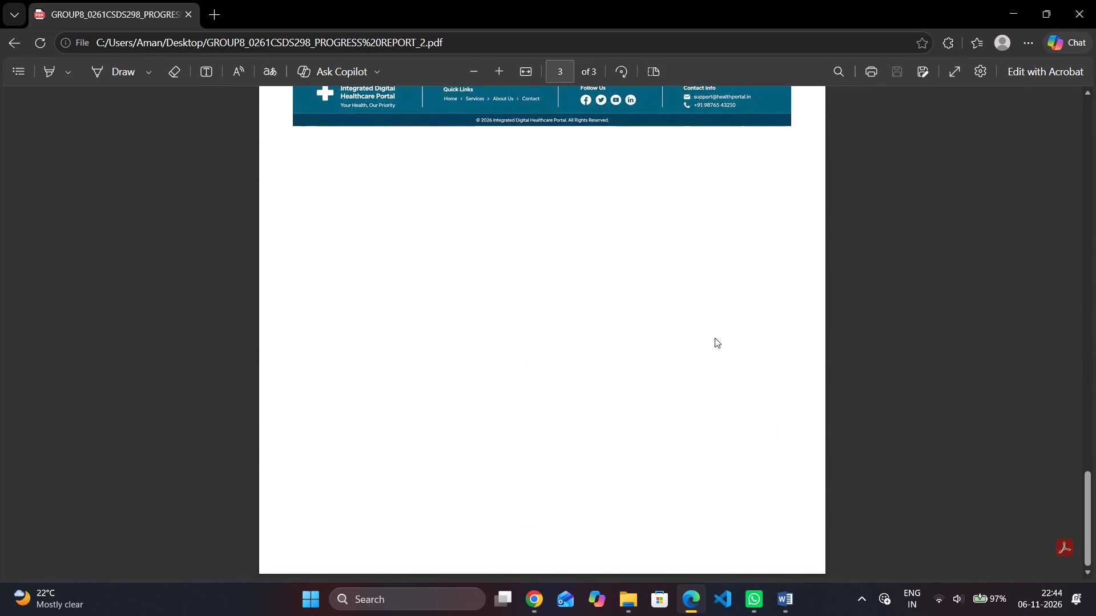
{"action": "left_click", "coordinate": [1095, 0]}
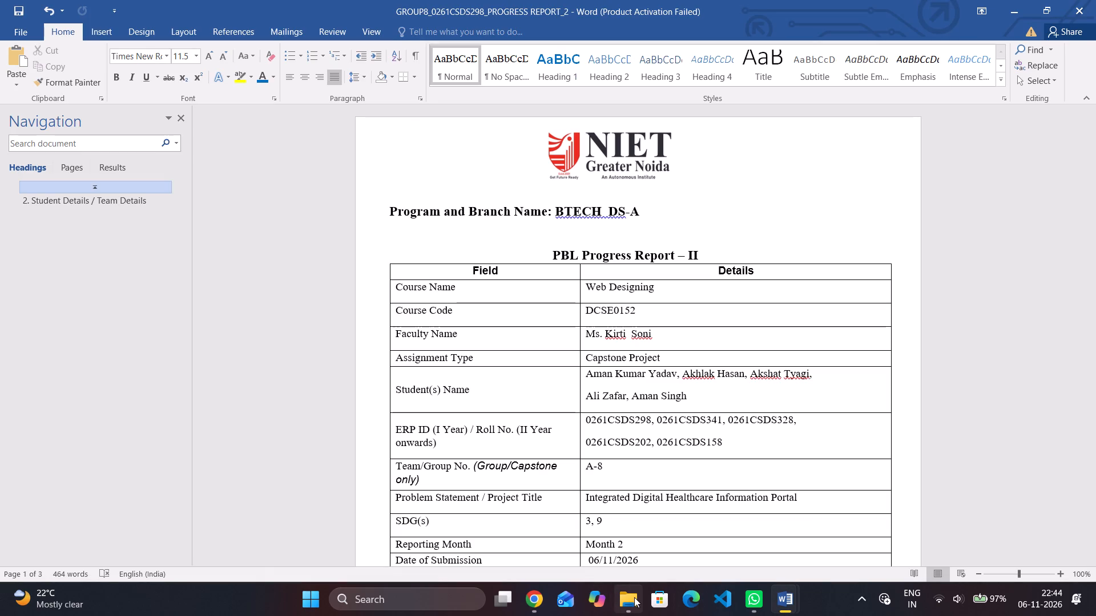
Switch to File Explorer and open the Desktop folder to locate the exported GROUP8 PDF.
{"action": "left_click", "coordinate": [634, 597]}
{"action": "left_click", "coordinate": [78, 210]}
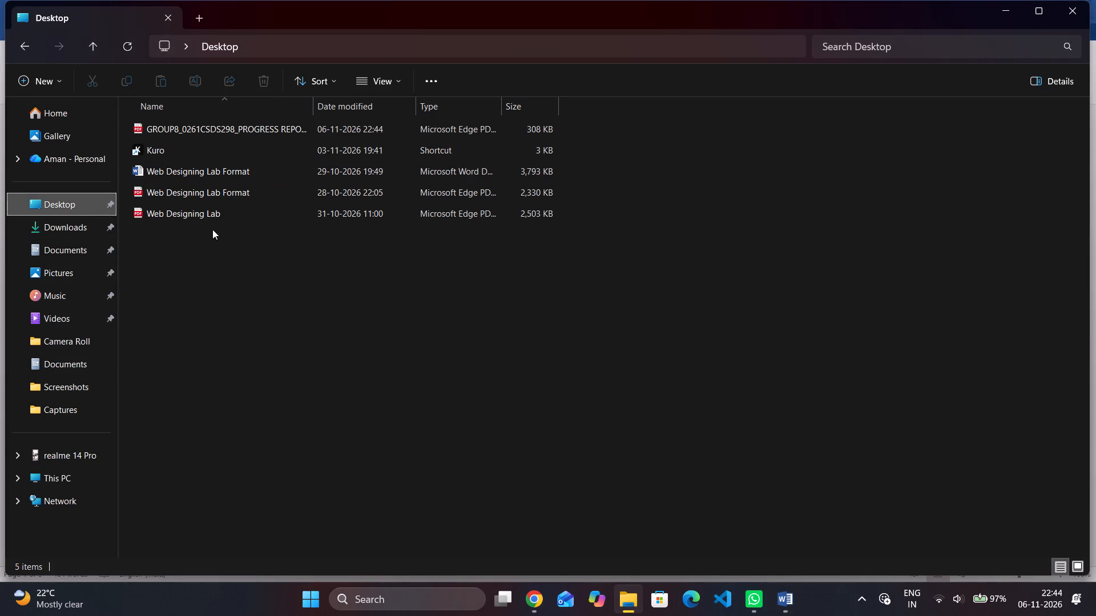